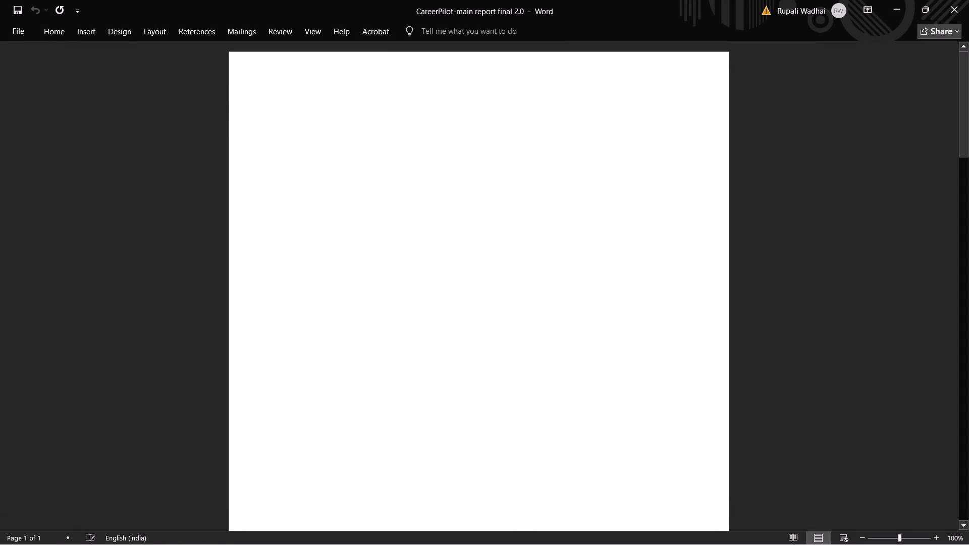
Review the seminar report's title page and certificate page.
{"action": "scroll", "coordinate": [601, 238], "scroll_direction": "down", "scroll_amount": 4}
{"action": "scroll", "coordinate": [600, 238], "scroll_direction": "down", "scroll_amount": 18}
{"action": "scroll", "coordinate": [598, 213], "scroll_direction": "up", "scroll_amount": 1}
{"action": "scroll", "coordinate": [598, 213], "scroll_direction": "down", "scroll_amount": 3}
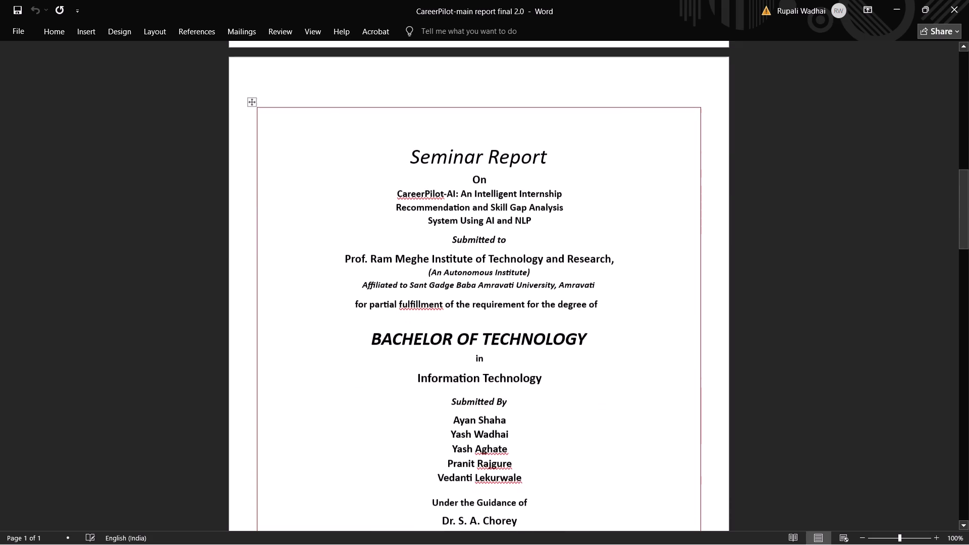
{"action": "scroll", "coordinate": [593, 203], "scroll_direction": "down", "scroll_amount": 15}
{"action": "scroll", "coordinate": [593, 202], "scroll_direction": "down", "scroll_amount": 8}
{"action": "scroll", "coordinate": [593, 202], "scroll_direction": "up", "scroll_amount": 2}
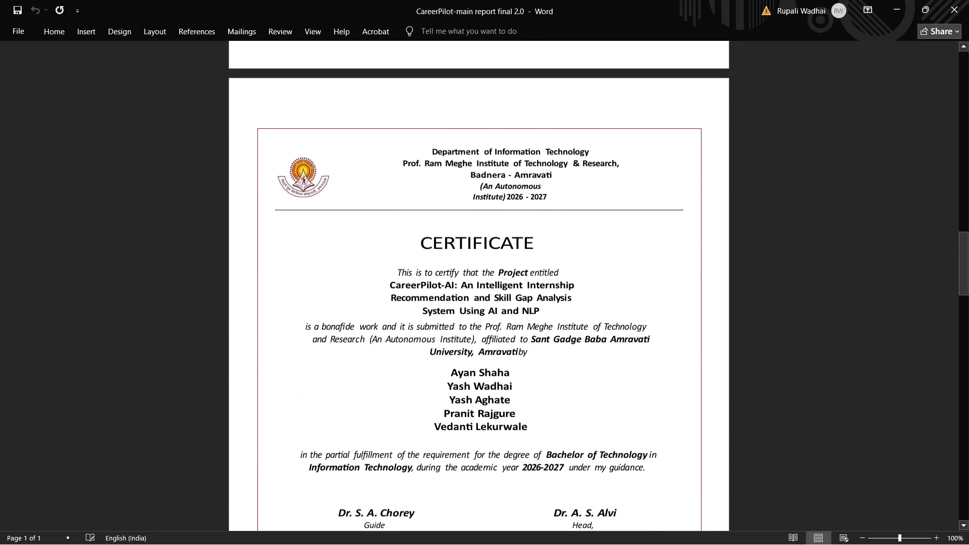
{"action": "scroll", "coordinate": [593, 202], "scroll_direction": "up", "scroll_amount": 16}
{"action": "scroll", "coordinate": [577, 184], "scroll_direction": "up", "scroll_amount": 7}
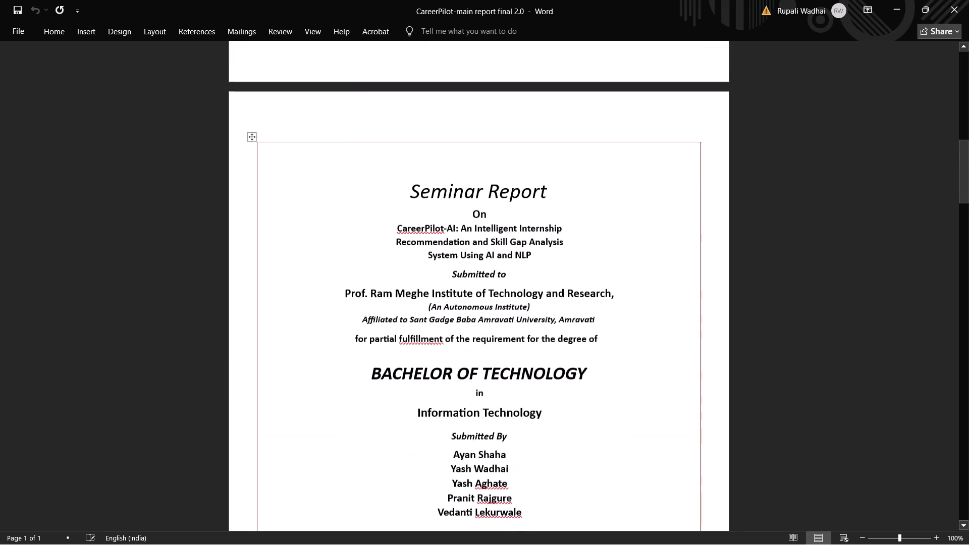
{"action": "scroll", "coordinate": [577, 184], "scroll_direction": "down", "scroll_amount": 7}
{"action": "scroll", "coordinate": [577, 184], "scroll_direction": "up", "scroll_amount": 3}
{"action": "scroll", "coordinate": [577, 184], "scroll_direction": "down", "scroll_amount": 5}
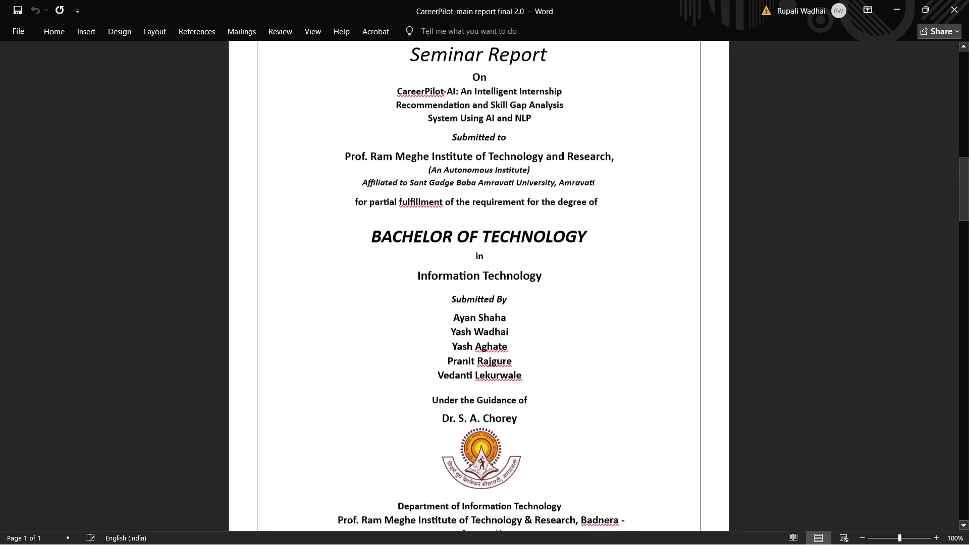
Look through the report's acknowledgement and the front-matter pages leading up to the table of contents.
{"action": "scroll", "coordinate": [576, 179], "scroll_direction": "down", "scroll_amount": 20}
{"action": "scroll", "coordinate": [576, 179], "scroll_direction": "down", "scroll_amount": 20}
{"action": "scroll", "coordinate": [576, 179], "scroll_direction": "down", "scroll_amount": 5}
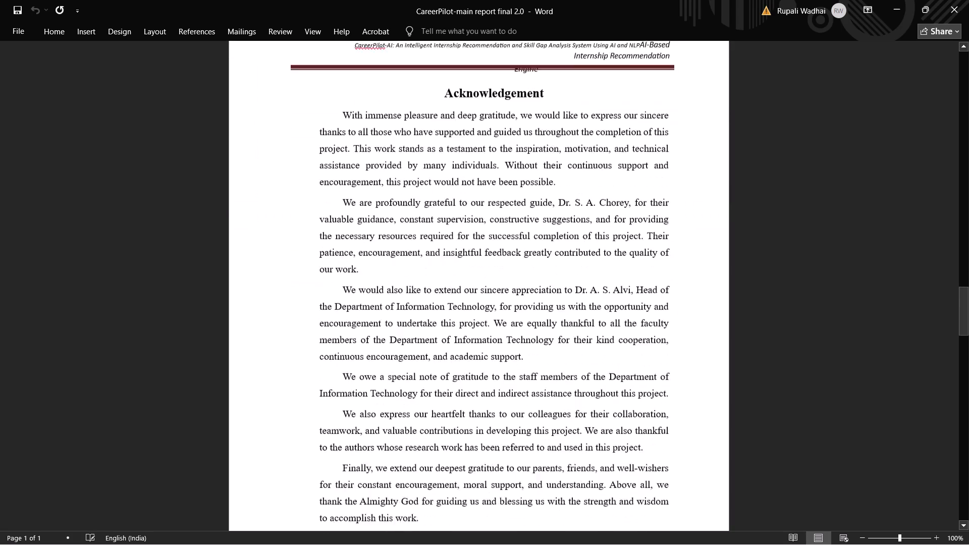
{"action": "scroll", "coordinate": [579, 158], "scroll_direction": "down", "scroll_amount": 7}
{"action": "scroll", "coordinate": [579, 158], "scroll_direction": "up", "scroll_amount": 1}
{"action": "scroll", "coordinate": [579, 158], "scroll_direction": "down", "scroll_amount": 20}
{"action": "scroll", "coordinate": [579, 158], "scroll_direction": "down", "scroll_amount": 12}
{"action": "scroll", "coordinate": [578, 139], "scroll_direction": "up", "scroll_amount": 1}
{"action": "scroll", "coordinate": [578, 139], "scroll_direction": "down", "scroll_amount": 7}
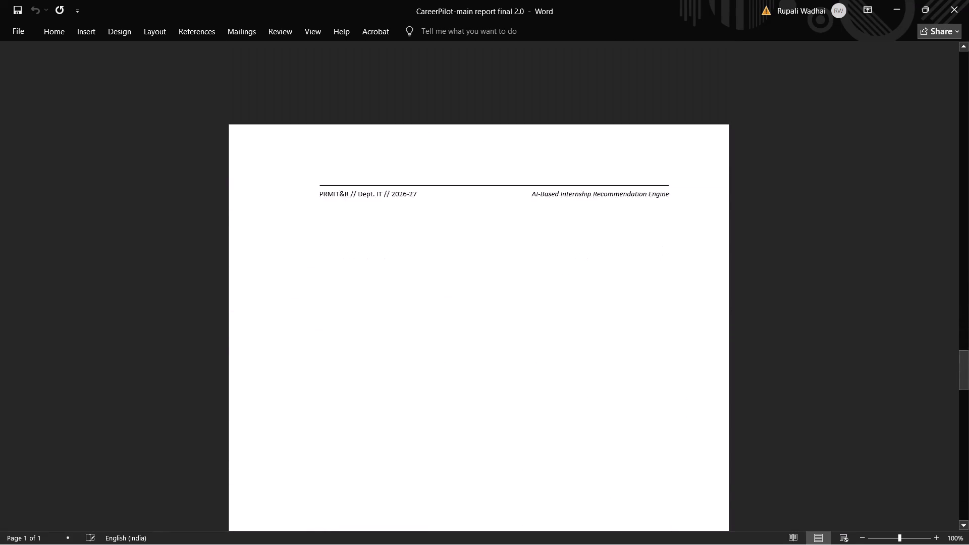
{"action": "scroll", "coordinate": [576, 137], "scroll_direction": "down", "scroll_amount": 20}
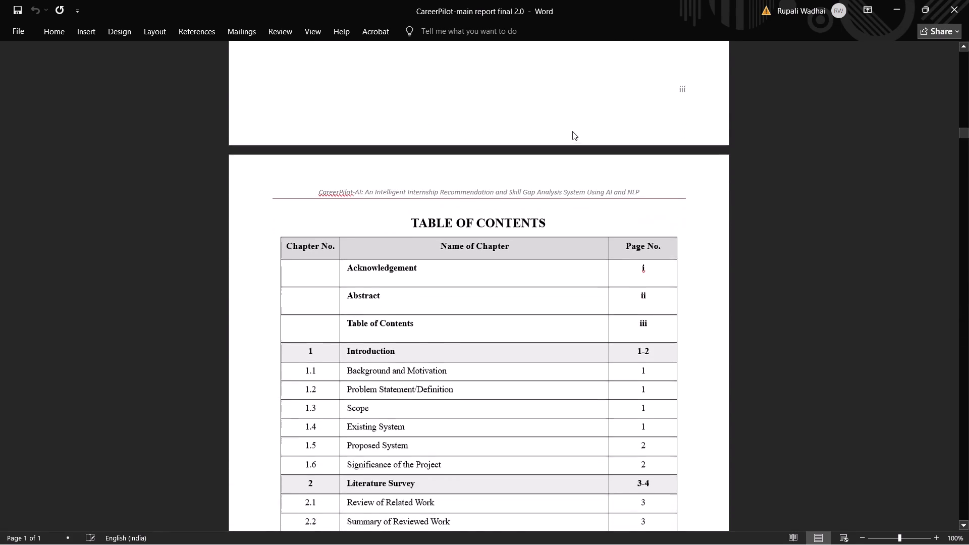
Examine the chapter entries and page numbers in the report's table of contents.
{"action": "scroll", "coordinate": [572, 131], "scroll_direction": "down", "scroll_amount": 3}
{"action": "scroll", "coordinate": [572, 131], "scroll_direction": "up", "scroll_amount": 1}
{"action": "scroll", "coordinate": [572, 131], "scroll_direction": "down", "scroll_amount": 5}
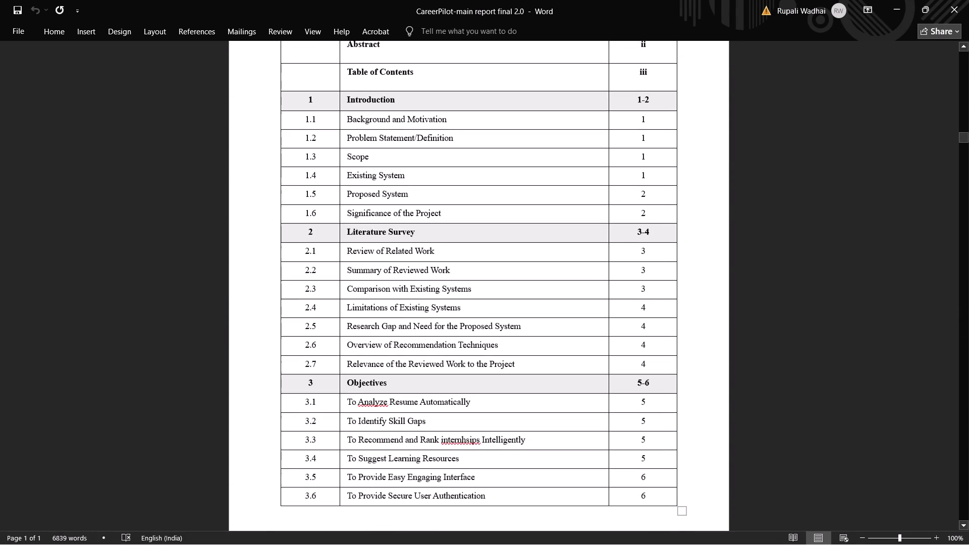
{"action": "scroll", "coordinate": [555, 101], "scroll_direction": "down", "scroll_amount": 20}
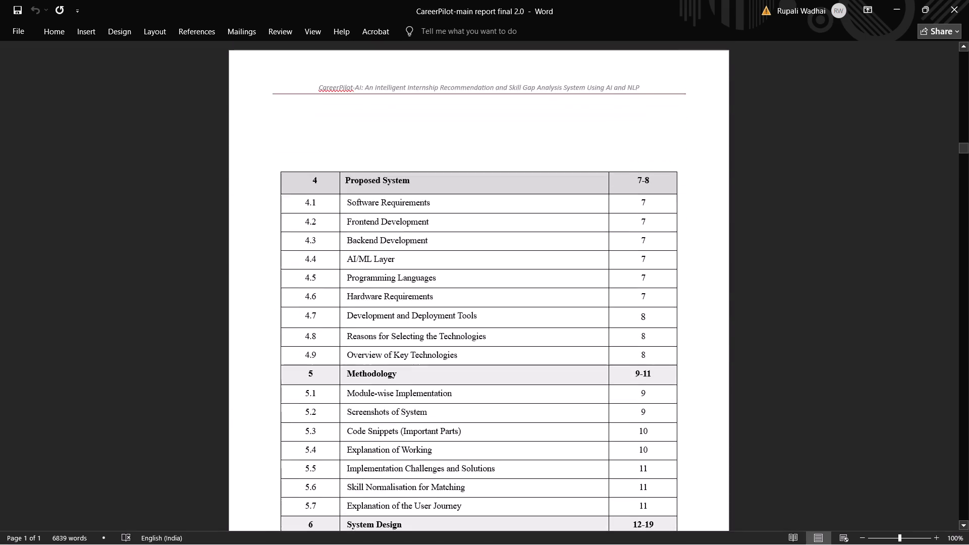
Review the report's table of contents, checking the chapter entries and their page numbers.
{"action": "scroll", "coordinate": [554, 100], "scroll_direction": "down", "scroll_amount": 6}
{"action": "scroll", "coordinate": [554, 99], "scroll_direction": "down", "scroll_amount": 15}
{"action": "scroll", "coordinate": [554, 99], "scroll_direction": "down", "scroll_amount": 7}
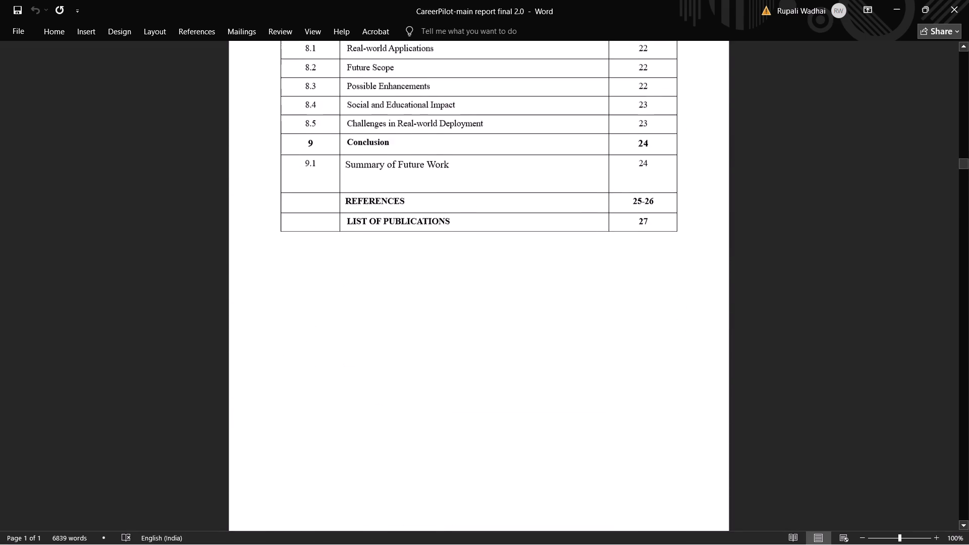
{"action": "scroll", "coordinate": [444, 302], "scroll_direction": "up", "scroll_amount": 18}
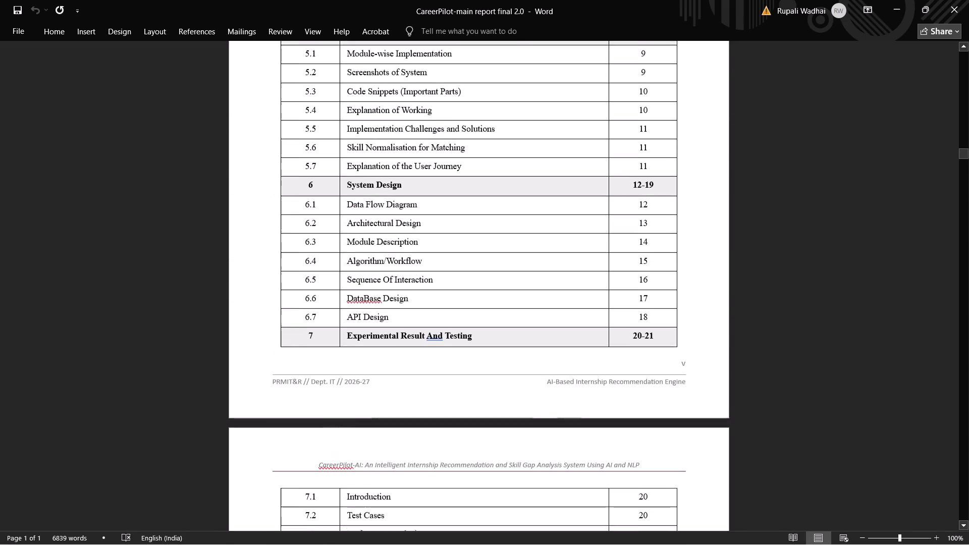
{"action": "scroll", "coordinate": [464, 210], "scroll_direction": "up", "scroll_amount": 4}
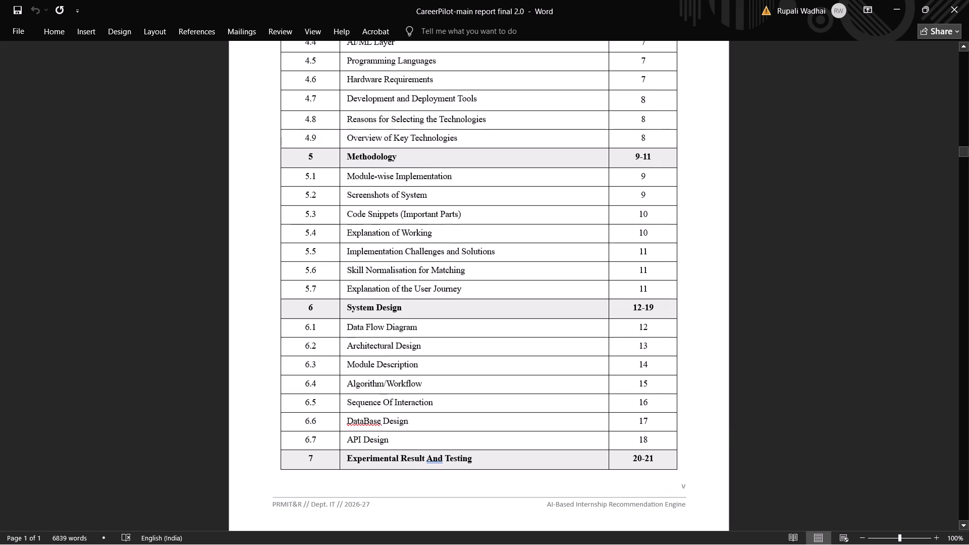
{"action": "scroll", "coordinate": [441, 222], "scroll_direction": "up", "scroll_amount": 18}
{"action": "scroll", "coordinate": [452, 207], "scroll_direction": "down", "scroll_amount": 5}
{"action": "scroll", "coordinate": [452, 207], "scroll_direction": "up", "scroll_amount": 7}
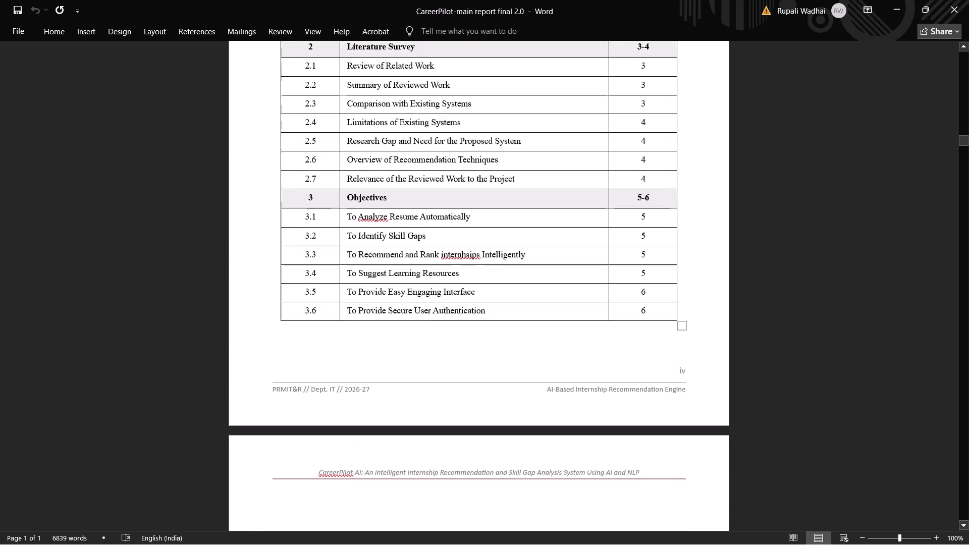
{"action": "scroll", "coordinate": [452, 203], "scroll_direction": "up", "scroll_amount": 1}
{"action": "scroll", "coordinate": [452, 203], "scroll_direction": "down", "scroll_amount": 20}
{"action": "scroll", "coordinate": [452, 203], "scroll_direction": "down", "scroll_amount": 5}
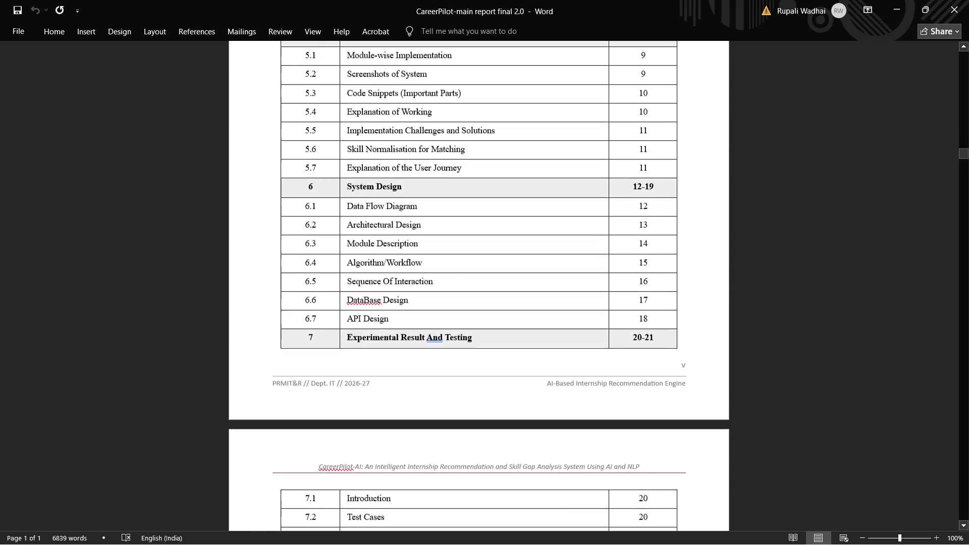
{"action": "scroll", "coordinate": [452, 203], "scroll_direction": "down", "scroll_amount": 3}
{"action": "scroll", "coordinate": [452, 203], "scroll_direction": "up", "scroll_amount": 1}
Look through chapters 1 to 5 of the report, checking the headings and page layout.
{"action": "scroll", "coordinate": [452, 203], "scroll_direction": "down", "scroll_amount": 17}
{"action": "scroll", "coordinate": [452, 203], "scroll_direction": "down", "scroll_amount": 11}
{"action": "scroll", "coordinate": [452, 203], "scroll_direction": "up", "scroll_amount": 1}
{"action": "scroll", "coordinate": [452, 203], "scroll_direction": "down", "scroll_amount": 3}
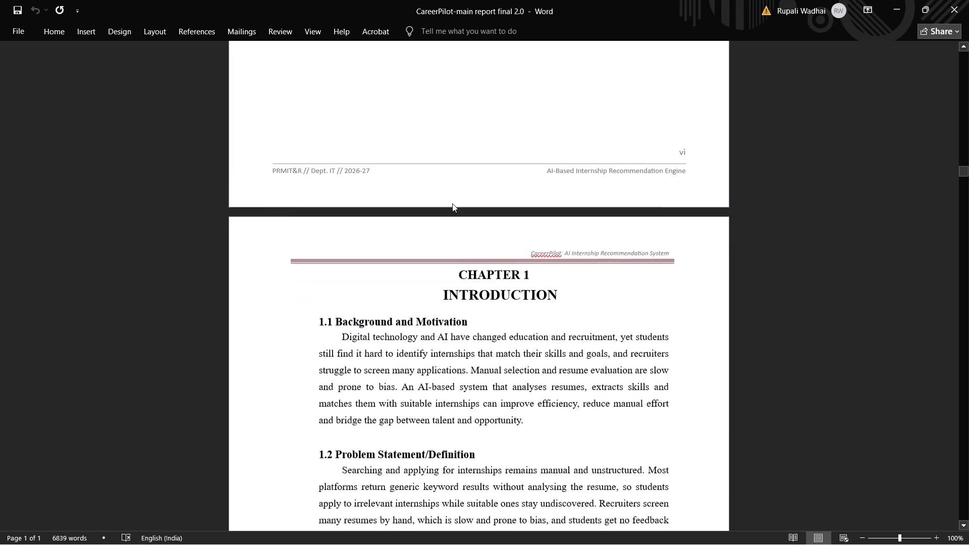
{"action": "scroll", "coordinate": [452, 203], "scroll_direction": "down", "scroll_amount": 8}
{"action": "scroll", "coordinate": [452, 203], "scroll_direction": "up", "scroll_amount": 3}
{"action": "scroll", "coordinate": [452, 203], "scroll_direction": "down", "scroll_amount": 6}
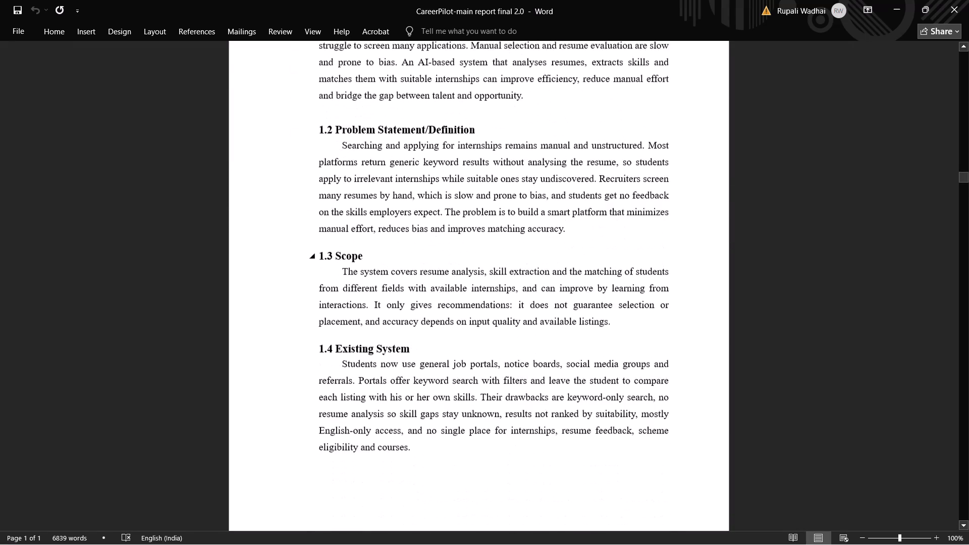
{"action": "scroll", "coordinate": [452, 203], "scroll_direction": "down", "scroll_amount": 13}
{"action": "scroll", "coordinate": [452, 203], "scroll_direction": "up", "scroll_amount": 1}
{"action": "scroll", "coordinate": [452, 203], "scroll_direction": "down", "scroll_amount": 4}
{"action": "scroll", "coordinate": [452, 203], "scroll_direction": "up", "scroll_amount": 2}
{"action": "scroll", "coordinate": [452, 203], "scroll_direction": "down", "scroll_amount": 15}
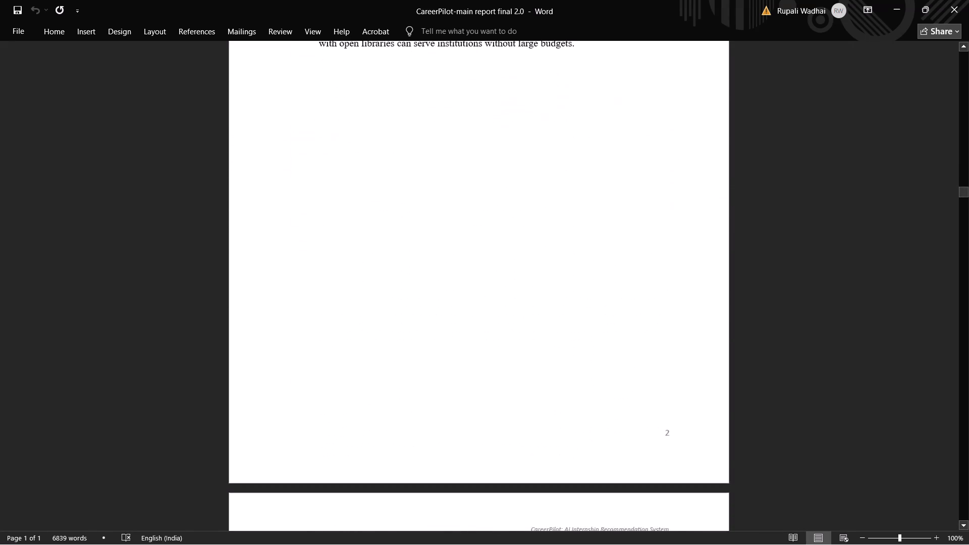
{"action": "scroll", "coordinate": [452, 203], "scroll_direction": "down", "scroll_amount": 16}
{"action": "scroll", "coordinate": [452, 203], "scroll_direction": "down", "scroll_amount": 19}
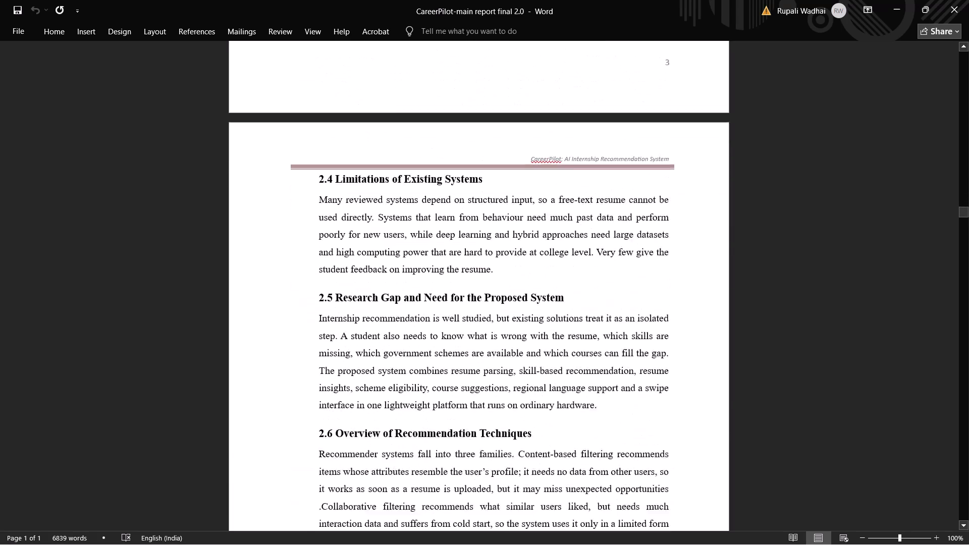
{"action": "scroll", "coordinate": [452, 203], "scroll_direction": "down", "scroll_amount": 20}
{"action": "scroll", "coordinate": [452, 203], "scroll_direction": "down", "scroll_amount": 12}
{"action": "scroll", "coordinate": [452, 203], "scroll_direction": "up", "scroll_amount": 1}
{"action": "scroll", "coordinate": [452, 203], "scroll_direction": "down", "scroll_amount": 10}
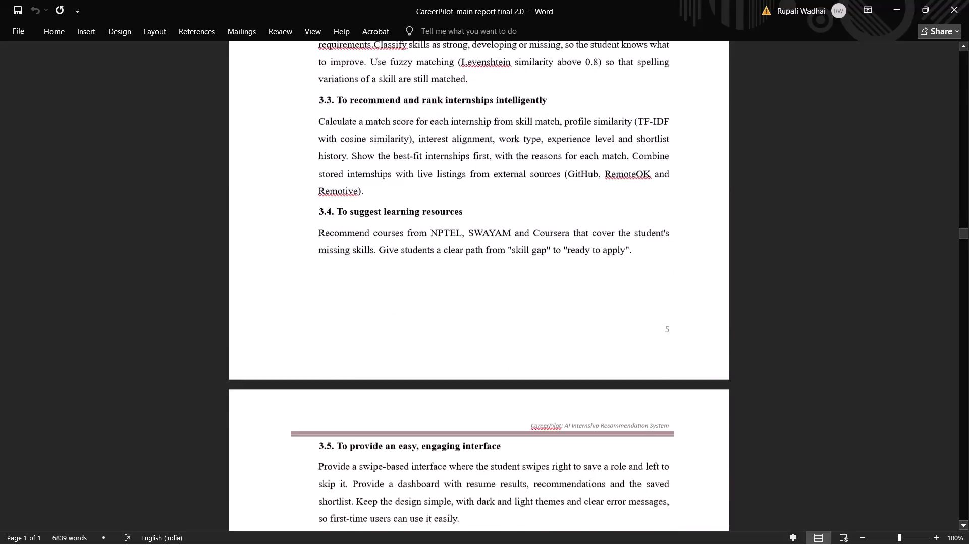
{"action": "scroll", "coordinate": [452, 203], "scroll_direction": "down", "scroll_amount": 20}
{"action": "scroll", "coordinate": [452, 203], "scroll_direction": "down", "scroll_amount": 20}
{"action": "scroll", "coordinate": [452, 203], "scroll_direction": "down", "scroll_amount": 6}
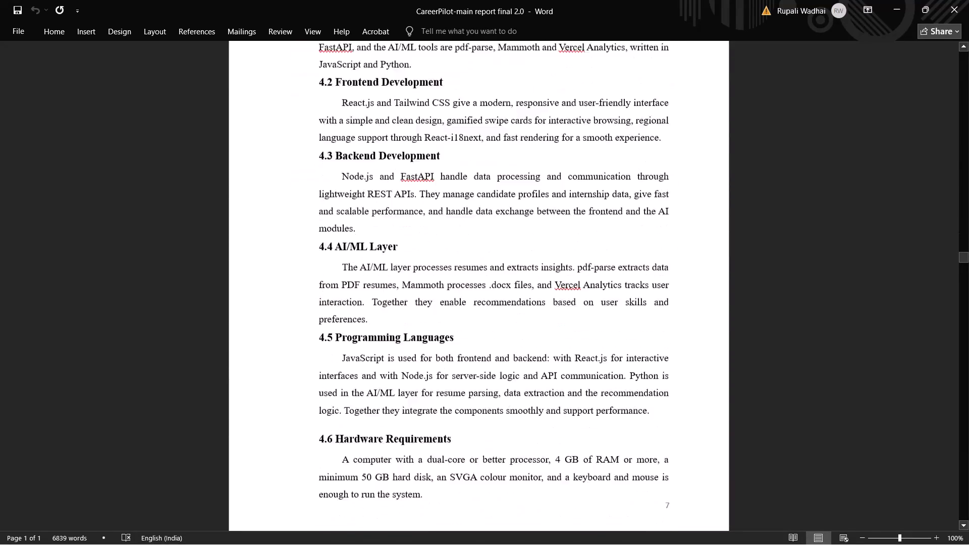
{"action": "scroll", "coordinate": [452, 205], "scroll_direction": "down", "scroll_amount": 20}
{"action": "scroll", "coordinate": [452, 205], "scroll_direction": "down", "scroll_amount": 20}
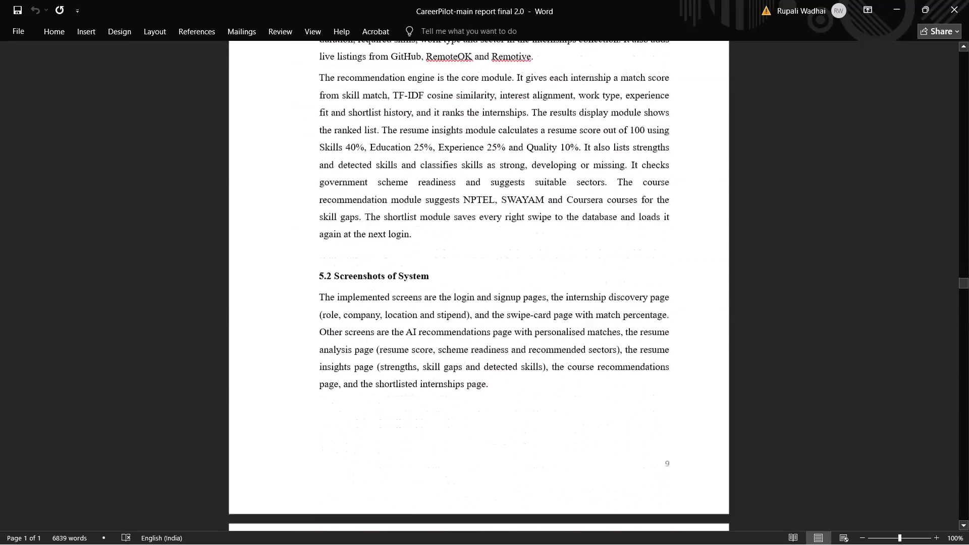
{"action": "scroll", "coordinate": [453, 205], "scroll_direction": "down", "scroll_amount": 17}
Remove leading spaces before the CHAPTER 5 heading to move it closer to the page centre.
{"action": "scroll", "coordinate": [453, 205], "scroll_direction": "up", "scroll_amount": 20}
{"action": "scroll", "coordinate": [453, 205], "scroll_direction": "up", "scroll_amount": 5}
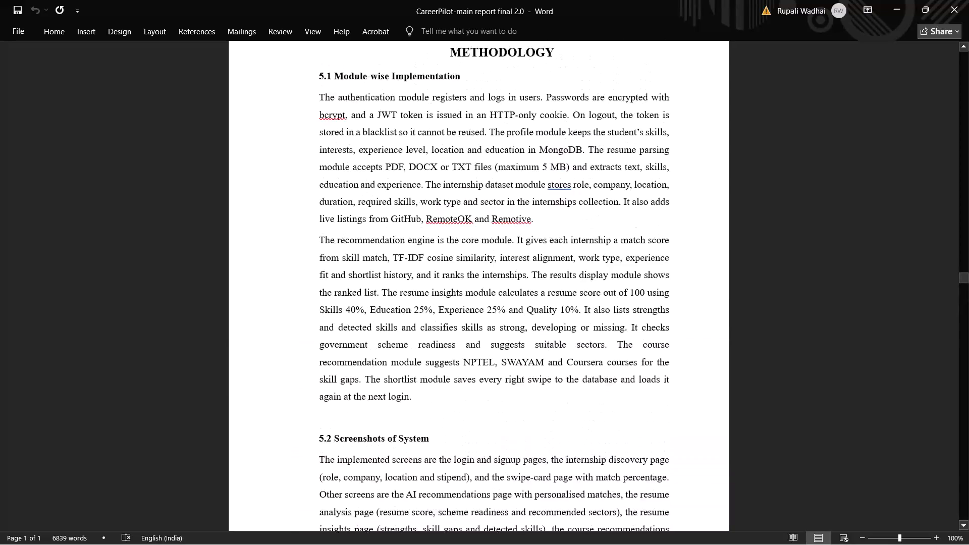
{"action": "scroll", "coordinate": [453, 205], "scroll_direction": "up", "scroll_amount": 4}
{"action": "left_click", "coordinate": [473, 225]}
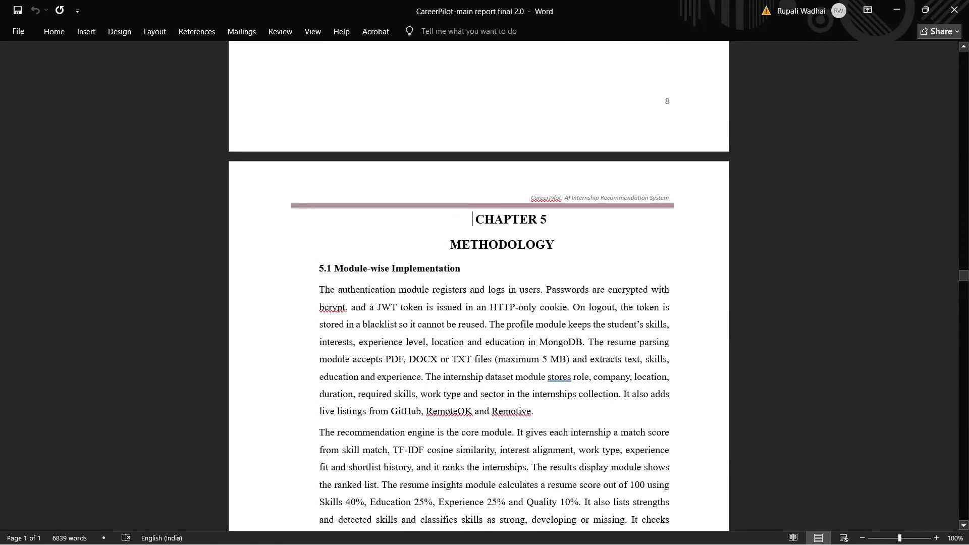
{"action": "left_click", "coordinate": [474, 223]}
{"action": "key", "text": "BackSpace"}
{"action": "key", "text": "BackSpace"}
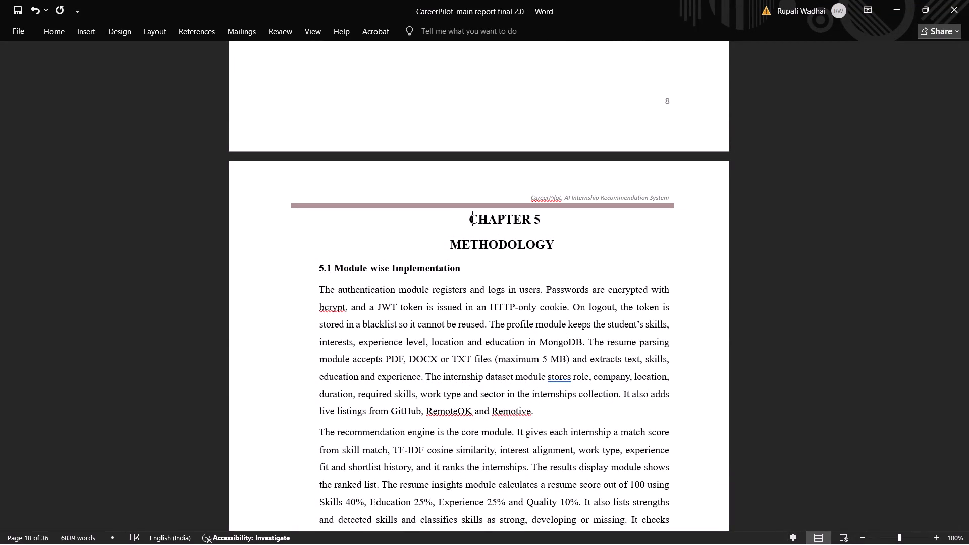
{"action": "key", "text": "BackSpace"}
Clear the existing indentation before the METHODOLOGY title and re-indent it with 26 spaces so it sits under CHAPTER 5.
{"action": "left_click", "coordinate": [449, 244]}
{"action": "key", "text": "BackSpace"}
{"action": "key", "text": "BackSpace"}
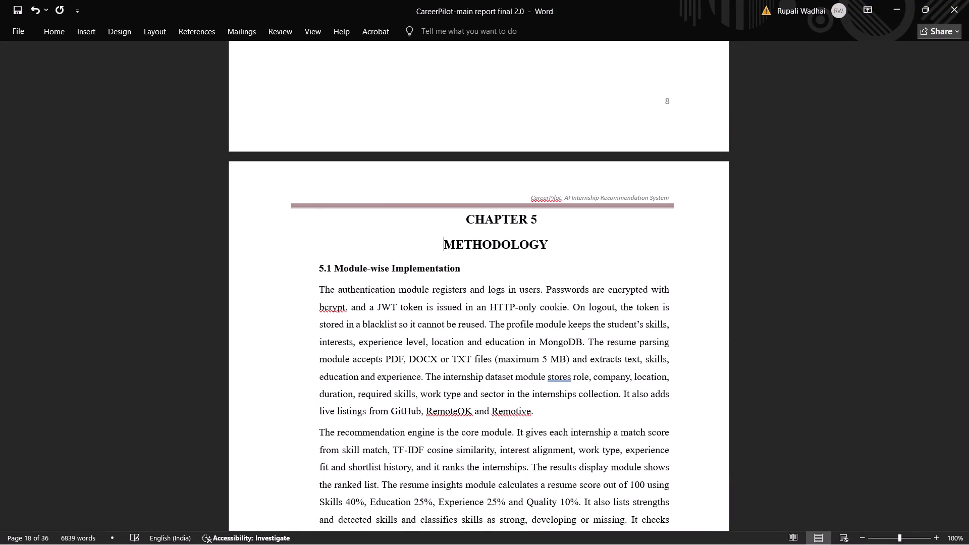
{"action": "key", "text": "BackSpace"}
{"action": "key", "text": "BackSpace"}
{"action": "key", "text": "BackSpace"}
{"action": "key", "text": "Tab"}
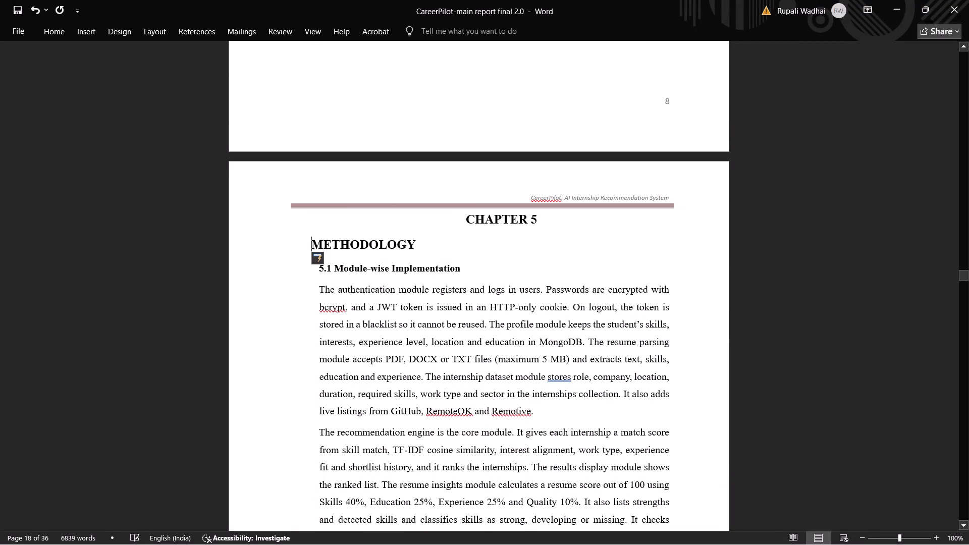
{"action": "key", "text": "Tab"}
{"action": "key", "text": "space"}
{"action": "key", "text": "space"}
{"action": "key", "text": "space"}
{"action": "key", "text": "space"}
{"action": "key", "text": "space"}
{"action": "key", "text": "space"}
{"action": "key", "text": "space"}
{"action": "key", "text": "space"}
{"action": "key", "text": "space"}
{"action": "key", "text": "space"}
{"action": "key", "text": "space"}
{"action": "key", "text": "space"}
{"action": "key", "text": "space"}
{"action": "key", "text": "space"}
{"action": "key", "text": "space"}
{"action": "key", "text": "space"}
{"action": "key", "text": "space"}
{"action": "key", "text": "space"}
{"action": "key", "text": "space"}
{"action": "key", "text": "space"}
{"action": "key", "text": "space"}
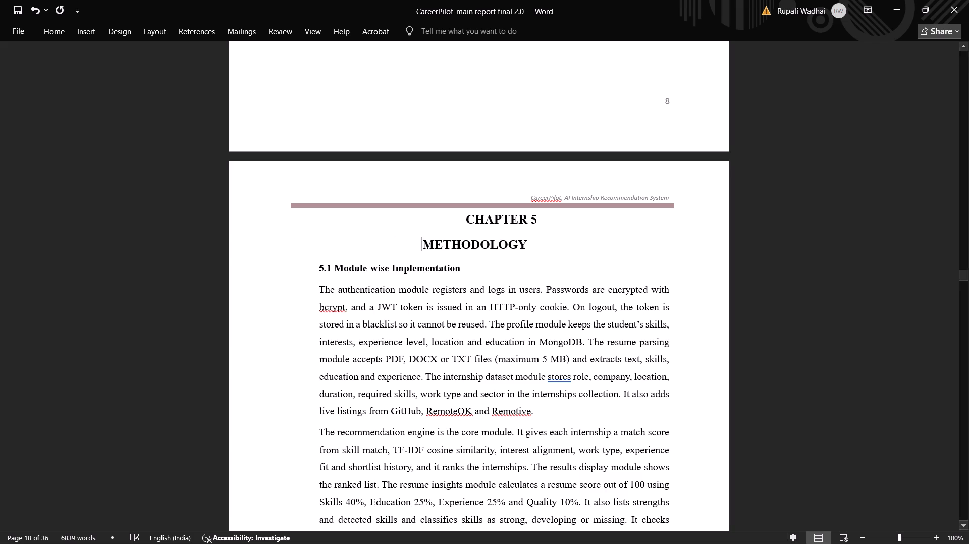
{"action": "key", "text": "space"}
{"action": "key", "text": "space"}
{"action": "key", "text": "space"}
{"action": "key", "text": "space"}
{"action": "key", "text": "space"}
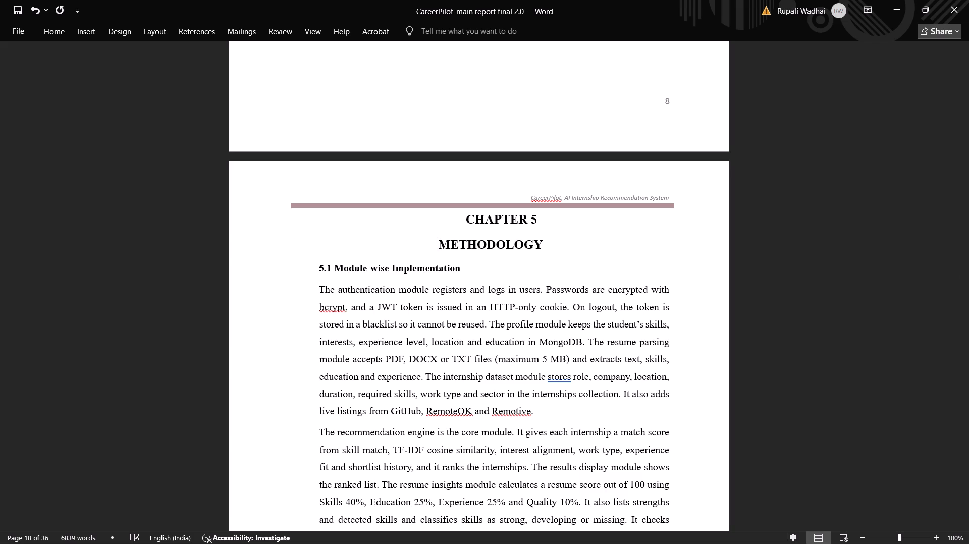
Remove three more leading spaces before CHAPTER 5 to align it over the METHODOLOGY title.
{"action": "left_click", "coordinate": [460, 221]}
{"action": "key", "text": "Right"}
{"action": "key", "text": "BackSpace"}
{"action": "key", "text": "BackSpace"}
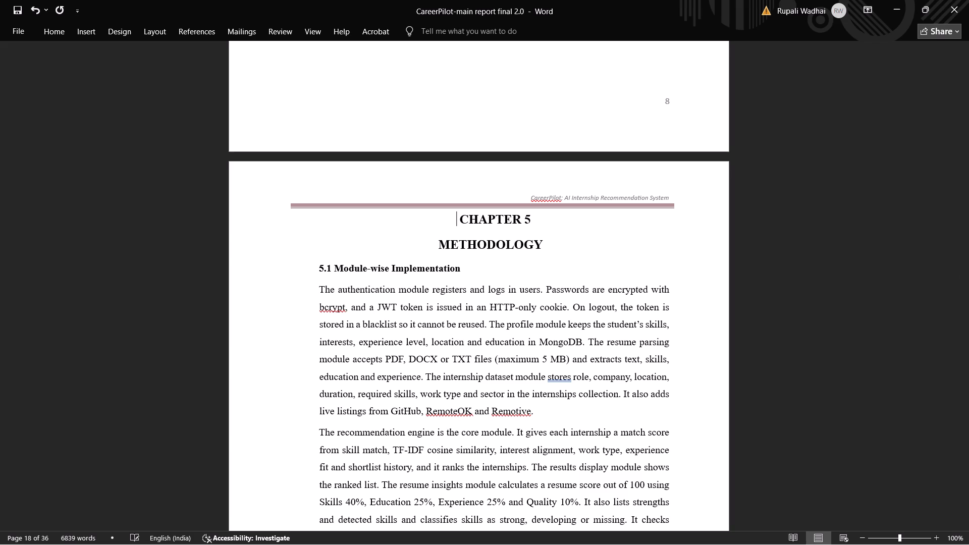
{"action": "key", "text": "BackSpace"}
Remove two leading spaces before the PROPOSED SYSTEM title in chapter 4 to shift it towards the page centre.
{"action": "scroll", "coordinate": [527, 241], "scroll_direction": "up", "scroll_amount": 5}
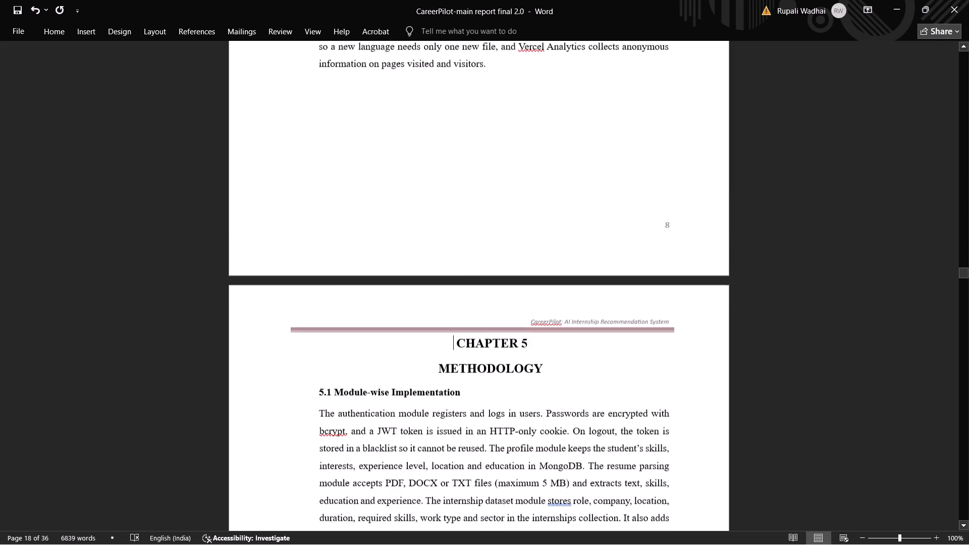
{"action": "scroll", "coordinate": [527, 241], "scroll_direction": "up", "scroll_amount": 20}
{"action": "scroll", "coordinate": [527, 241], "scroll_direction": "up", "scroll_amount": 14}
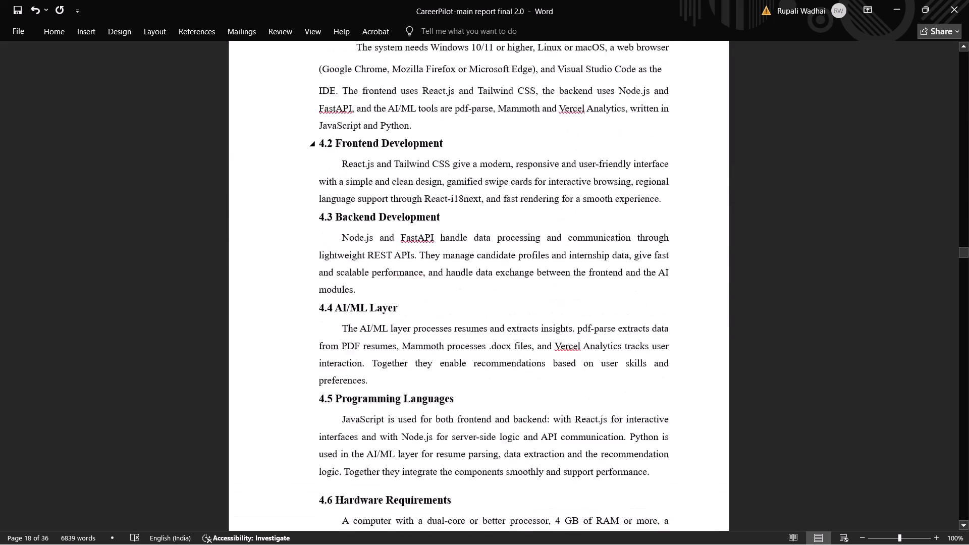
{"action": "scroll", "coordinate": [513, 234], "scroll_direction": "up", "scroll_amount": 10}
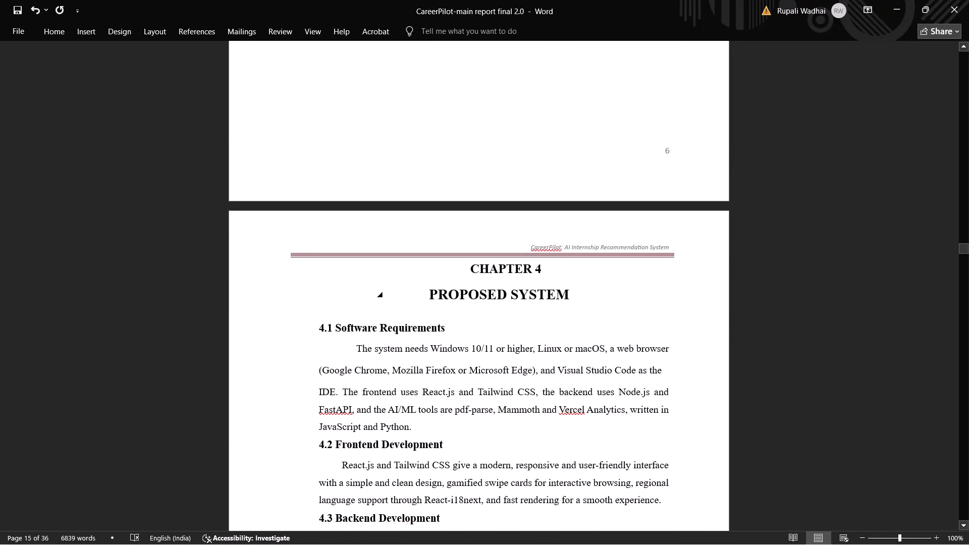
{"action": "left_click", "coordinate": [424, 294]}
{"action": "key", "text": "BackSpace"}
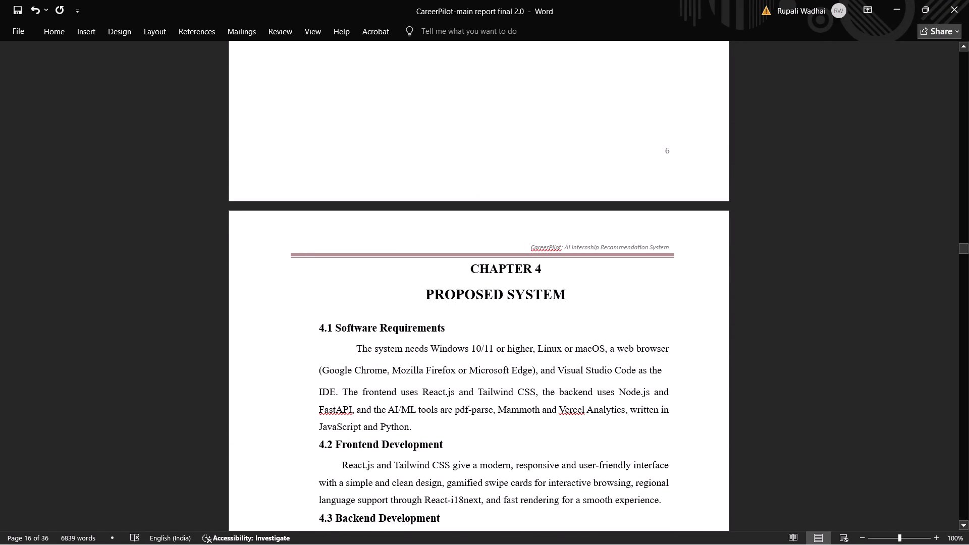
{"action": "key", "text": "Right"}
{"action": "key", "text": "BackSpace"}
Trim the leading spaces before the CHAPTER 4 heading so it sits centred over PROPOSED SYSTEM.
{"action": "left_click", "coordinate": [475, 263]}
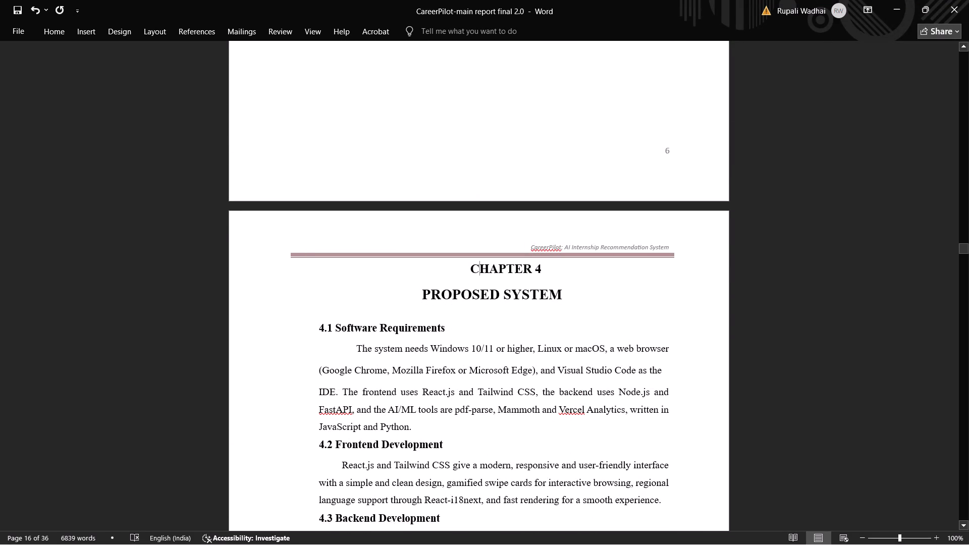
{"action": "left_click", "coordinate": [466, 268]}
{"action": "key", "text": "BackSpace"}
{"action": "key", "text": "BackSpace"}
{"action": "key", "text": "BackSpace"}
{"action": "key", "text": "BackSpace"}
{"action": "key", "text": "BackSpace"}
{"action": "key", "text": "BackSpace"}
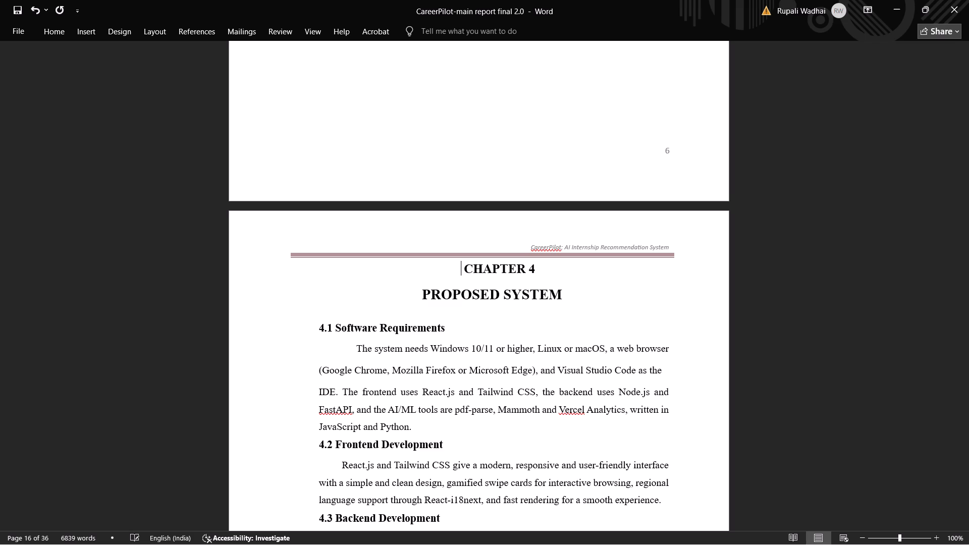
{"action": "key", "text": "BackSpace"}
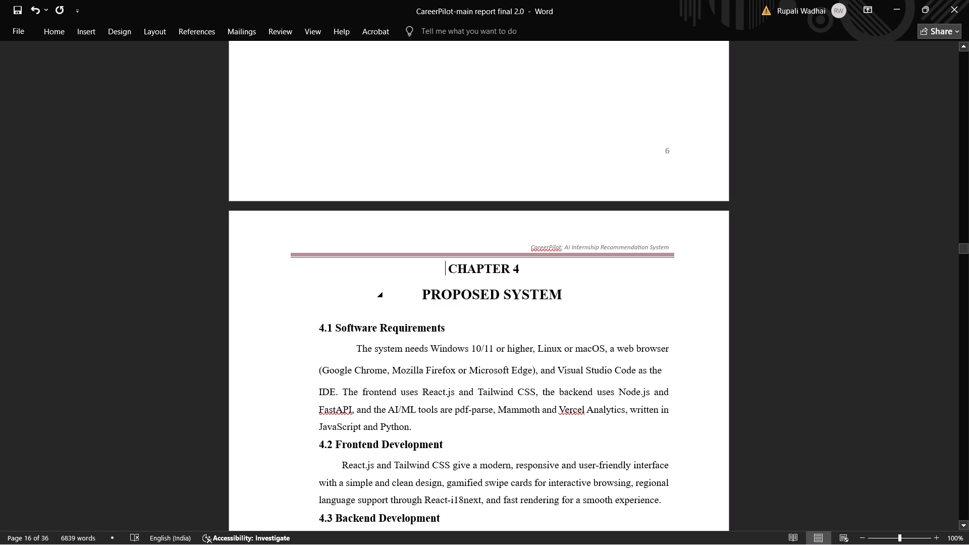
{"action": "key", "text": "space"}
{"action": "key", "text": "space"}
Clear the existing indentation before the INTRODUCTION title in chapter 1 and re-indent it with spaces towards the page centre.
{"action": "scroll", "coordinate": [464, 286], "scroll_direction": "up", "scroll_amount": 20}
{"action": "scroll", "coordinate": [464, 286], "scroll_direction": "up", "scroll_amount": 7}
{"action": "scroll", "coordinate": [452, 197], "scroll_direction": "down", "scroll_amount": 1}
{"action": "scroll", "coordinate": [452, 197], "scroll_direction": "up", "scroll_amount": 4}
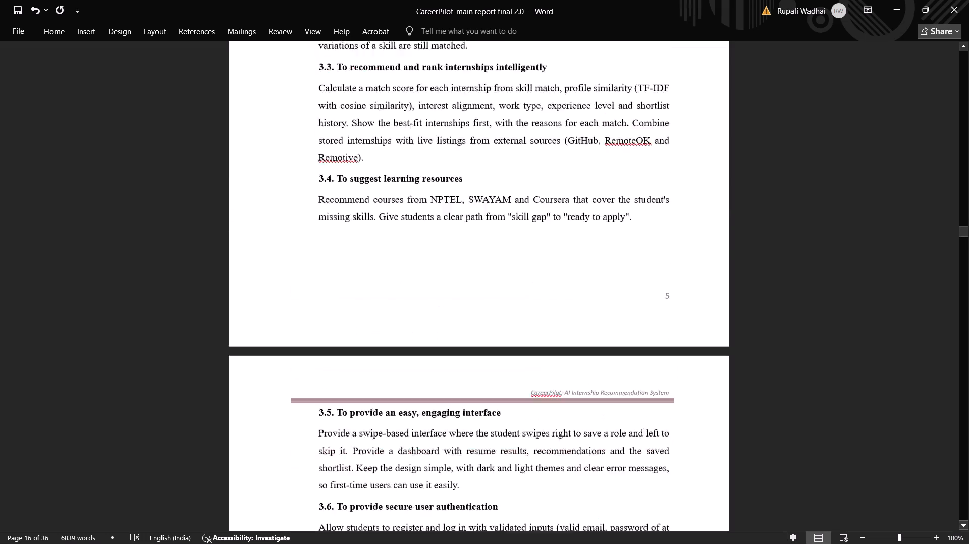
{"action": "scroll", "coordinate": [451, 193], "scroll_direction": "up", "scroll_amount": 16}
{"action": "scroll", "coordinate": [450, 257], "scroll_direction": "up", "scroll_amount": 11}
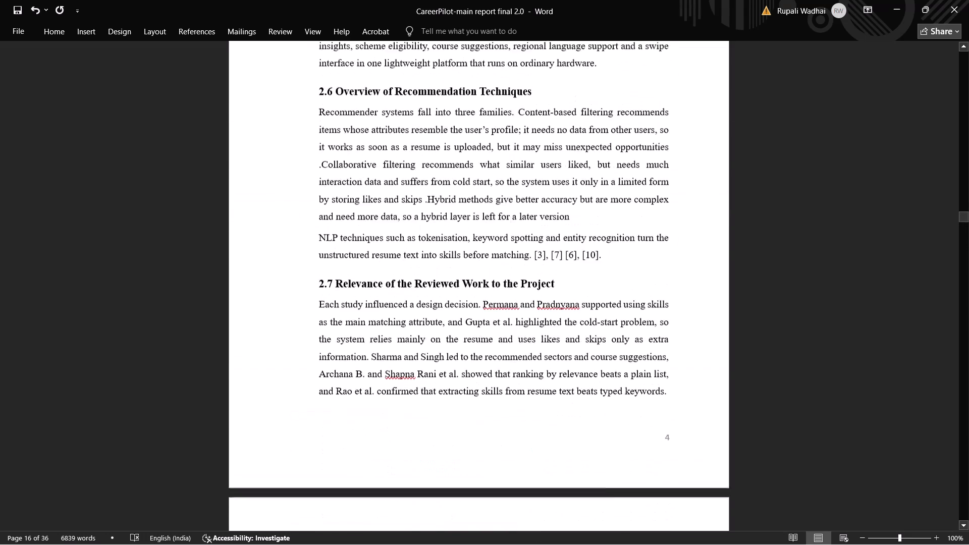
{"action": "scroll", "coordinate": [457, 114], "scroll_direction": "up", "scroll_amount": 8}
{"action": "scroll", "coordinate": [486, 217], "scroll_direction": "down", "scroll_amount": 1}
{"action": "scroll", "coordinate": [486, 214], "scroll_direction": "up", "scroll_amount": 20}
{"action": "scroll", "coordinate": [486, 214], "scroll_direction": "up", "scroll_amount": 11}
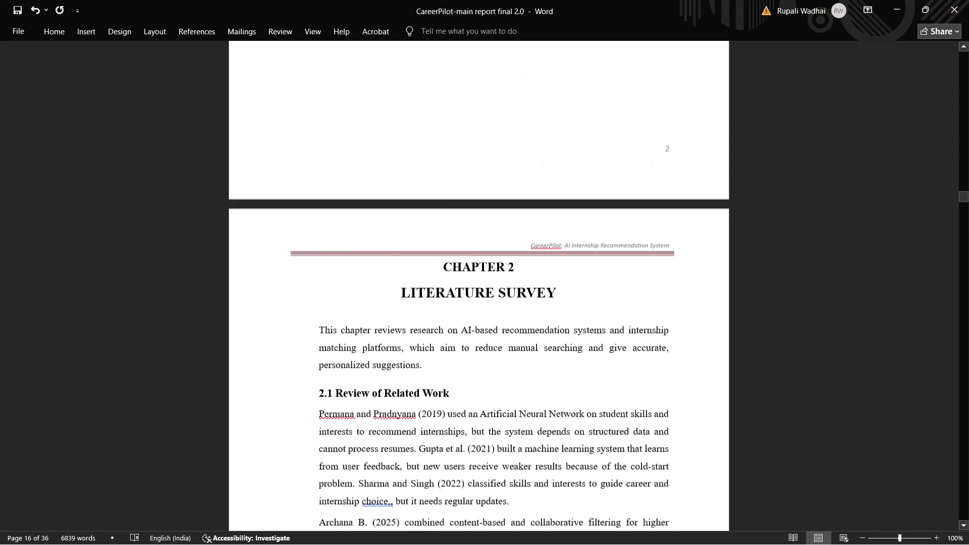
{"action": "scroll", "coordinate": [479, 267], "scroll_direction": "up", "scroll_amount": 20}
{"action": "scroll", "coordinate": [479, 267], "scroll_direction": "up", "scroll_amount": 5}
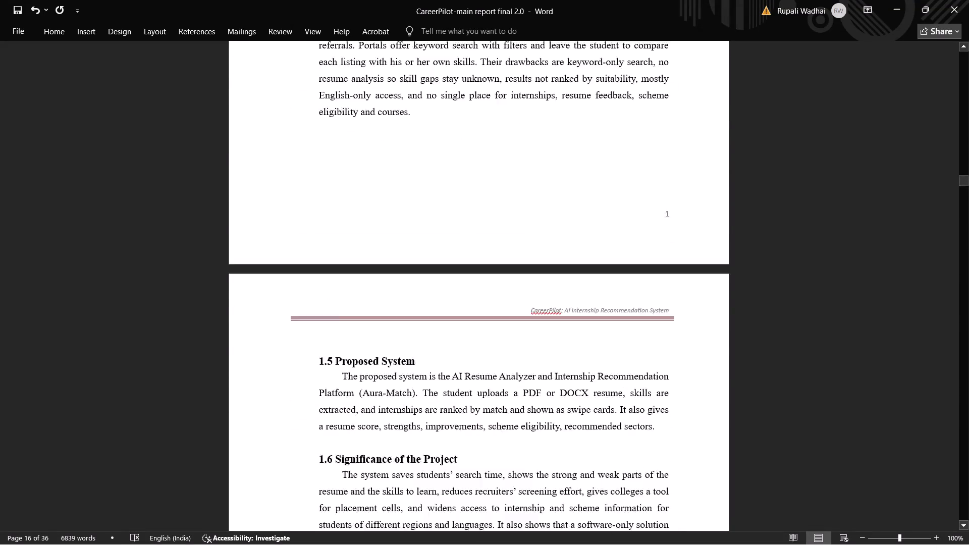
{"action": "scroll", "coordinate": [466, 207], "scroll_direction": "up", "scroll_amount": 16}
{"action": "scroll", "coordinate": [465, 297], "scroll_direction": "down", "scroll_amount": 1}
{"action": "scroll", "coordinate": [465, 297], "scroll_direction": "up", "scroll_amount": 5}
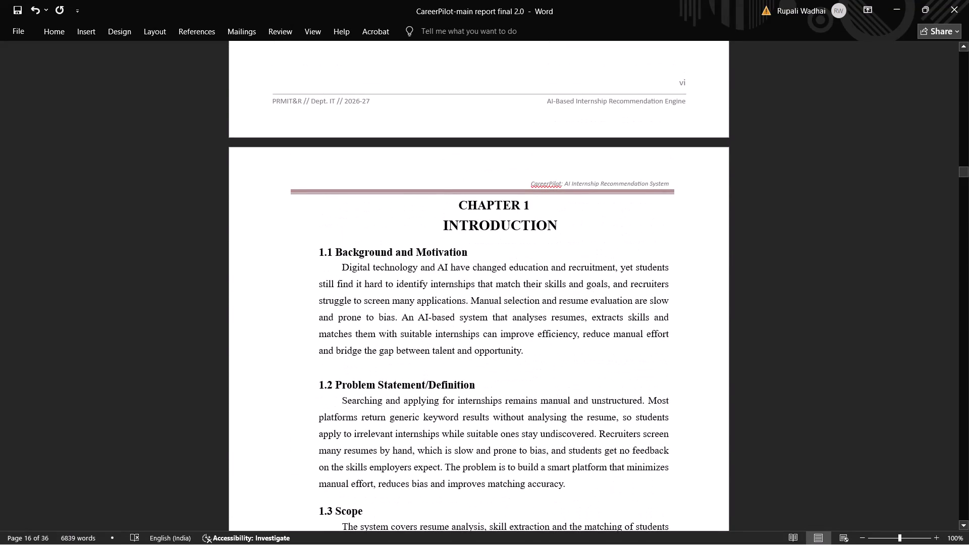
{"action": "left_click", "coordinate": [441, 243]}
{"action": "key", "text": "BackSpace"}
{"action": "key", "text": "BackSpace"}
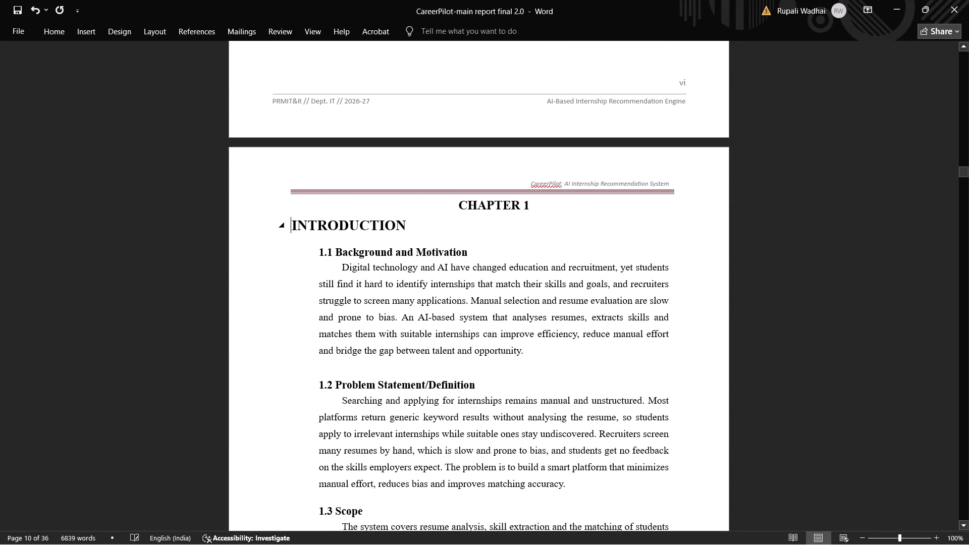
{"action": "key", "text": "Tab"}
{"action": "key", "text": "Tab"}
{"action": "key", "text": "Tab"}
{"action": "key", "text": "Tab"}
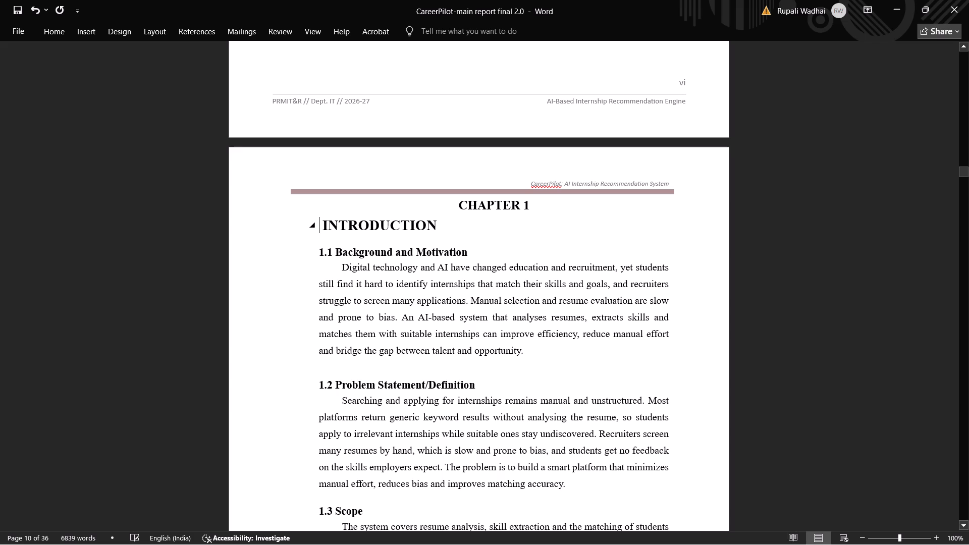
{"action": "key", "text": "Tab"}
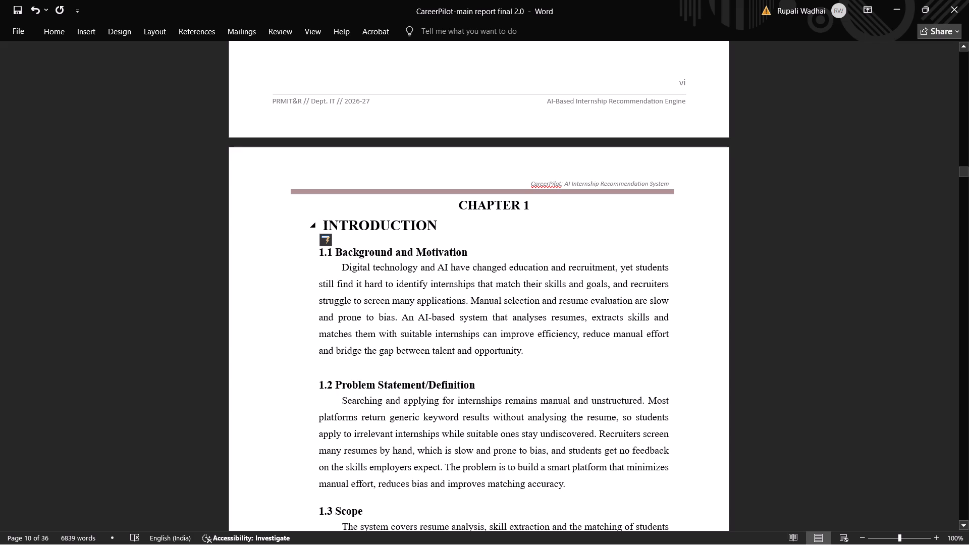
{"action": "key", "text": "ctrl+z"}
{"action": "key", "text": "ctrl+z"}
{"action": "key", "text": "ctrl+z"}
{"action": "key", "text": "space"}
{"action": "key", "text": "space"}
{"action": "key", "text": "space"}
{"action": "key", "text": "space"}
{"action": "key", "text": "space"}
{"action": "key", "text": "space"}
{"action": "key", "text": "space"}
{"action": "key", "text": "space"}
{"action": "key", "text": "space"}
{"action": "key", "text": "space"}
{"action": "key", "text": "space"}
{"action": "key", "text": "space"}
{"action": "key", "text": "space"}
{"action": "key", "text": "space"}
{"action": "key", "text": "space"}
{"action": "key", "text": "space"}
{"action": "key", "text": "space"}
{"action": "key", "text": "space"}
{"action": "key", "text": "space"}
{"action": "key", "text": "space"}
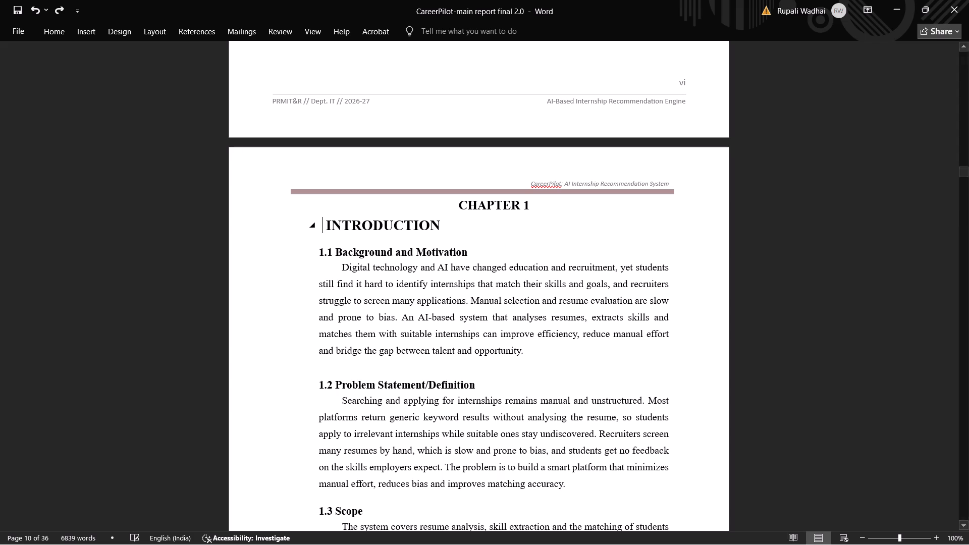
{"action": "key", "text": "space"}
{"action": "key", "text": "space"}
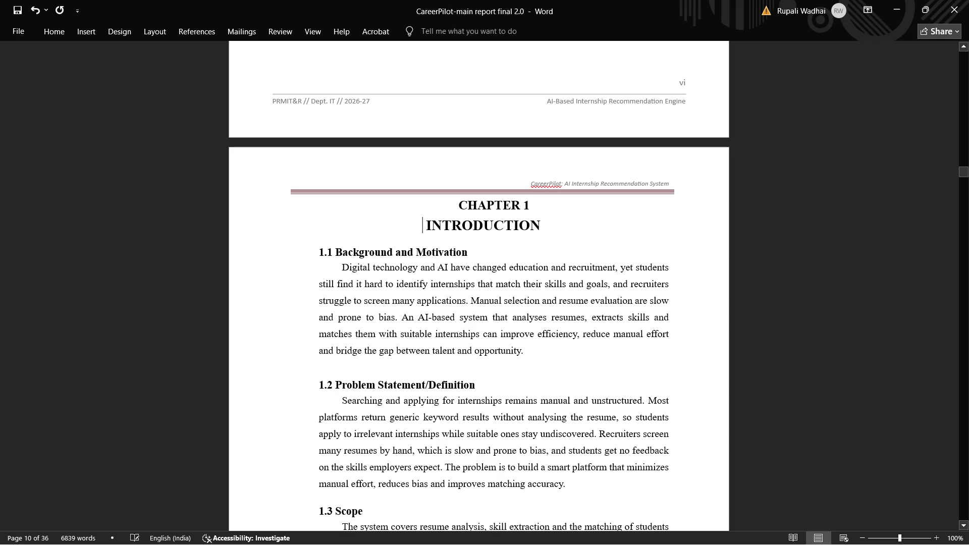
Clear the indentation before the CHAPTER 1 heading and re-indent it with tabs and spaces so it sits centred over INTRODUCTION.
{"action": "left_click", "coordinate": [455, 204]}
{"action": "key", "text": "BackSpace"}
{"action": "key", "text": "BackSpace"}
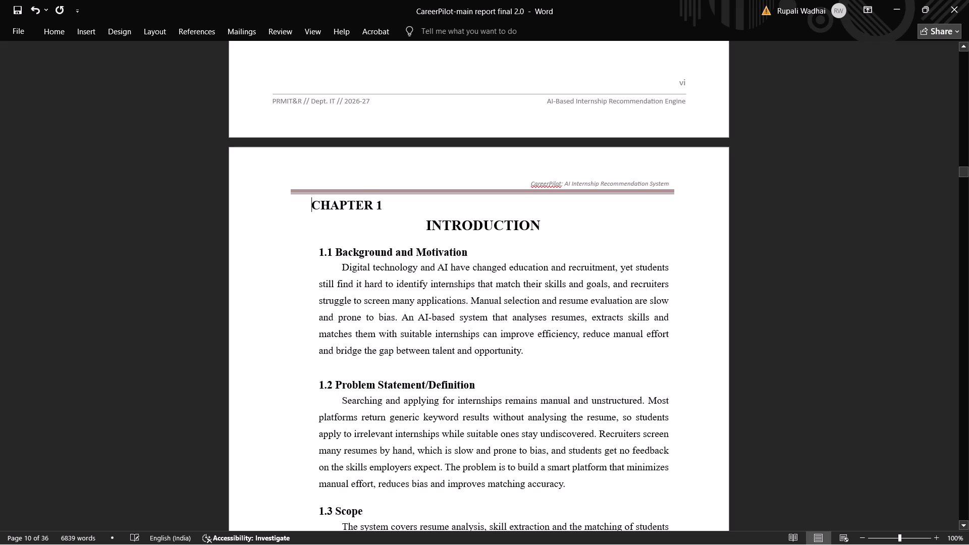
{"action": "key", "text": "Tab"}
{"action": "key", "text": "Tab"}
{"action": "key", "text": "Tab"}
{"action": "key", "text": "space"}
{"action": "key", "text": "space"}
{"action": "key", "text": "space"}
{"action": "key", "text": "space"}
{"action": "key", "text": "space"}
{"action": "key", "text": "space"}
{"action": "key", "text": "space"}
{"action": "key", "text": "space"}
{"action": "key", "text": "space"}
{"action": "key", "text": "space"}
{"action": "key", "text": "space"}
{"action": "key", "text": "space"}
{"action": "key", "text": "space"}
{"action": "key", "text": "space"}
{"action": "key", "text": "space"}
{"action": "key", "text": "space"}
{"action": "key", "text": "space"}
{"action": "key", "text": "space"}
{"action": "key", "text": "space"}
{"action": "key", "text": "space"}
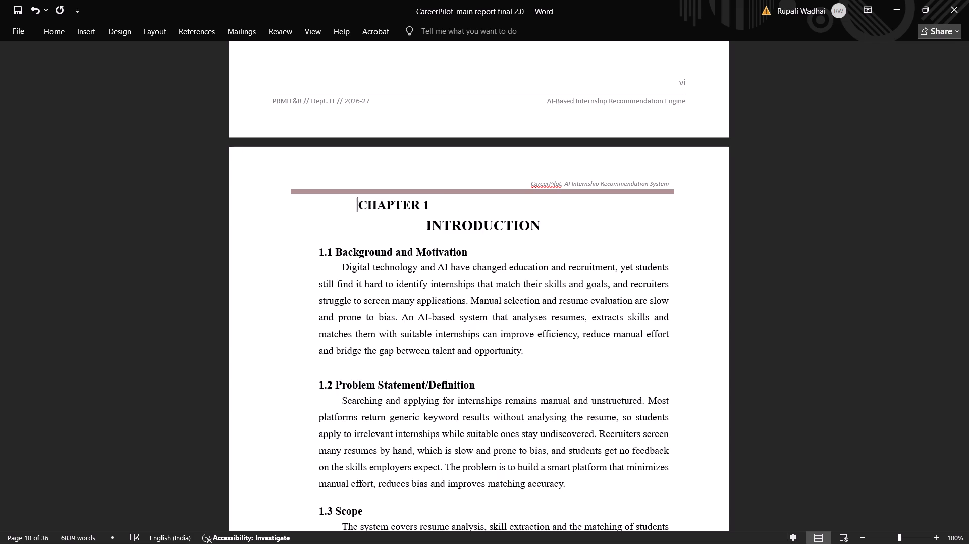
{"action": "key", "text": "space"}
{"action": "key", "text": "space"}
{"action": "key", "text": "space"}
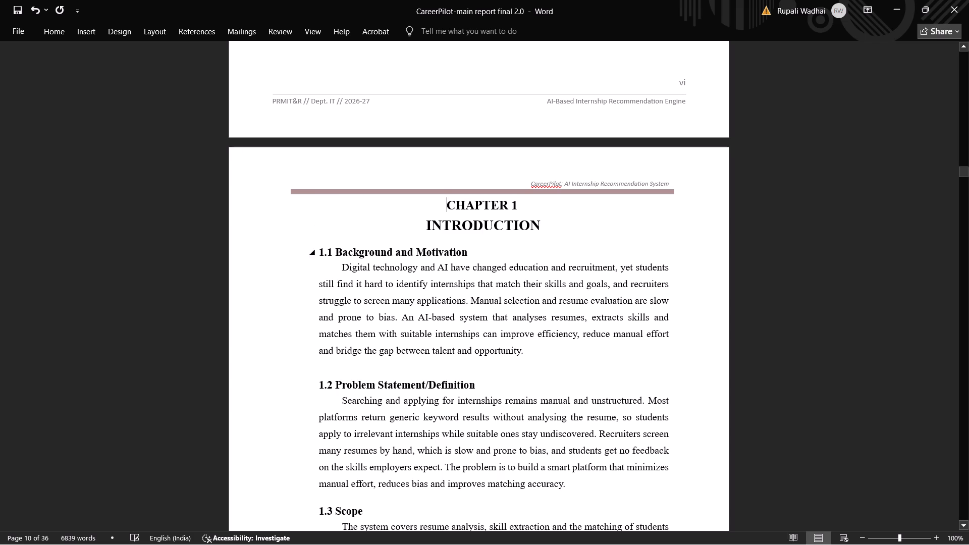
Save the report.
{"action": "scroll", "coordinate": [595, 194], "scroll_direction": "down", "scroll_amount": 14}
{"action": "scroll", "coordinate": [603, 187], "scroll_direction": "up", "scroll_amount": 1}
{"action": "scroll", "coordinate": [607, 184], "scroll_direction": "down", "scroll_amount": 19}
{"action": "scroll", "coordinate": [611, 175], "scroll_direction": "up", "scroll_amount": 1}
{"action": "scroll", "coordinate": [611, 175], "scroll_direction": "down", "scroll_amount": 13}
{"action": "scroll", "coordinate": [607, 179], "scroll_direction": "up", "scroll_amount": 1}
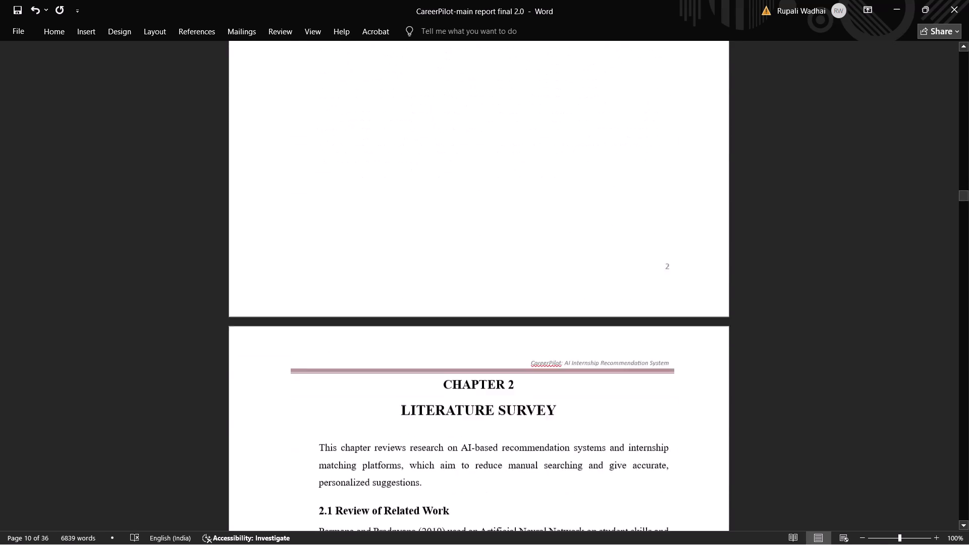
{"action": "key", "text": "ctrl+s"}
Review the page layout and heading alignment from chapter 2 through the chapter 6 SYSTEM DESIGN pages.
{"action": "scroll", "coordinate": [603, 175], "scroll_direction": "down", "scroll_amount": 10, "text": "ctrl"}
{"action": "scroll", "coordinate": [597, 185], "scroll_direction": "up", "scroll_amount": 1}
{"action": "scroll", "coordinate": [597, 186], "scroll_direction": "down", "scroll_amount": 3}
{"action": "scroll", "coordinate": [527, 288], "scroll_direction": "down", "scroll_amount": 4}
{"action": "scroll", "coordinate": [527, 288], "scroll_direction": "up", "scroll_amount": 1}
{"action": "scroll", "coordinate": [527, 288], "scroll_direction": "down", "scroll_amount": 6}
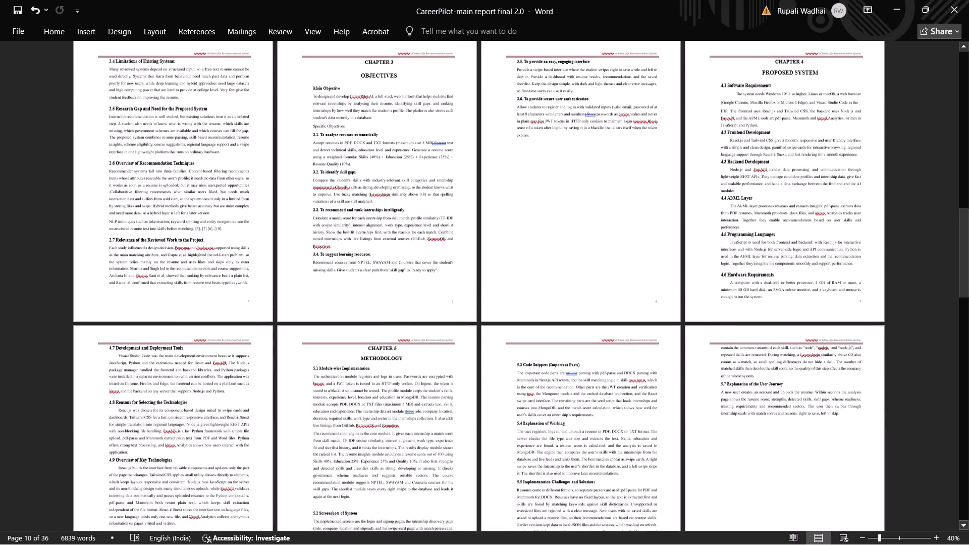
{"action": "scroll", "coordinate": [526, 286], "scroll_direction": "down", "scroll_amount": 18}
{"action": "scroll", "coordinate": [523, 285], "scroll_direction": "up", "scroll_amount": 1}
{"action": "scroll", "coordinate": [523, 285], "scroll_direction": "down", "scroll_amount": 9}
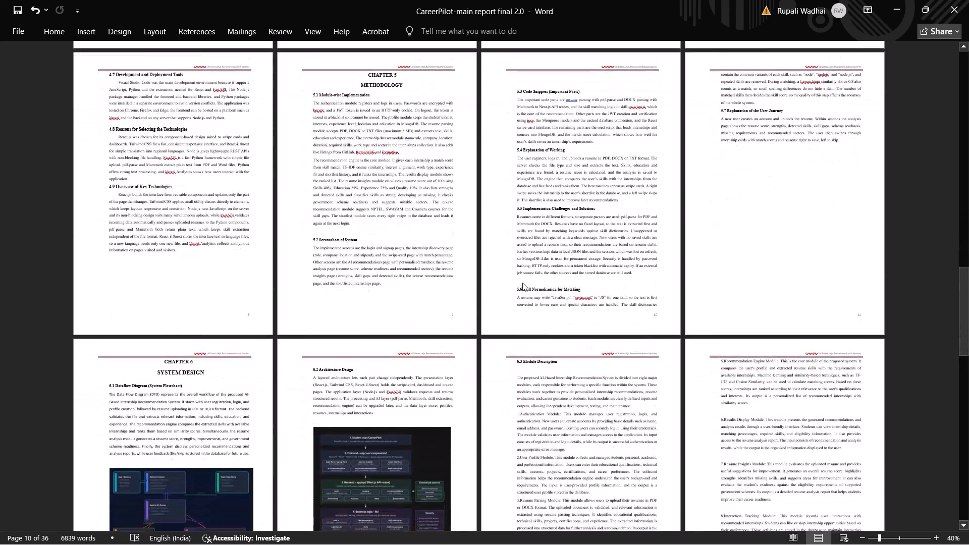
{"action": "scroll", "coordinate": [522, 283], "scroll_direction": "down", "scroll_amount": 10}
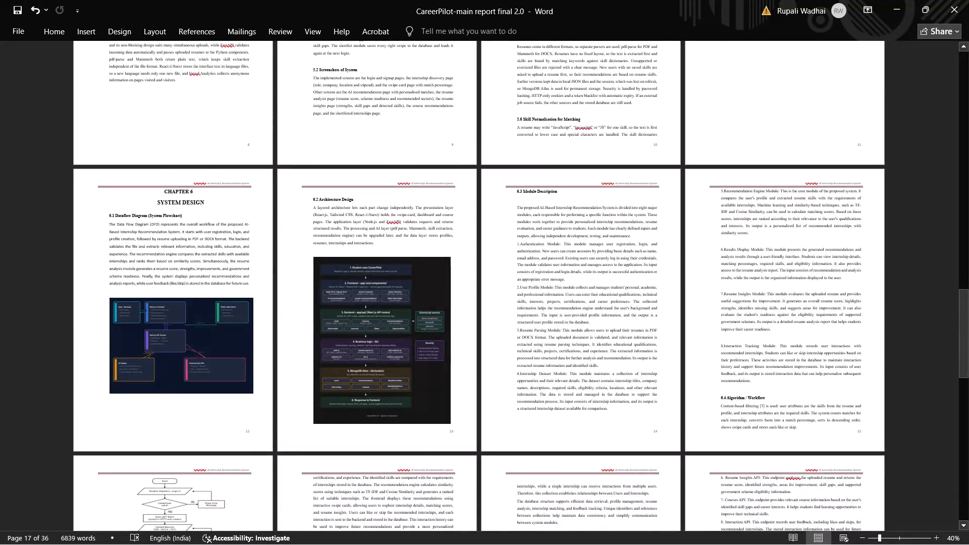
{"action": "scroll", "coordinate": [357, 285], "scroll_direction": "up", "scroll_amount": 2, "text": "ctrl"}
{"action": "scroll", "coordinate": [495, 301], "scroll_direction": "up", "scroll_amount": 2, "text": "ctrl"}
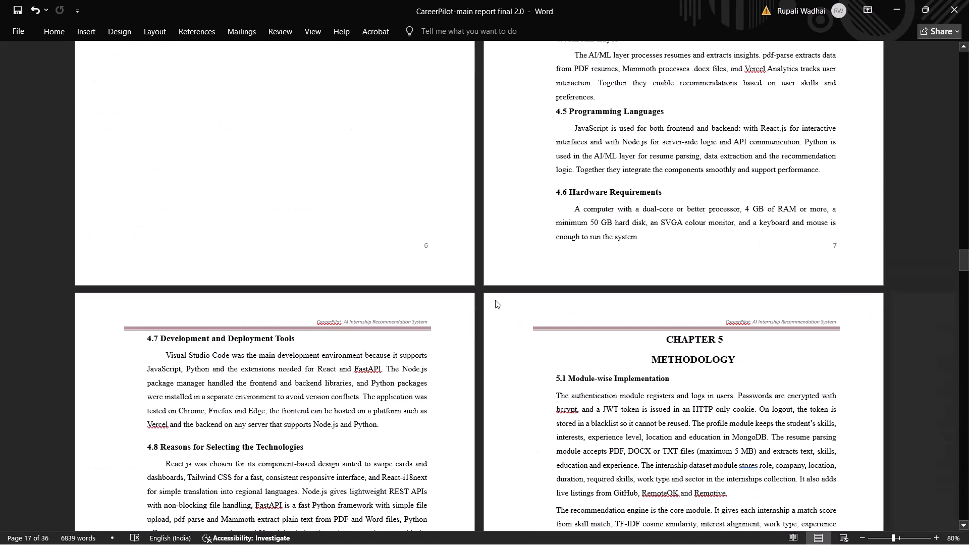
{"action": "scroll", "coordinate": [495, 300], "scroll_direction": "up", "scroll_amount": 2, "text": "ctrl"}
{"action": "scroll", "coordinate": [484, 299], "scroll_direction": "down", "scroll_amount": 20}
{"action": "scroll", "coordinate": [484, 294], "scroll_direction": "up", "scroll_amount": 1}
{"action": "scroll", "coordinate": [486, 290], "scroll_direction": "down", "scroll_amount": 18}
{"action": "scroll", "coordinate": [492, 265], "scroll_direction": "up", "scroll_amount": 1}
{"action": "scroll", "coordinate": [491, 265], "scroll_direction": "down", "scroll_amount": 20}
{"action": "scroll", "coordinate": [491, 265], "scroll_direction": "down", "scroll_amount": 10}
{"action": "scroll", "coordinate": [488, 260], "scroll_direction": "up", "scroll_amount": 2}
{"action": "scroll", "coordinate": [488, 260], "scroll_direction": "down", "scroll_amount": 4}
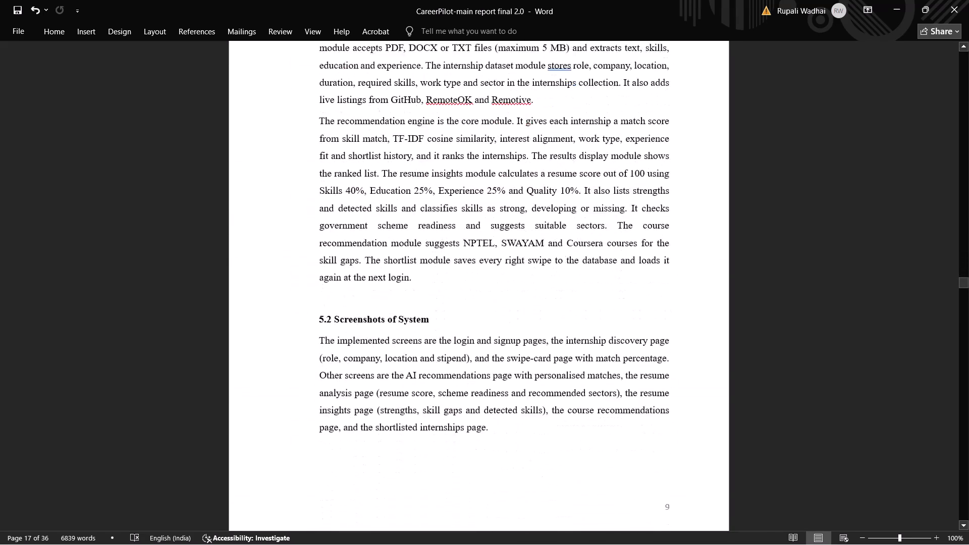
{"action": "scroll", "coordinate": [488, 260], "scroll_direction": "down", "scroll_amount": 20}
{"action": "scroll", "coordinate": [488, 260], "scroll_direction": "down", "scroll_amount": 13}
{"action": "scroll", "coordinate": [482, 258], "scroll_direction": "up", "scroll_amount": 1}
{"action": "scroll", "coordinate": [482, 258], "scroll_direction": "down", "scroll_amount": 20}
{"action": "scroll", "coordinate": [482, 258], "scroll_direction": "down", "scroll_amount": 9}
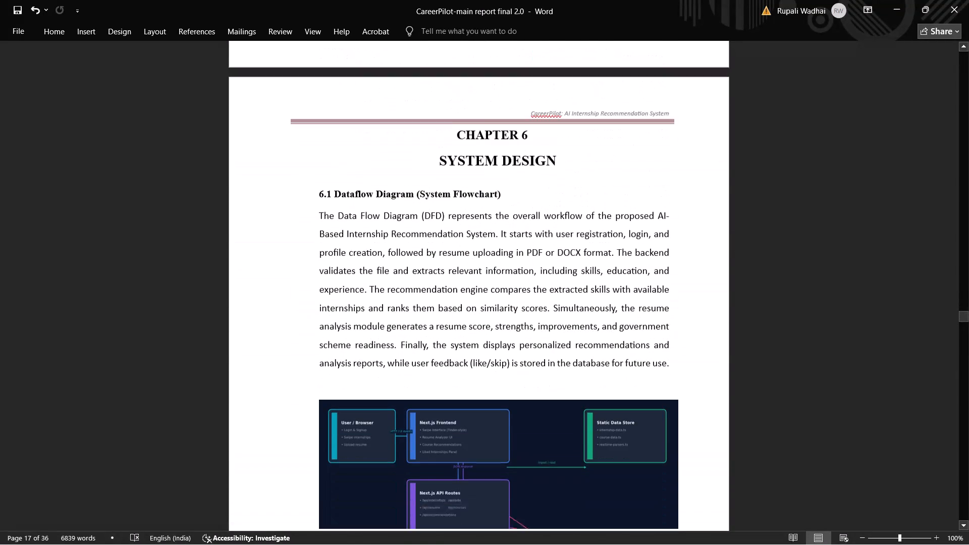
{"action": "scroll", "coordinate": [475, 219], "scroll_direction": "down", "scroll_amount": 17}
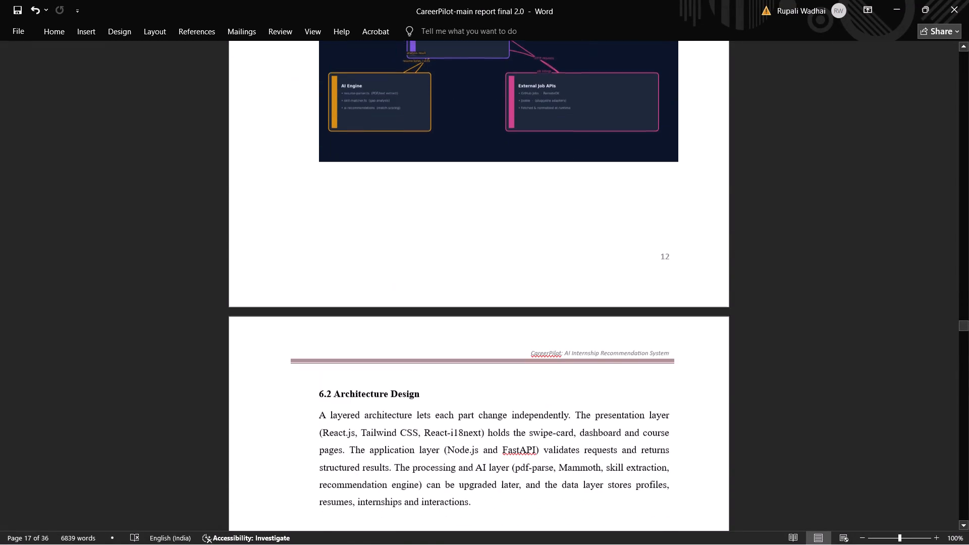
{"action": "scroll", "coordinate": [470, 238], "scroll_direction": "up", "scroll_amount": 18}
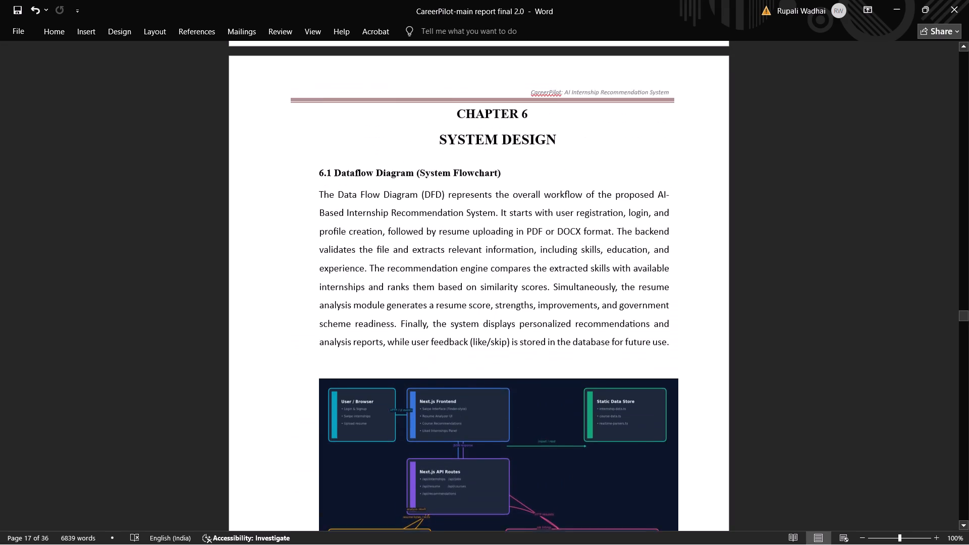
Add the caption "Fig:6.1: System Design" directly below the dataflow diagram in section 6.1.
{"action": "scroll", "coordinate": [467, 234], "scroll_direction": "down", "scroll_amount": 10}
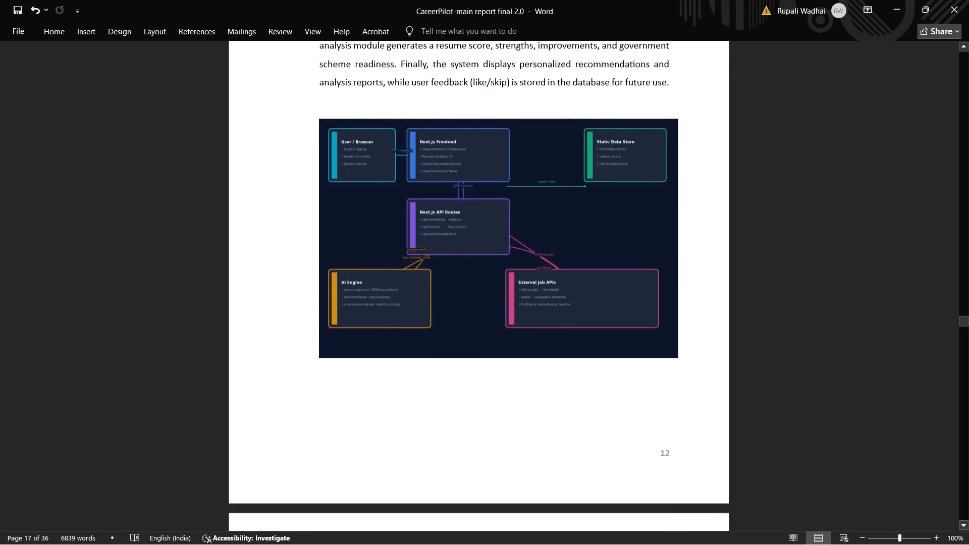
{"action": "left_click", "coordinate": [417, 406]}
{"action": "left_click", "coordinate": [416, 363]}
{"action": "left_click", "coordinate": [329, 354]}
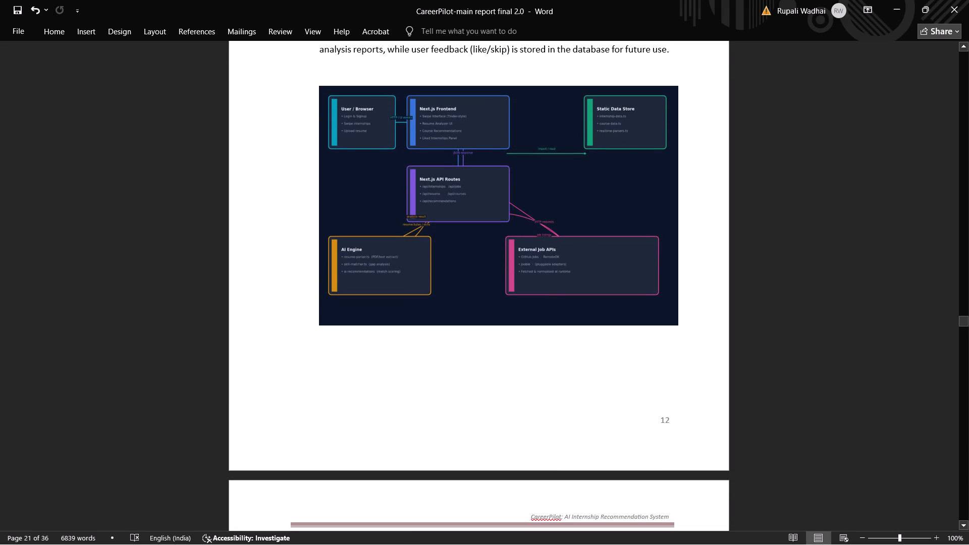
{"action": "type", "text": "fig"}
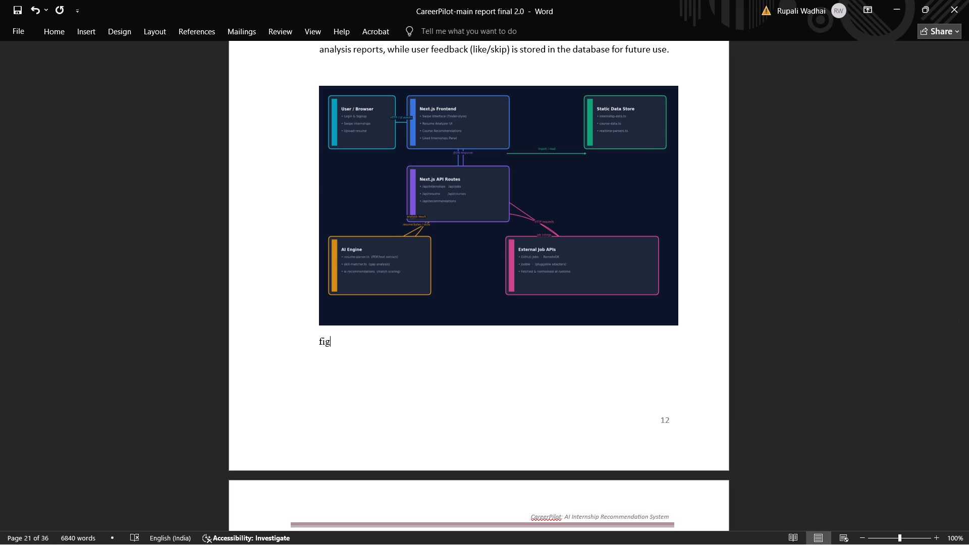
{"action": "key", "text": "shift+colon"}
{"action": "scroll", "coordinate": [329, 344], "scroll_direction": "up", "scroll_amount": 7}
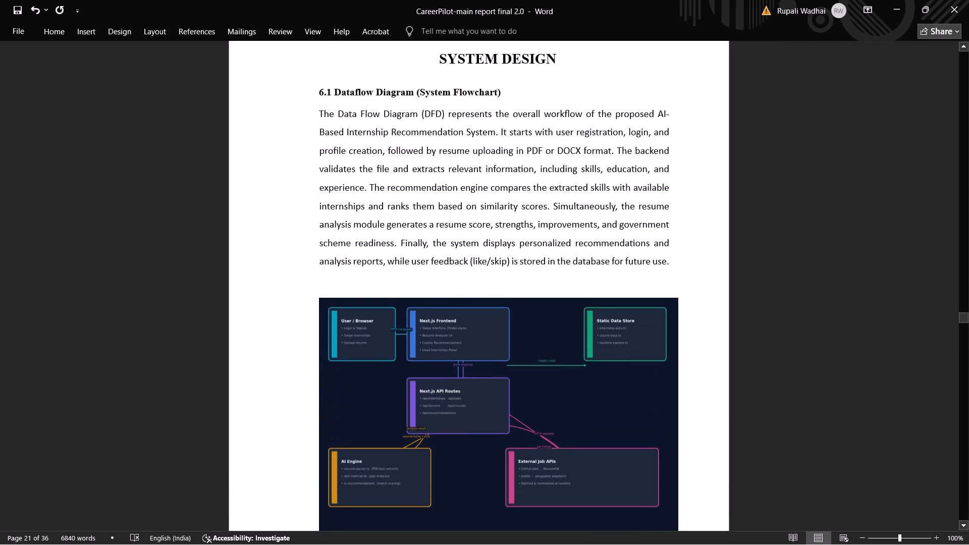
{"action": "scroll", "coordinate": [329, 347], "scroll_direction": "up", "scroll_amount": 2}
{"action": "scroll", "coordinate": [329, 347], "scroll_direction": "down", "scroll_amount": 3}
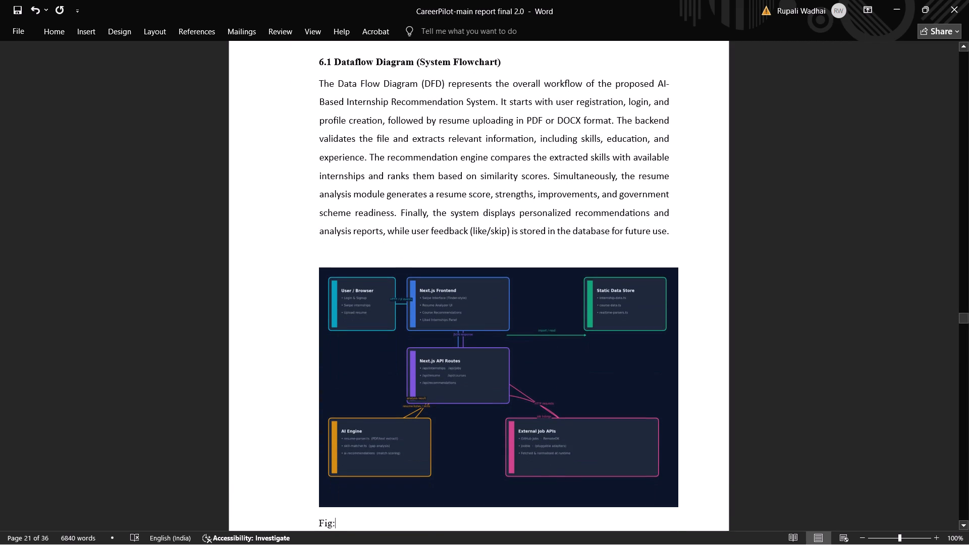
{"action": "type", "text": "6.1"}
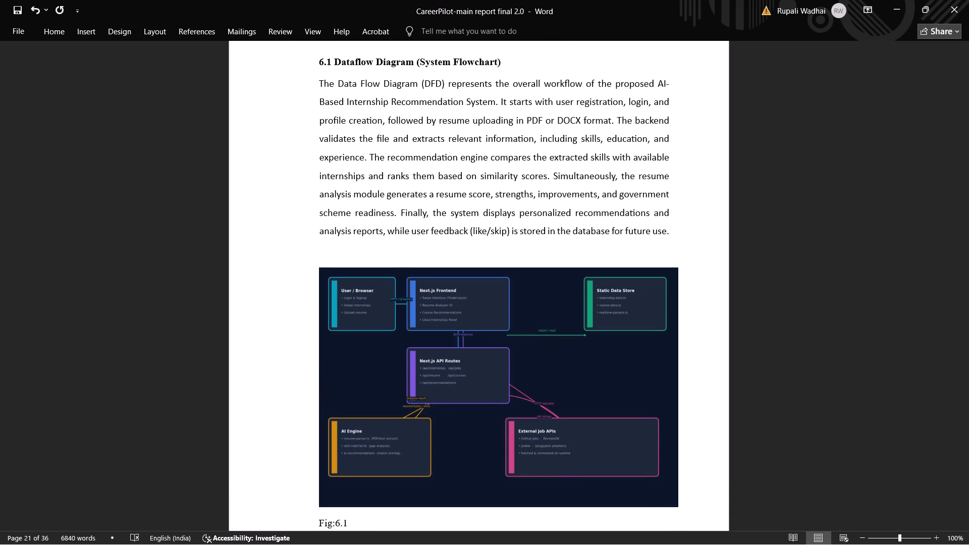
{"action": "type", "text": ":"}
{"action": "key", "text": "space"}
{"action": "type", "text": "System Design"}
Underline the Fig:6.1 caption and centre it beneath the dataflow diagram.
{"action": "scroll", "coordinate": [331, 354], "scroll_direction": "down", "scroll_amount": 2}
{"action": "left_click_drag", "start_coordinate": [424, 464], "coordinate": [316, 464]}
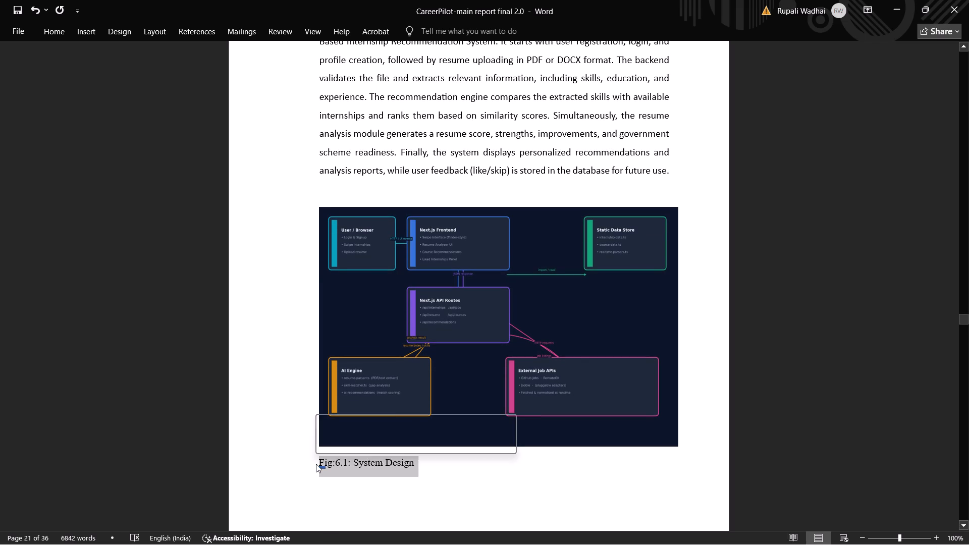
{"action": "key", "text": "ctrl+u"}
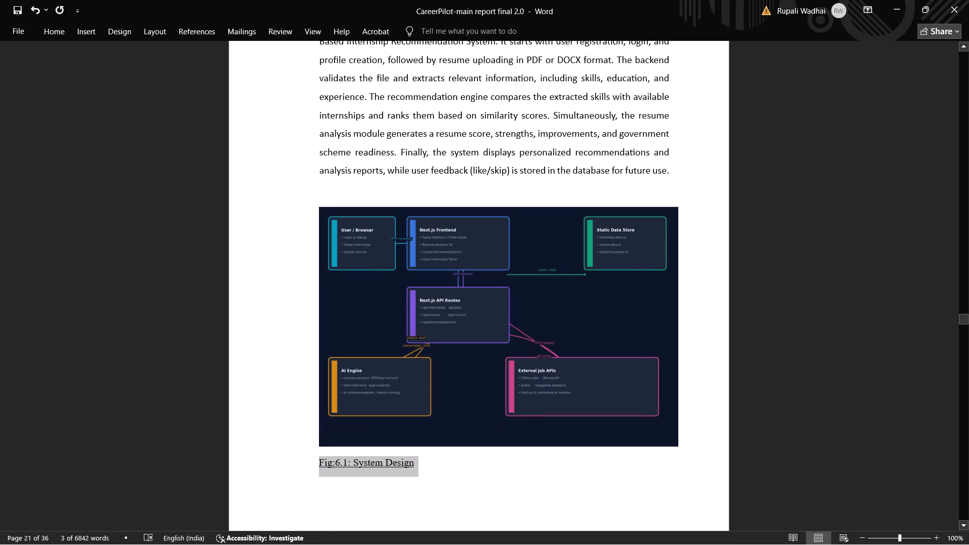
{"action": "left_click", "coordinate": [51, 23]}
{"action": "left_click", "coordinate": [321, 74]}
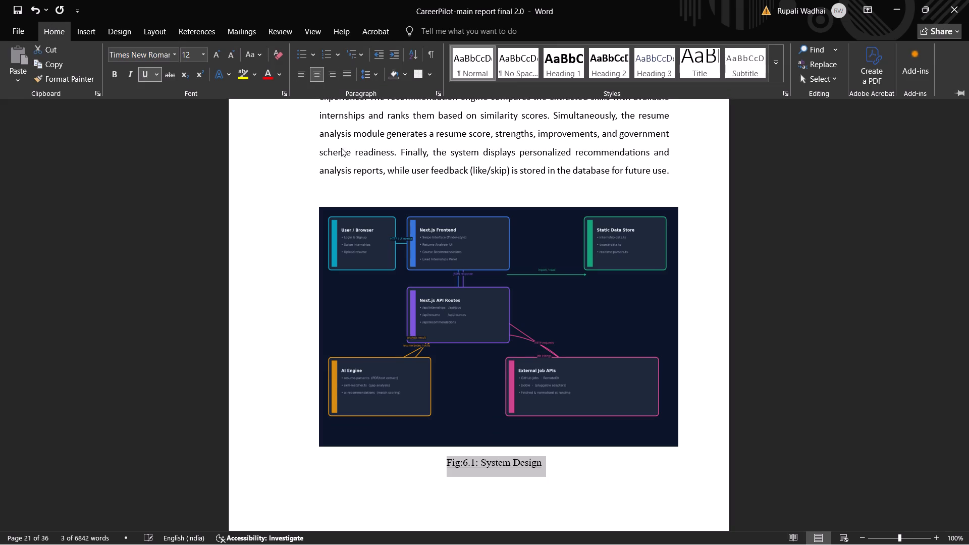
{"action": "left_click", "coordinate": [561, 472]}
{"action": "left_click", "coordinate": [566, 471]}
Shrink the system architecture diagram in section 6.2 slightly to make room for a line of text beneath it.
{"action": "scroll", "coordinate": [601, 464], "scroll_direction": "down", "scroll_amount": 12}
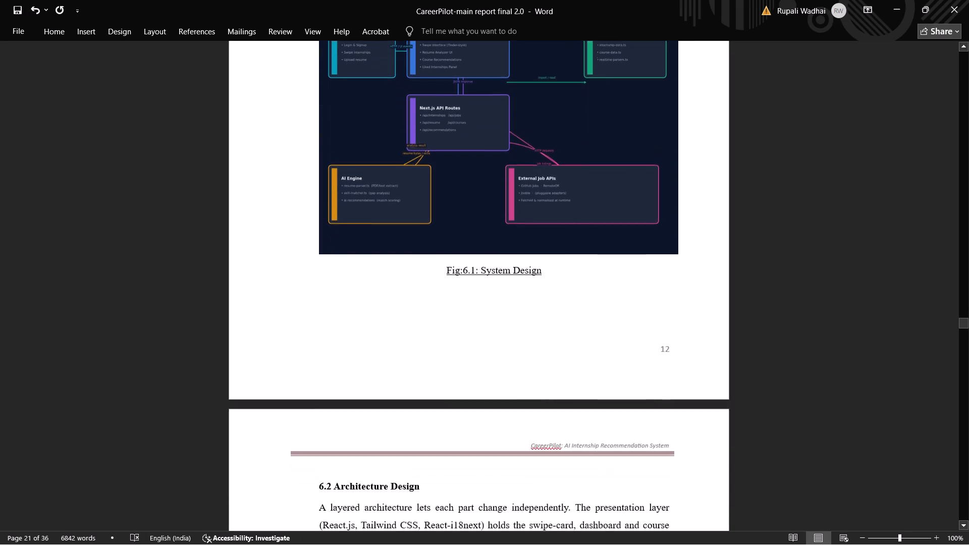
{"action": "scroll", "coordinate": [599, 455], "scroll_direction": "down", "scroll_amount": 4}
{"action": "scroll", "coordinate": [428, 286], "scroll_direction": "down", "scroll_amount": 3}
{"action": "scroll", "coordinate": [428, 286], "scroll_direction": "up", "scroll_amount": 1}
{"action": "scroll", "coordinate": [428, 286], "scroll_direction": "down", "scroll_amount": 11}
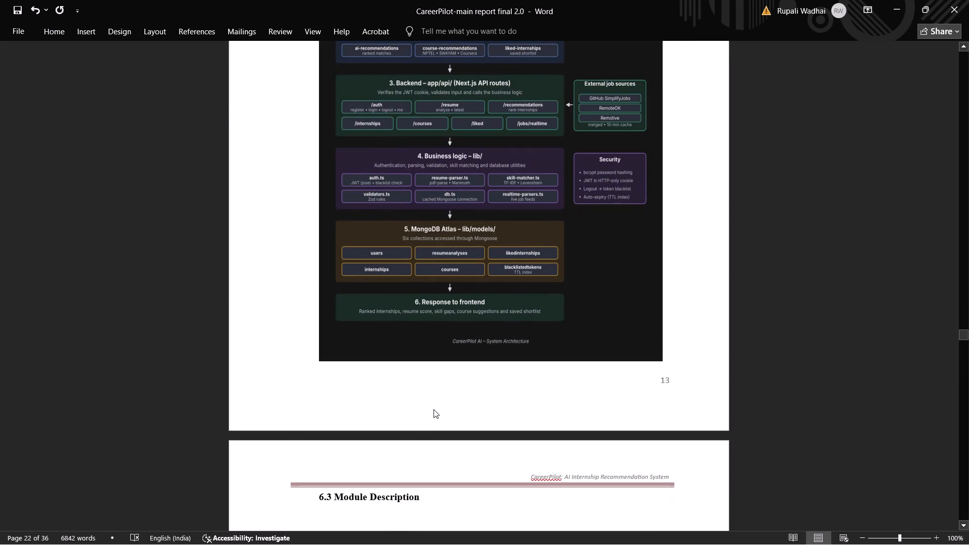
{"action": "left_click", "coordinate": [360, 379]}
{"action": "left_click", "coordinate": [336, 372]}
{"action": "left_click", "coordinate": [336, 372]}
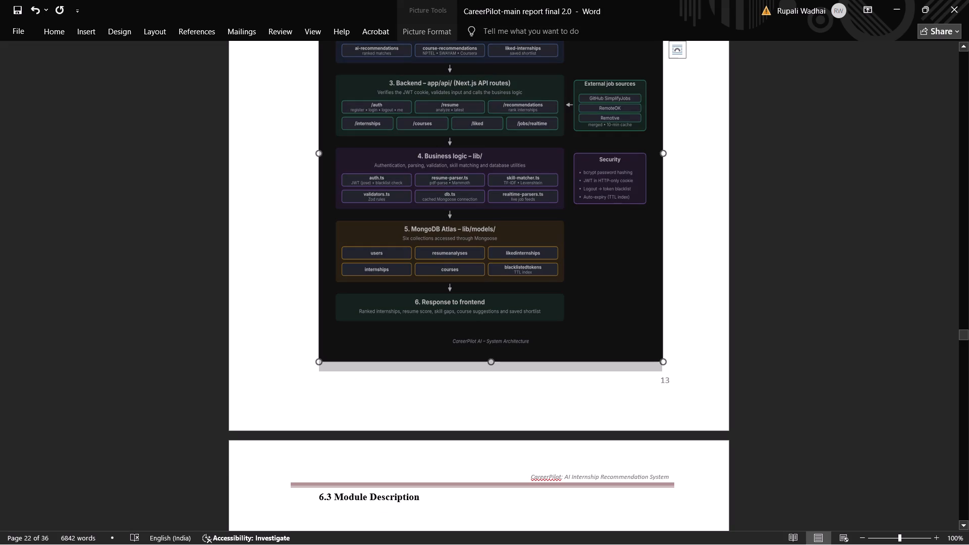
{"action": "left_click", "coordinate": [488, 415]}
{"action": "left_click", "coordinate": [446, 384]}
{"action": "left_click", "coordinate": [390, 385]}
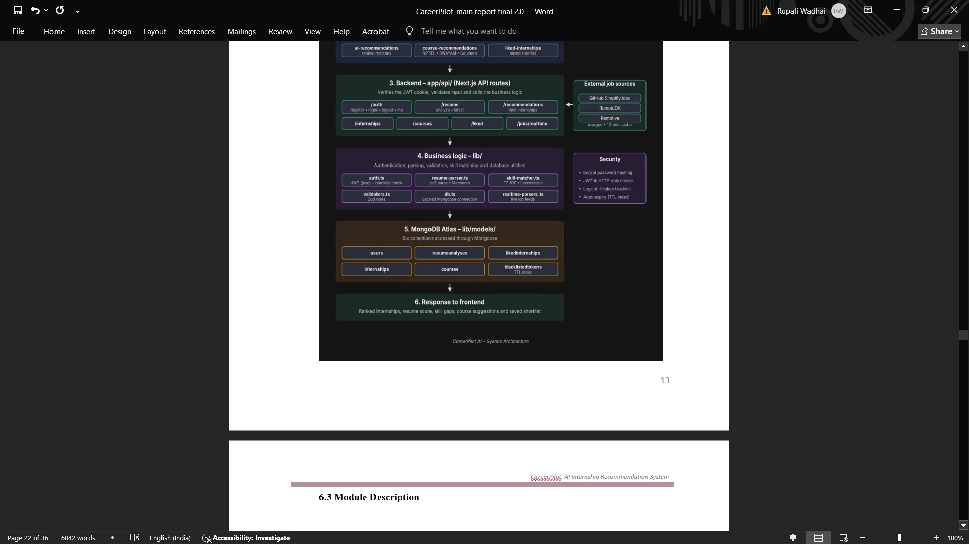
{"action": "left_click", "coordinate": [653, 352]}
{"action": "left_click_drag", "start_coordinate": [662, 361], "coordinate": [655, 357]}
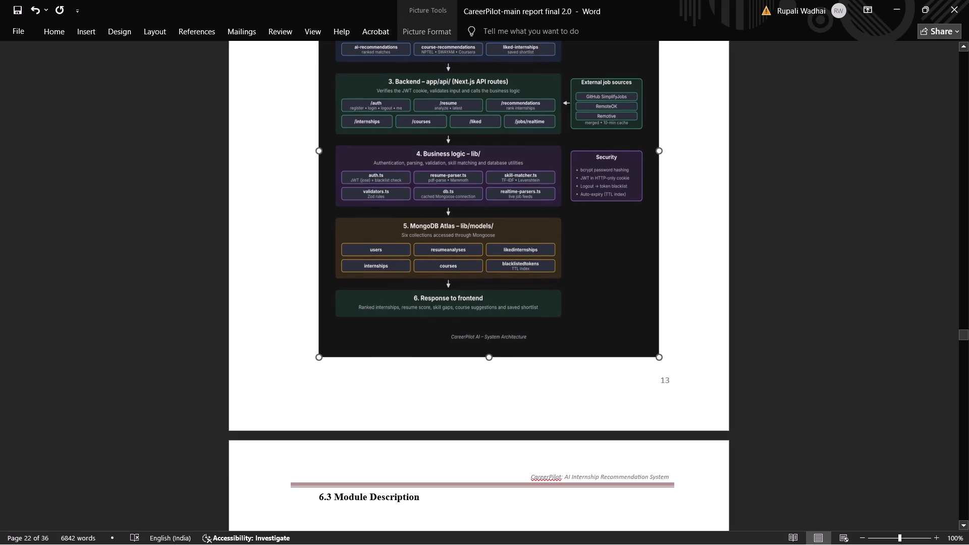
{"action": "left_click_drag", "start_coordinate": [655, 357], "coordinate": [651, 348]}
Add the caption "Fig:6.2.1: Architecture Diagram" on a new line between the architecture diagram and the 6.3 Module Description heading.
{"action": "left_click", "coordinate": [308, 359]}
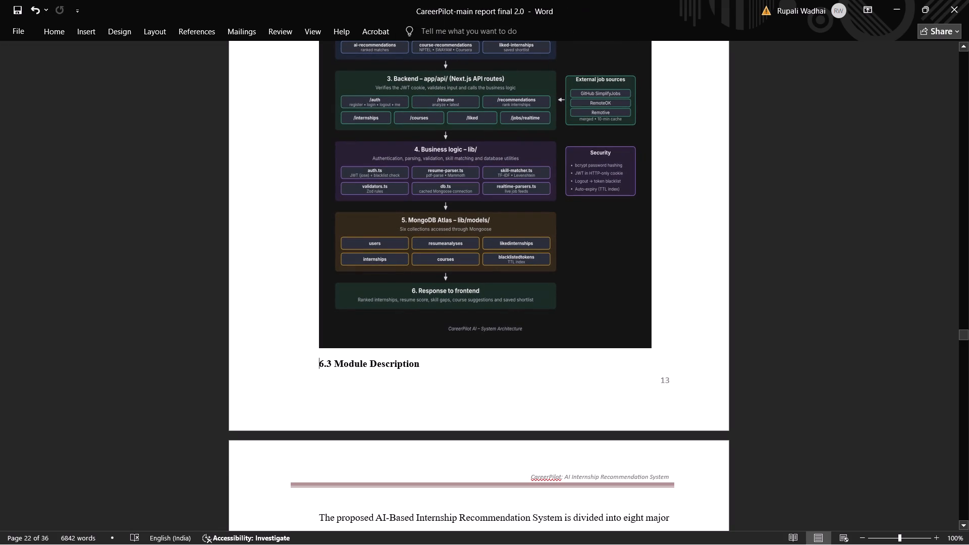
{"action": "key", "text": "Return"}
{"action": "left_click", "coordinate": [333, 365]}
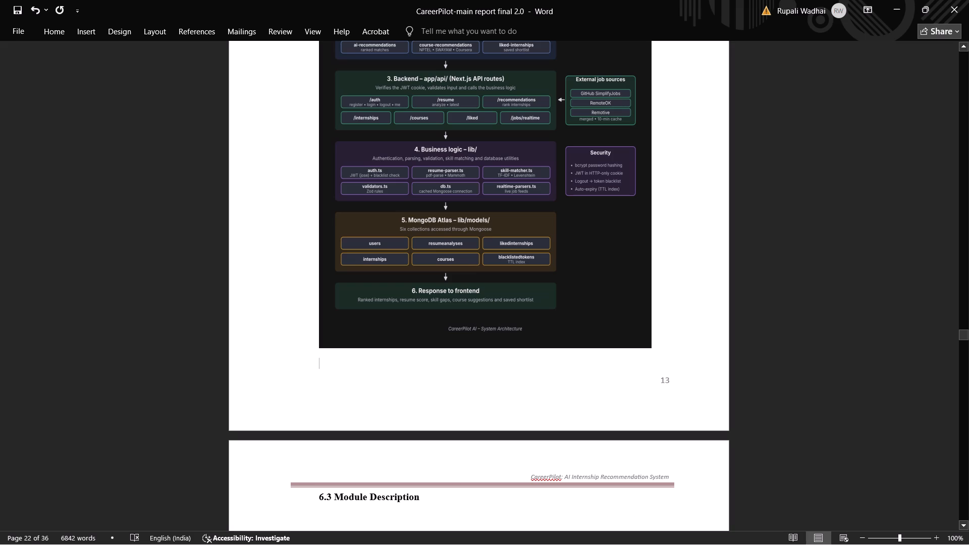
{"action": "type", "text": "Fig:"}
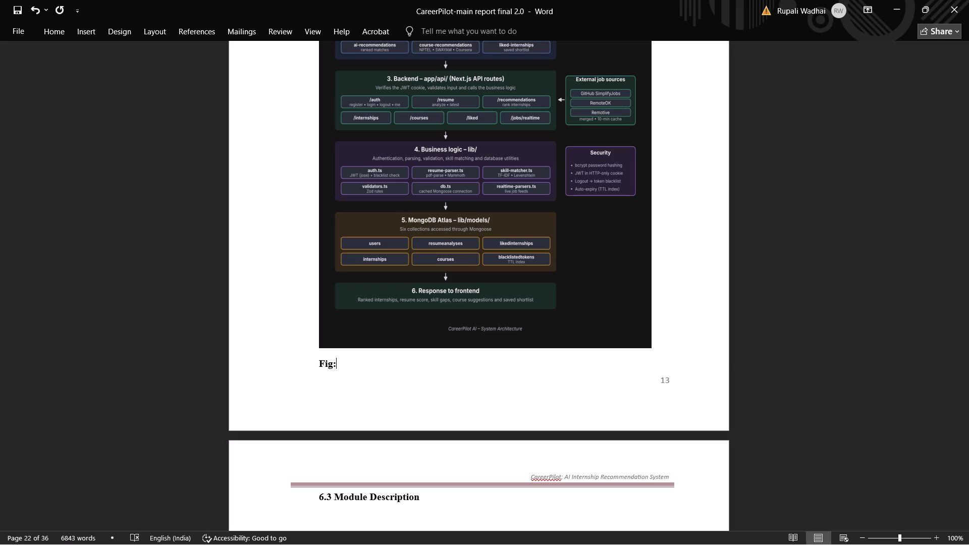
{"action": "scroll", "coordinate": [271, 332], "scroll_direction": "up", "scroll_amount": 13}
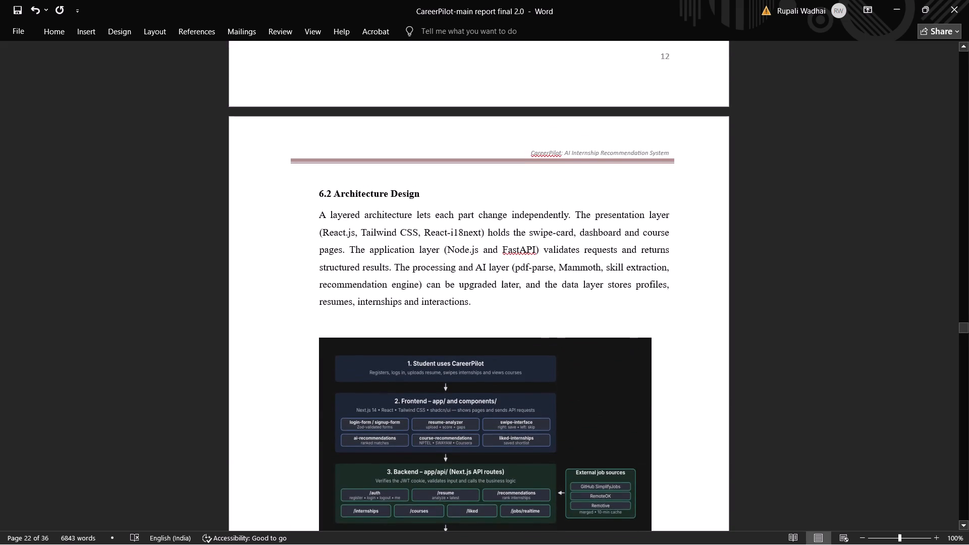
{"action": "scroll", "coordinate": [347, 317], "scroll_direction": "down", "scroll_amount": 16}
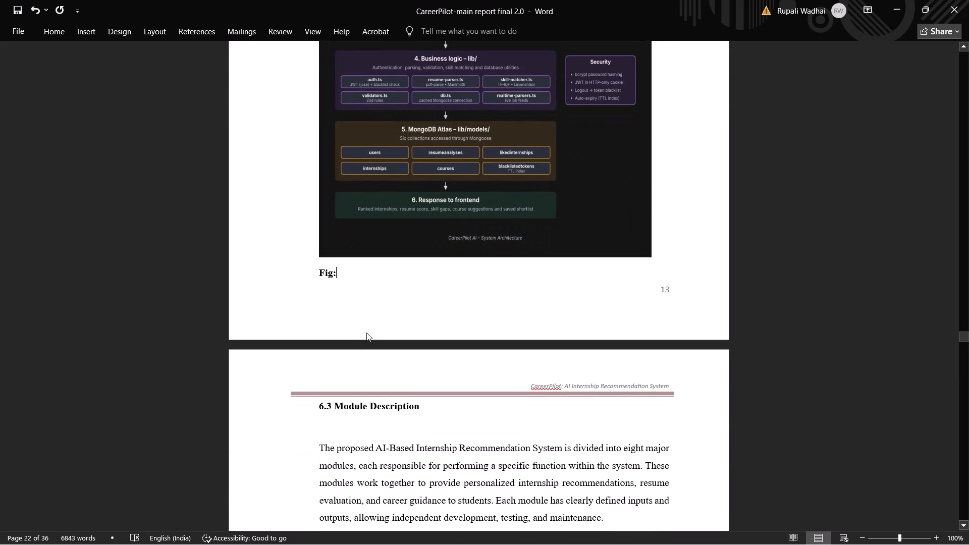
{"action": "left_click", "coordinate": [366, 333]}
{"action": "key", "text": "6"}
{"action": "key", "text": "period"}
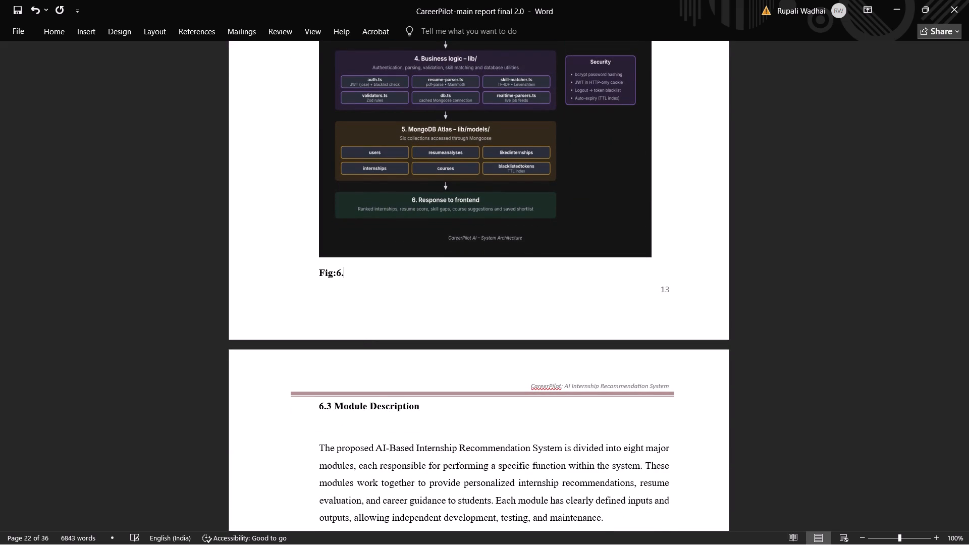
{"action": "type", "text": "2.1:"}
{"action": "key", "text": "space"}
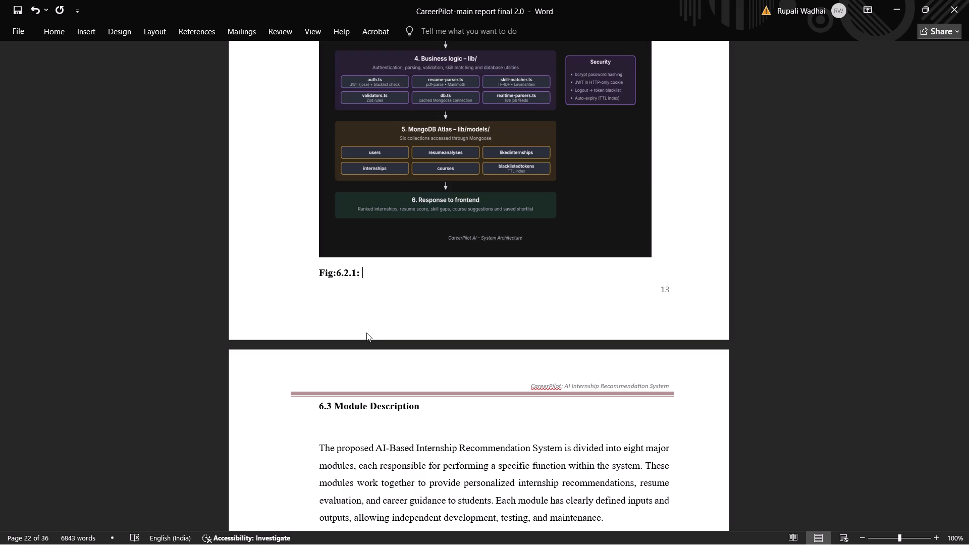
{"action": "type", "text": "Archite"}
{"action": "type", "text": "cture"}
{"action": "key", "text": "space"}
{"action": "key", "text": "shift+d"}
{"action": "type", "text": "ai"}
{"action": "key", "text": "BackSpace"}
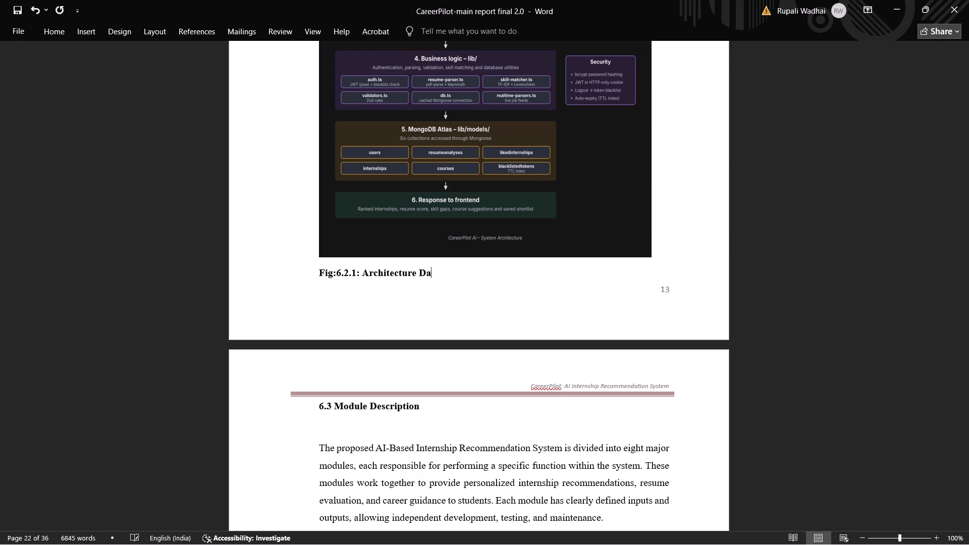
{"action": "key", "text": "BackSpace"}
{"action": "type", "text": "iagram"}
Remove the bold from the Architecture Diagram caption, underline it and centre it beneath the figure.
{"action": "left_click_drag", "start_coordinate": [481, 271], "coordinate": [319, 275]}
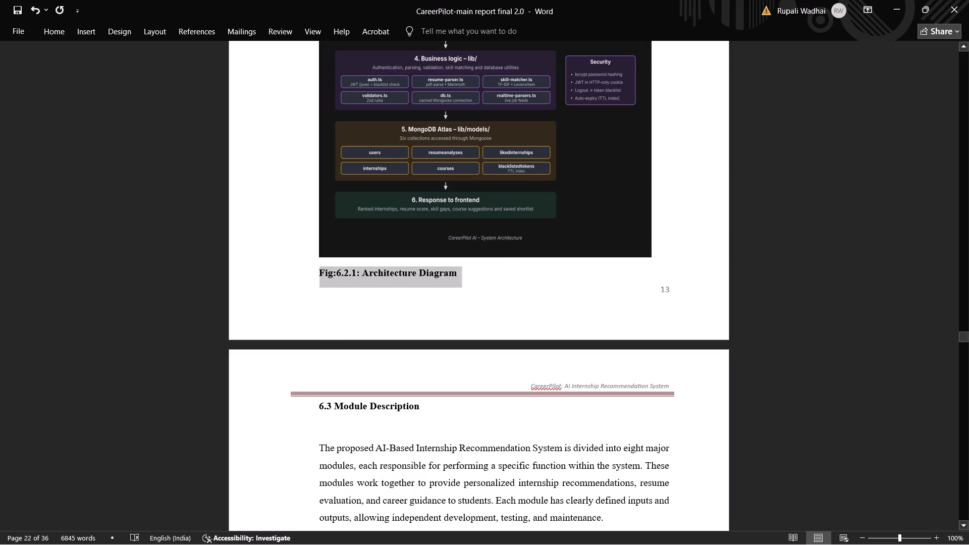
{"action": "left_click_drag", "start_coordinate": [319, 275], "coordinate": [308, 272]}
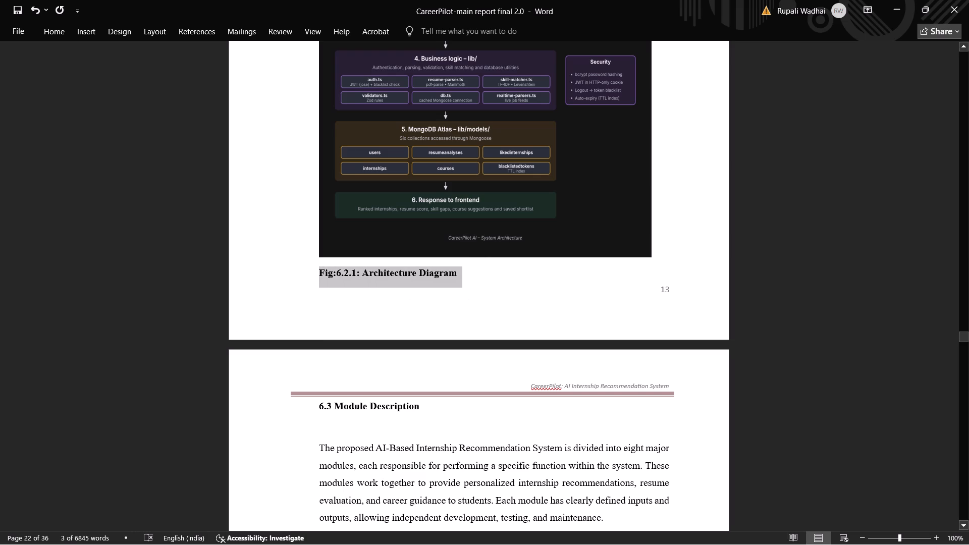
{"action": "key", "text": "ctrl+b"}
{"action": "key", "text": "ctrl+u"}
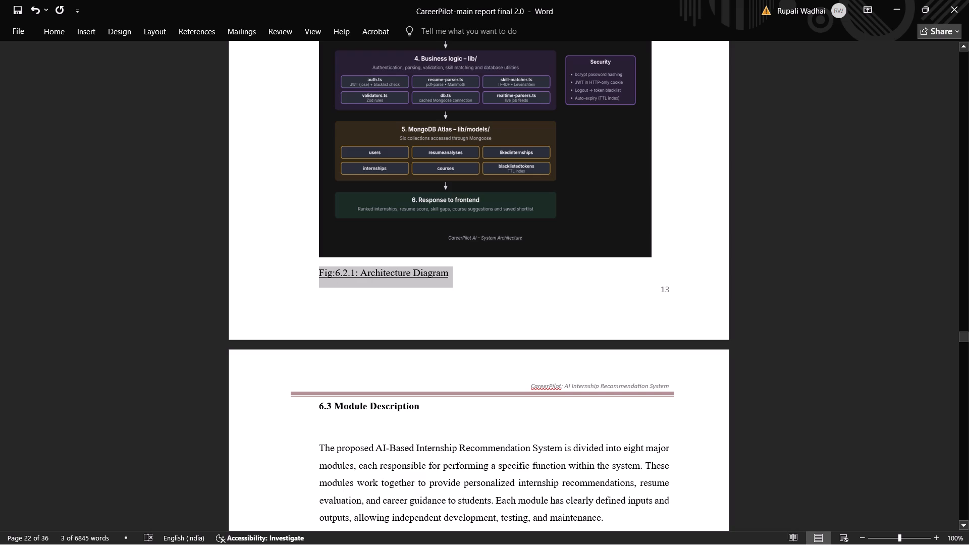
{"action": "left_click", "coordinate": [55, 34]}
{"action": "left_click", "coordinate": [327, 75]}
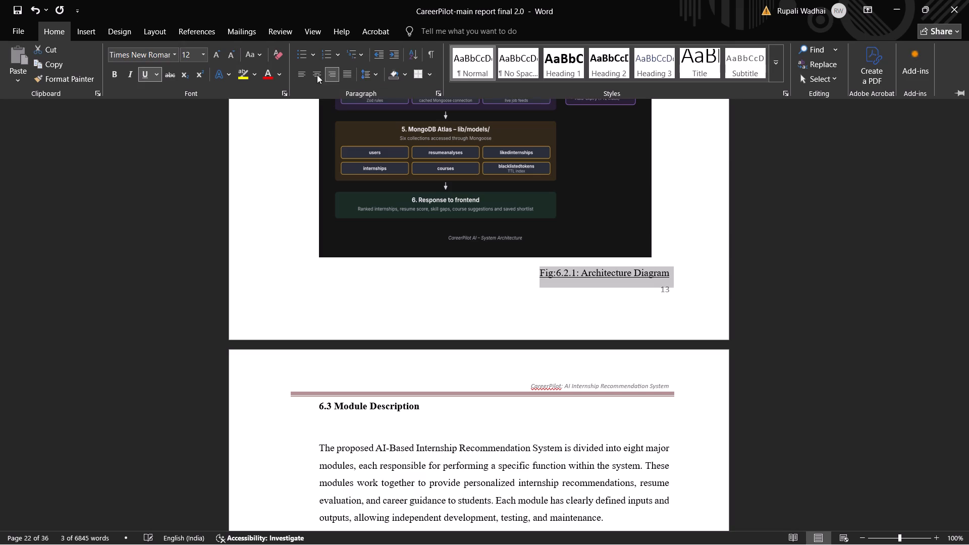
{"action": "left_click", "coordinate": [317, 75]}
{"action": "left_click_drag", "start_coordinate": [453, 265], "coordinate": [447, 265]}
{"action": "left_click", "coordinate": [399, 276]}
Check the numbering of the System Design caption and shorten the Architecture Diagram caption's number to 6.2 to match.
{"action": "scroll", "coordinate": [404, 332], "scroll_direction": "up", "scroll_amount": 16}
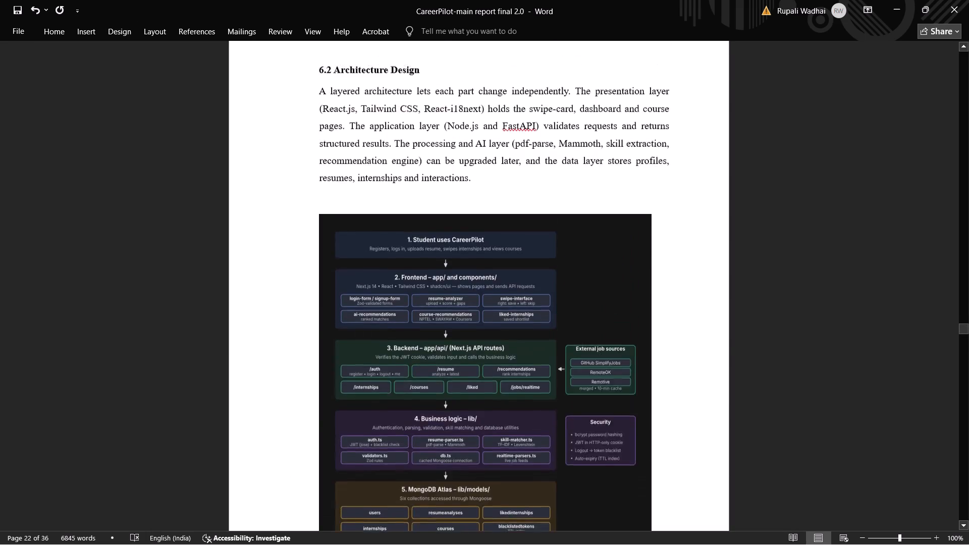
{"action": "scroll", "coordinate": [402, 291], "scroll_direction": "up", "scroll_amount": 11}
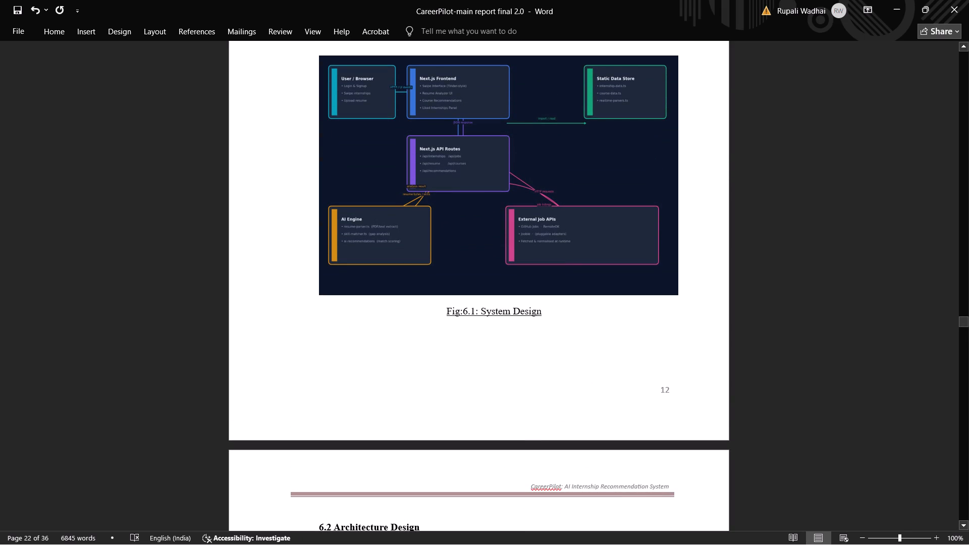
{"action": "left_click", "coordinate": [472, 305]}
{"action": "key", "text": "Right"}
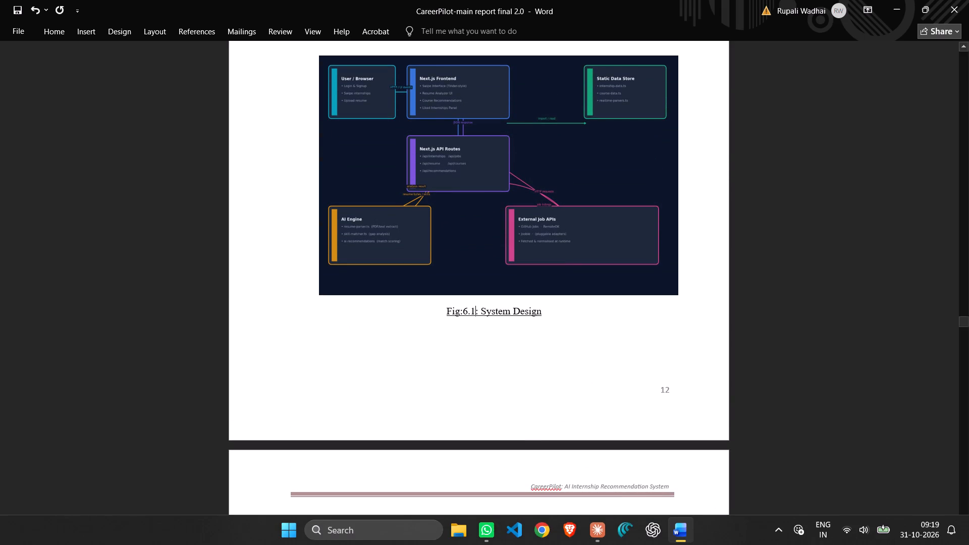
{"action": "scroll", "coordinate": [474, 108], "scroll_direction": "down", "scroll_amount": 5}
{"action": "scroll", "coordinate": [477, 108], "scroll_direction": "up", "scroll_amount": 1}
{"action": "scroll", "coordinate": [490, 175], "scroll_direction": "down", "scroll_amount": 17}
{"action": "scroll", "coordinate": [465, 240], "scroll_direction": "down", "scroll_amount": 4}
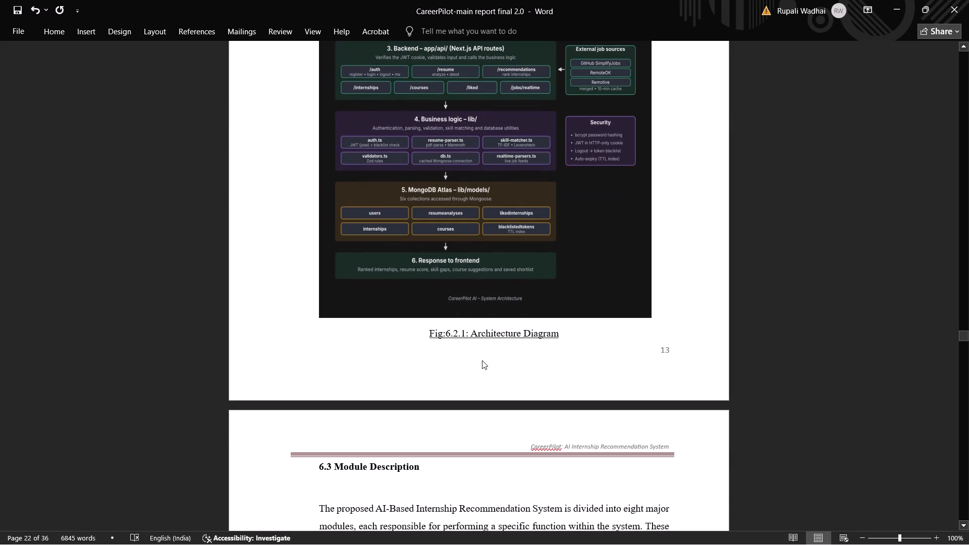
{"action": "left_click", "coordinate": [469, 331]}
{"action": "key", "text": "Left"}
{"action": "key", "text": "BackSpace"}
{"action": "key", "text": "BackSpace"}
Add the caption "Fig:6.4.1 : FlowChart" on a new line between the flowchart and the 6.5 Sequence of Interaction heading.
{"action": "scroll", "coordinate": [529, 334], "scroll_direction": "down", "scroll_amount": 20}
{"action": "scroll", "coordinate": [529, 334], "scroll_direction": "down", "scroll_amount": 4}
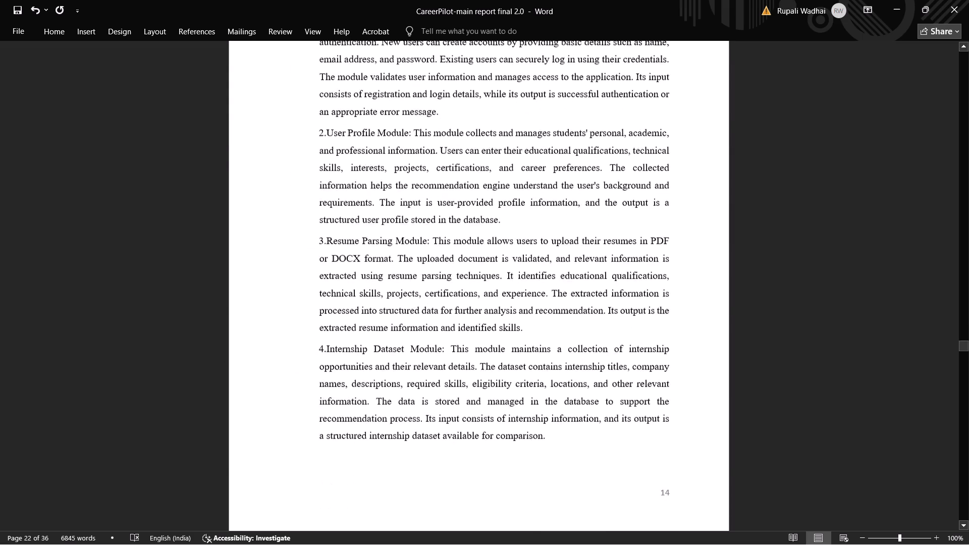
{"action": "scroll", "coordinate": [533, 318], "scroll_direction": "down", "scroll_amount": 10}
{"action": "scroll", "coordinate": [532, 318], "scroll_direction": "up", "scroll_amount": 1}
{"action": "scroll", "coordinate": [532, 318], "scroll_direction": "down", "scroll_amount": 7}
{"action": "scroll", "coordinate": [532, 318], "scroll_direction": "up", "scroll_amount": 1}
{"action": "scroll", "coordinate": [532, 318], "scroll_direction": "down", "scroll_amount": 20}
{"action": "scroll", "coordinate": [532, 318], "scroll_direction": "down", "scroll_amount": 6}
{"action": "scroll", "coordinate": [522, 339], "scroll_direction": "up", "scroll_amount": 15}
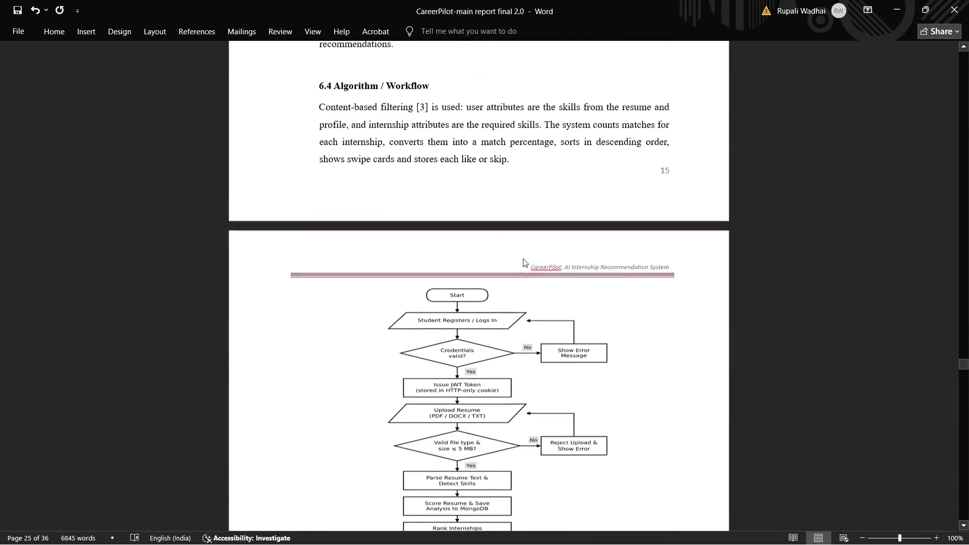
{"action": "scroll", "coordinate": [523, 258], "scroll_direction": "up", "scroll_amount": 6}
{"action": "scroll", "coordinate": [523, 258], "scroll_direction": "down", "scroll_amount": 19}
{"action": "scroll", "coordinate": [523, 258], "scroll_direction": "up", "scroll_amount": 1}
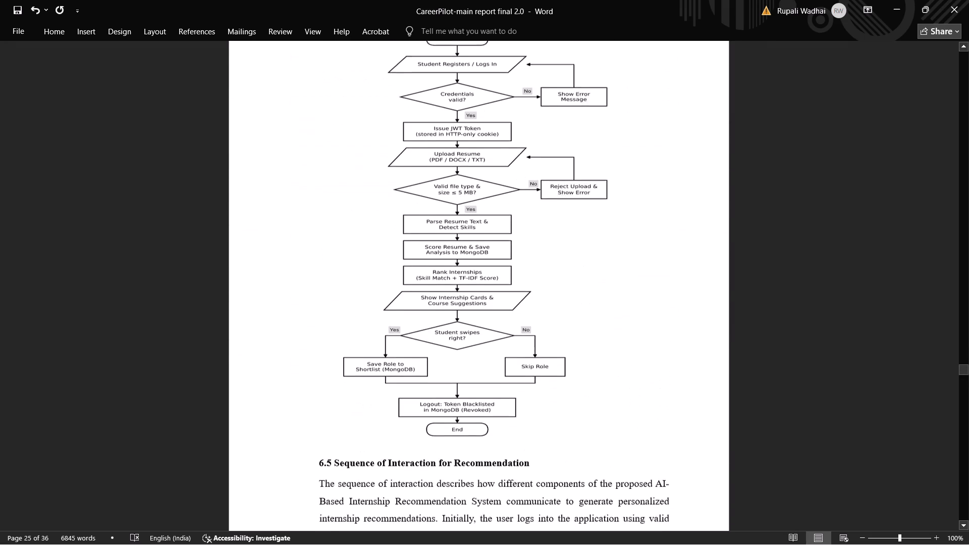
{"action": "scroll", "coordinate": [523, 258], "scroll_direction": "down", "scroll_amount": 5}
{"action": "left_click", "coordinate": [540, 286]}
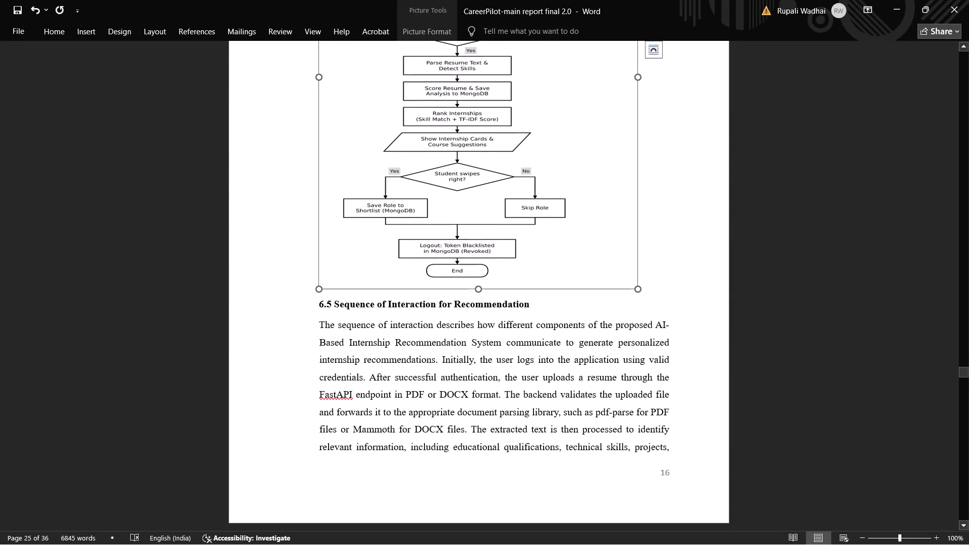
{"action": "left_click", "coordinate": [657, 278]}
{"action": "key", "text": "Return"}
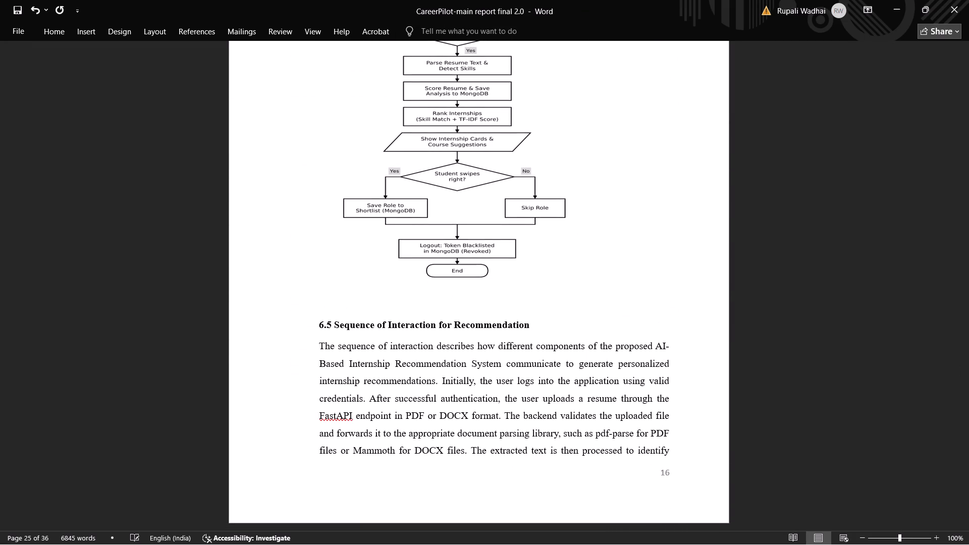
{"action": "type", "text": "Fig"}
{"action": "type", "text": ":6"}
{"action": "key", "text": "period"}
{"action": "key", "text": "4"}
{"action": "type", "text": ".1 :"}
{"action": "key", "text": "space"}
{"action": "type", "text": "FL"}
{"action": "key", "text": "BackSpace"}
{"action": "type", "text": "low"}
{"action": "type", "text": "Chart"}
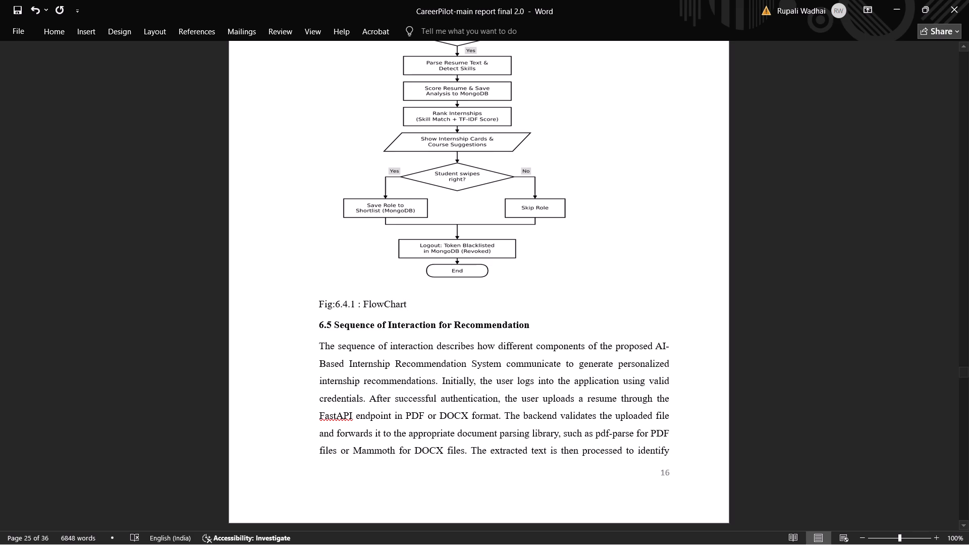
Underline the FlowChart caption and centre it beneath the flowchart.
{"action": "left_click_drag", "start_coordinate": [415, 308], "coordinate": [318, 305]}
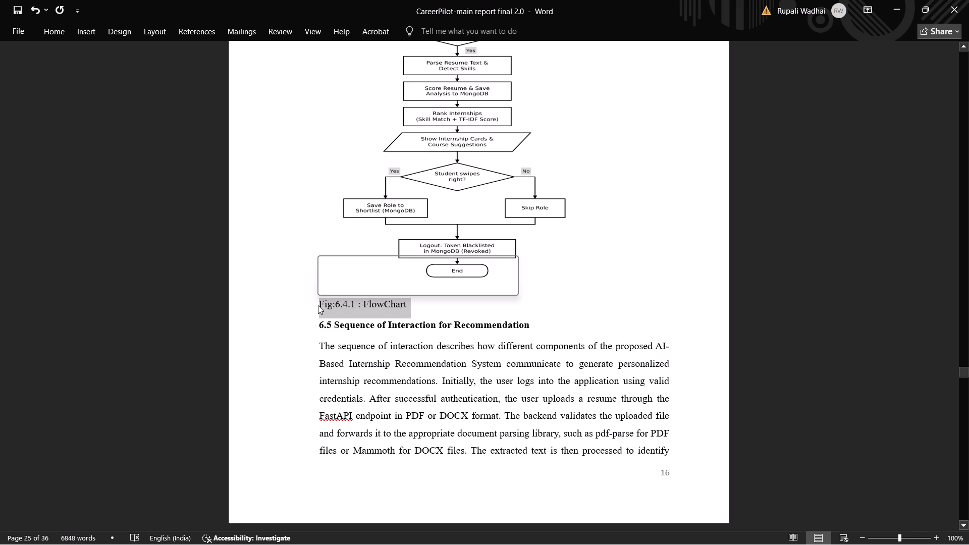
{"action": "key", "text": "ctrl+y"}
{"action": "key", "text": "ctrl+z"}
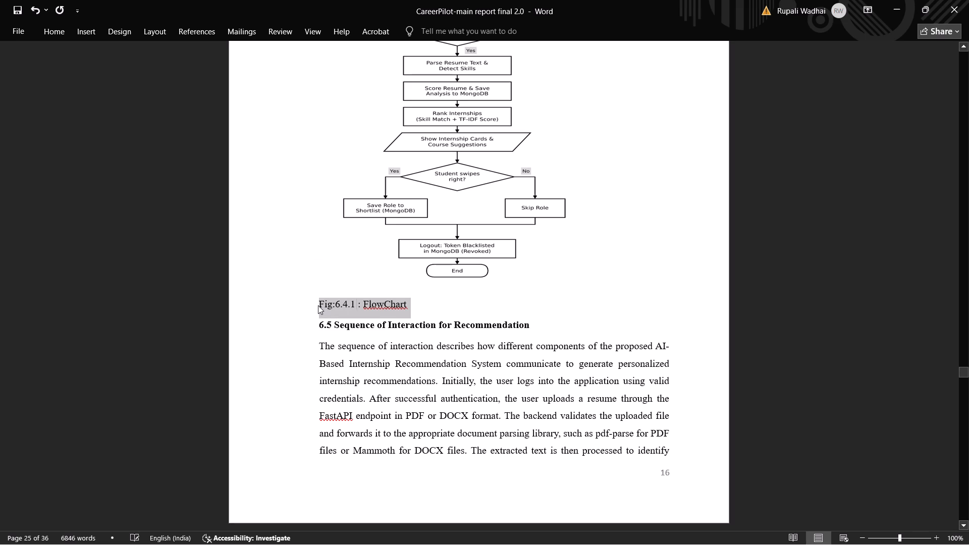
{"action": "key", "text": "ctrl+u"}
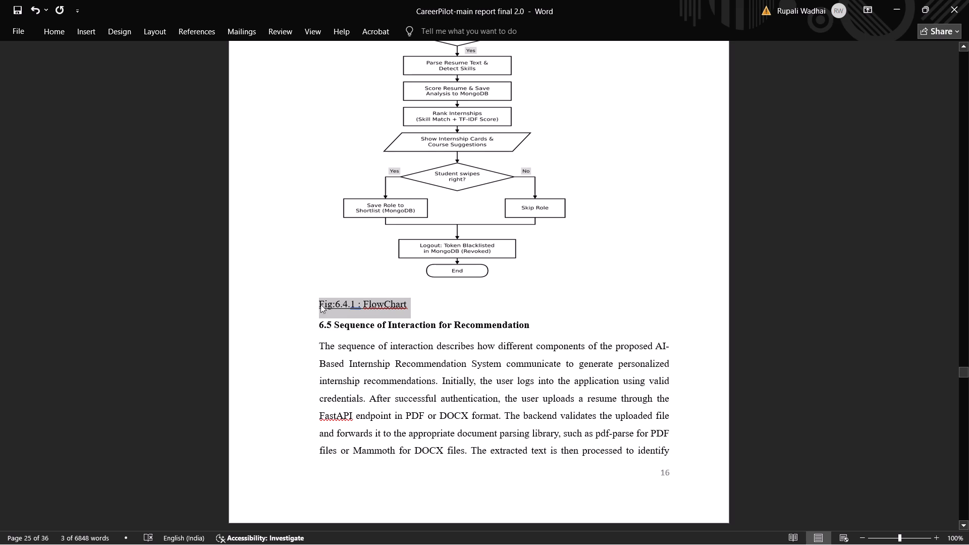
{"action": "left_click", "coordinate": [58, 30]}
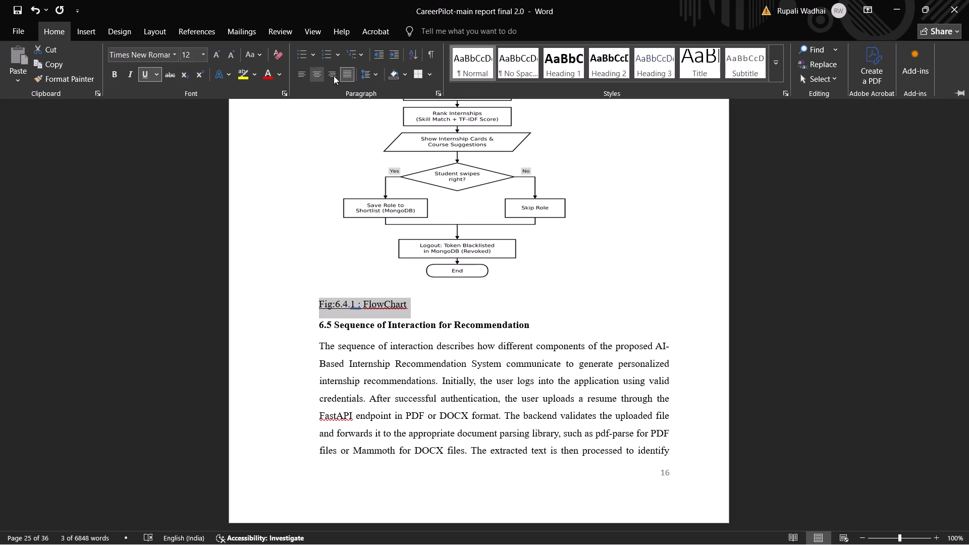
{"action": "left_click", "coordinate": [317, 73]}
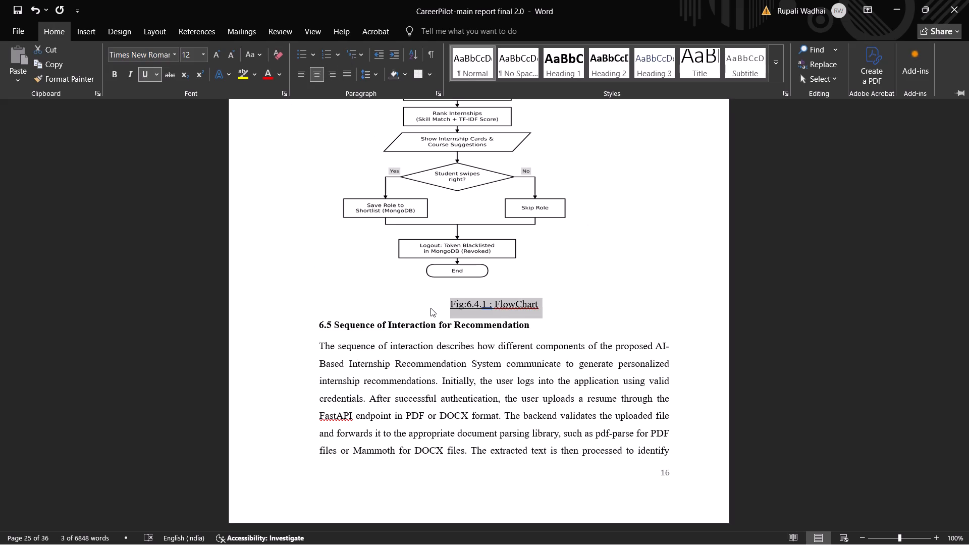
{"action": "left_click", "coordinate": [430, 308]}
Shift the flowchart in section 6.4 slightly to the right by inserting three spaces before it.
{"action": "left_click", "coordinate": [470, 235]}
{"action": "left_click", "coordinate": [468, 186]}
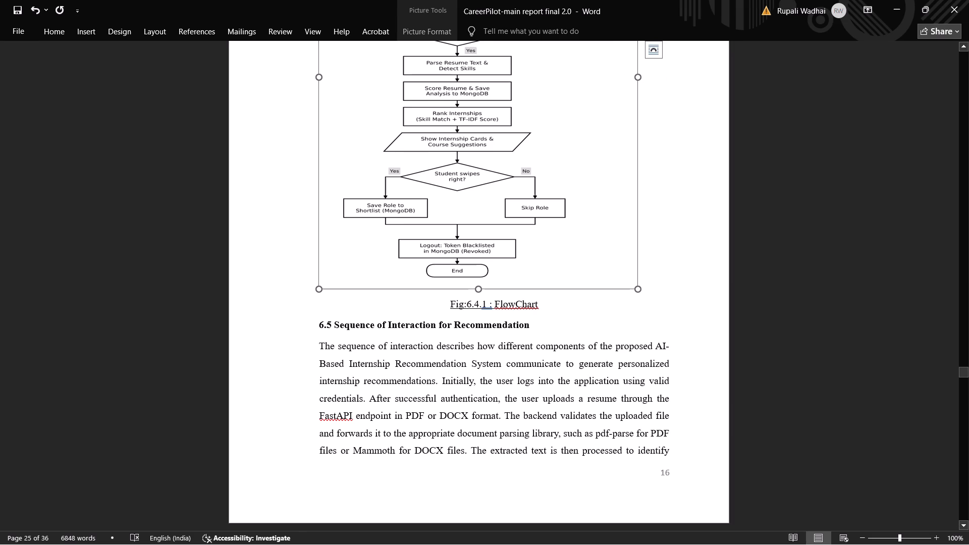
{"action": "scroll", "coordinate": [348, 191], "scroll_direction": "up", "scroll_amount": 5}
{"action": "scroll", "coordinate": [315, 117], "scroll_direction": "up", "scroll_amount": 3}
{"action": "left_click", "coordinate": [287, 117]}
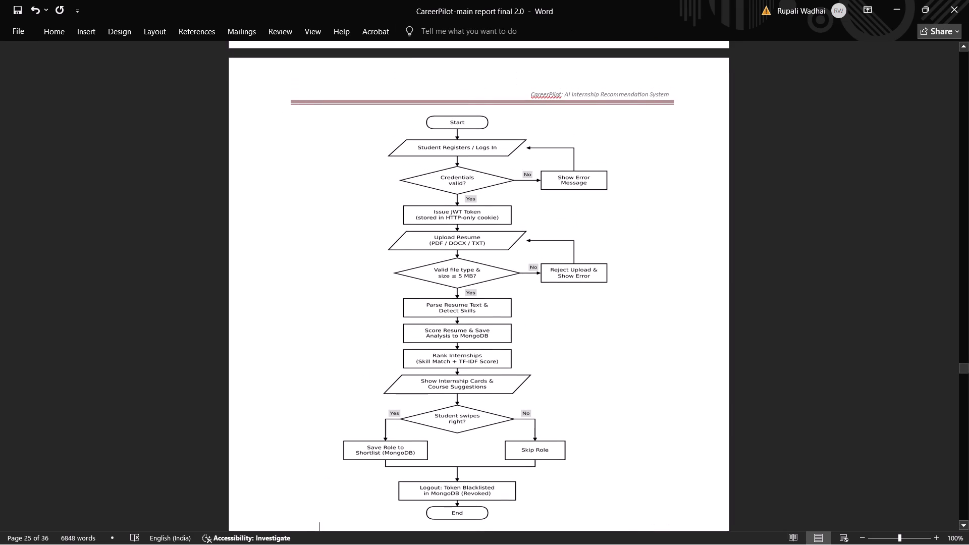
{"action": "left_click", "coordinate": [311, 117]}
{"action": "left_click", "coordinate": [301, 116]}
{"action": "left_click", "coordinate": [301, 116]}
{"action": "key", "text": "space"}
{"action": "key", "text": "space"}
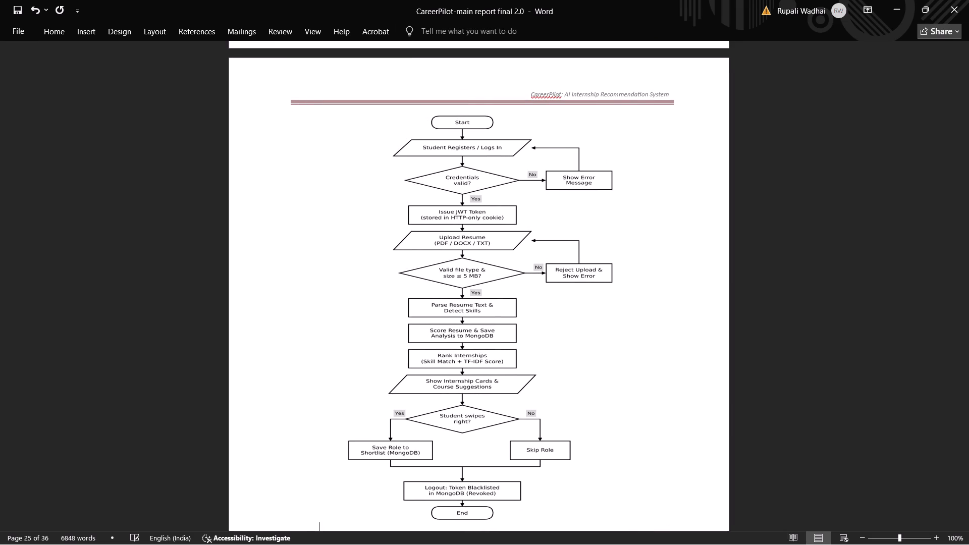
{"action": "key", "text": "space"}
{"action": "scroll", "coordinate": [579, 160], "scroll_direction": "down", "scroll_amount": 9}
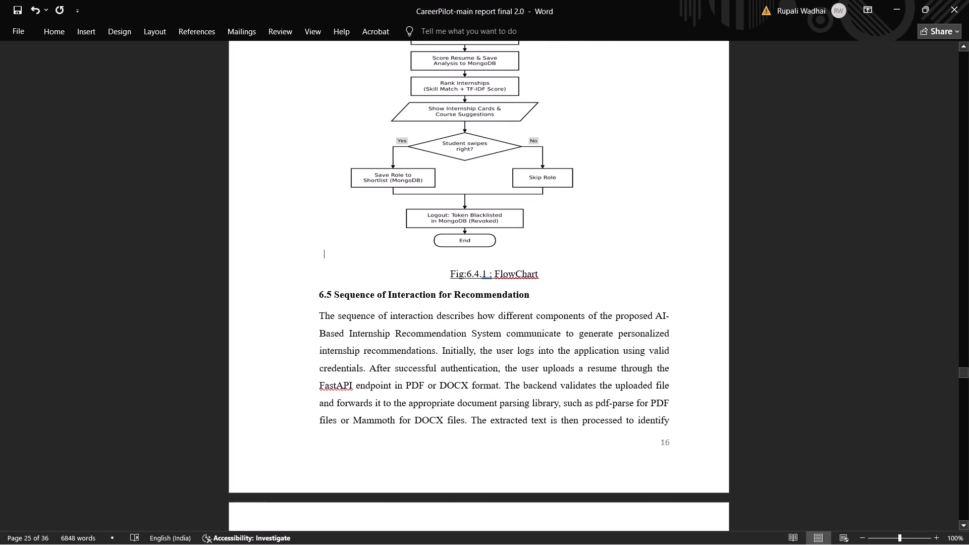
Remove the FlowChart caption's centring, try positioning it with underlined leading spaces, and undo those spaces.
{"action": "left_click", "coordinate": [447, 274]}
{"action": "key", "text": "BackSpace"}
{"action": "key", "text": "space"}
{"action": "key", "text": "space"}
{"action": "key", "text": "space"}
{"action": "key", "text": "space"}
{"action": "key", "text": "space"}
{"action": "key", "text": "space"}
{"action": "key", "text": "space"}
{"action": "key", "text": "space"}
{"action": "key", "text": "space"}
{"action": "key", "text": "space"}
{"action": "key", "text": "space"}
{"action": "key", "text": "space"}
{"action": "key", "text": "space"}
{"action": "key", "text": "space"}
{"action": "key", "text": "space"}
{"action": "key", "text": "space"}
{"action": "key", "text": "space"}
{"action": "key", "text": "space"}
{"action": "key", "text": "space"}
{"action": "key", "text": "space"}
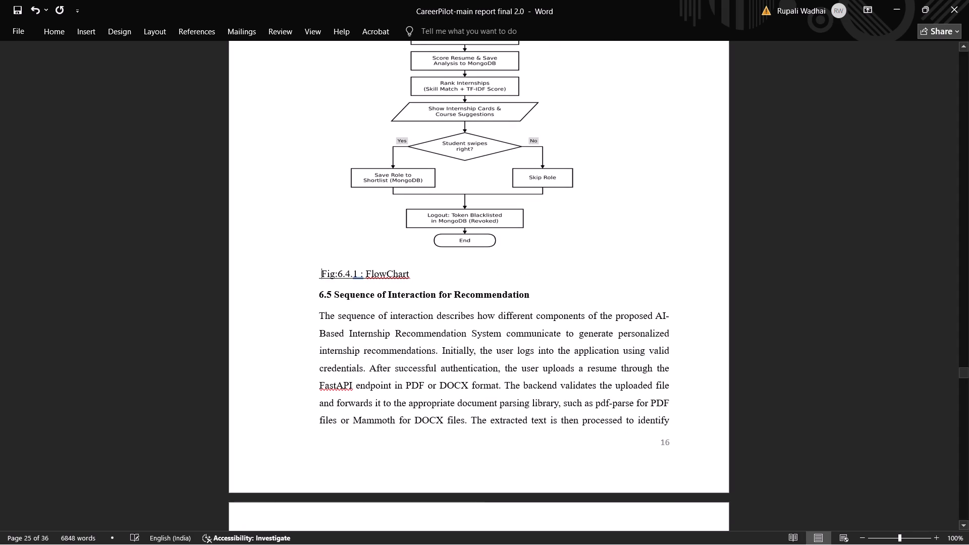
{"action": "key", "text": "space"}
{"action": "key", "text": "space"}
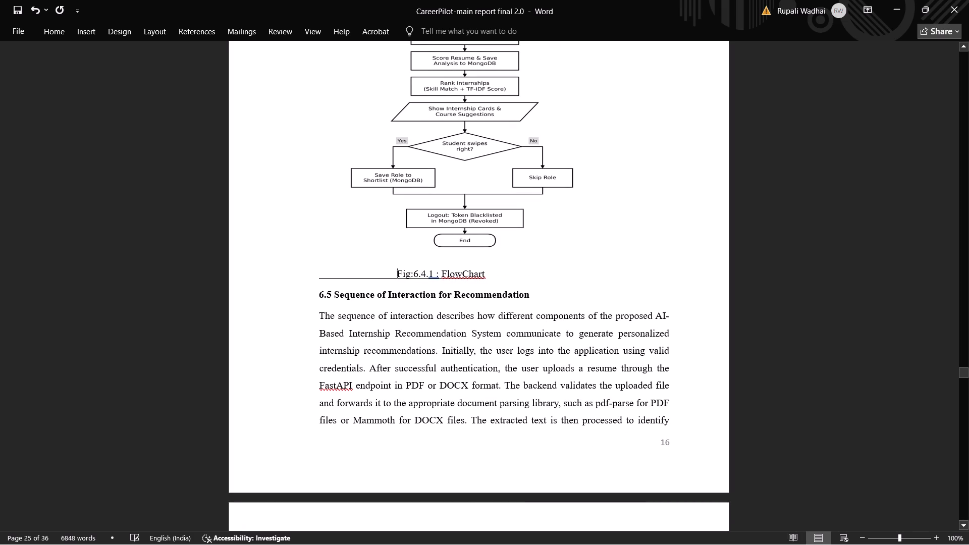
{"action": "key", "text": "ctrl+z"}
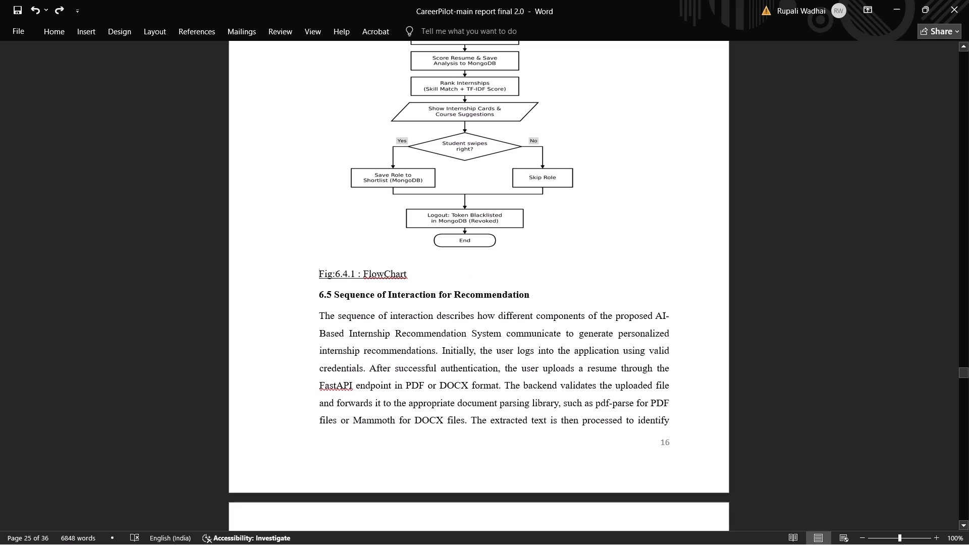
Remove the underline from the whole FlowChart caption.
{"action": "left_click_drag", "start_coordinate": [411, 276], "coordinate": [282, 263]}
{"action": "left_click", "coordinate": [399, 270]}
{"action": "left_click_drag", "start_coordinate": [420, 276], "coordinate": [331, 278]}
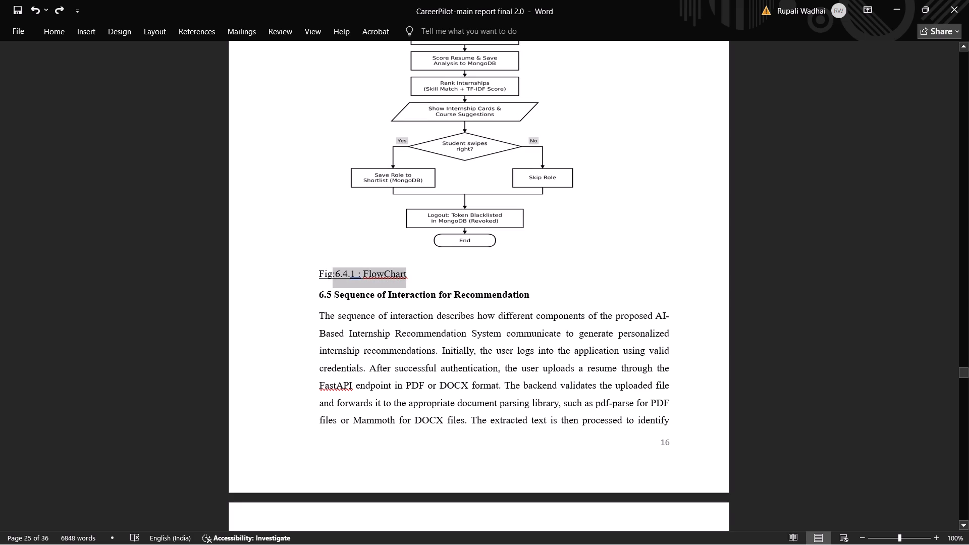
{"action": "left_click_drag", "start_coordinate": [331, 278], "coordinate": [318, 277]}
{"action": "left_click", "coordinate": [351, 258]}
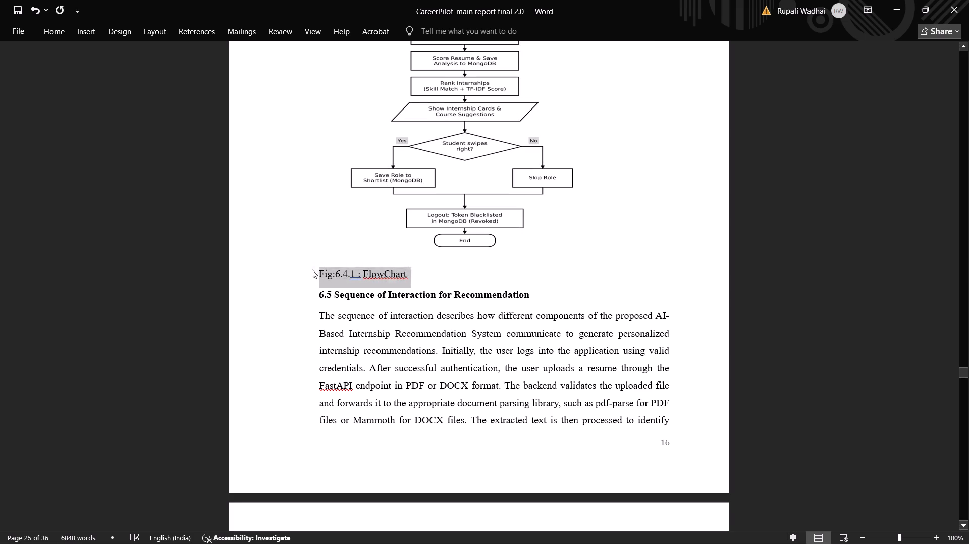
Insert leading spaces before the FlowChart caption until its text sits beneath the middle of the flowchart.
{"action": "left_click", "coordinate": [312, 269]}
{"action": "key", "text": "space"}
{"action": "key", "text": "space"}
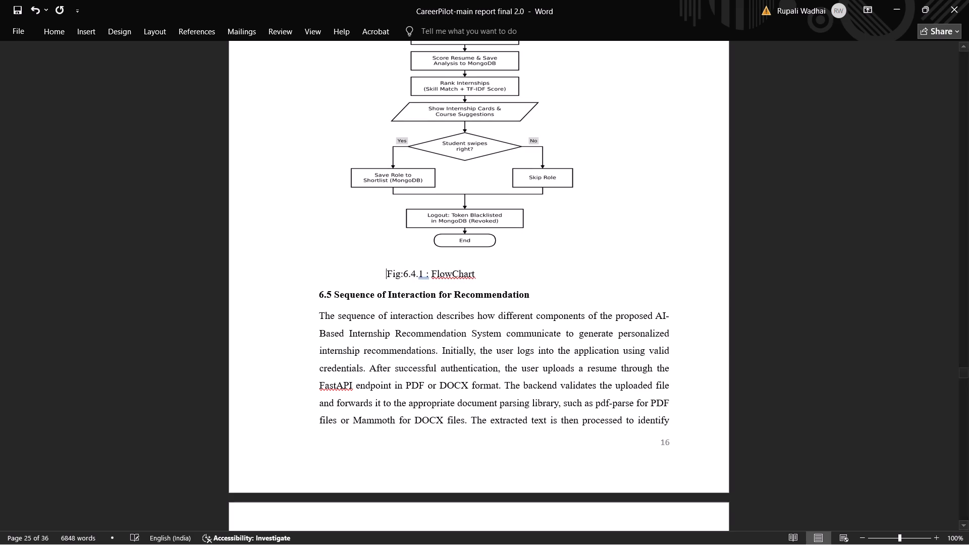
{"action": "key", "text": "space"}
{"action": "key", "text": "space"}
{"action": "key", "text": "space"}
{"action": "key", "text": "space"}
{"action": "key", "text": "space"}
{"action": "key", "text": "space"}
{"action": "key", "text": "space"}
{"action": "key", "text": "space"}
{"action": "key", "text": "space"}
{"action": "key", "text": "space"}
{"action": "key", "text": "space"}
{"action": "key", "text": "space"}
{"action": "key", "text": "space"}
{"action": "key", "text": "space"}
{"action": "key", "text": "space"}
{"action": "key", "text": "space"}
Underline only the text "Fig:6.4.1 : FlowChart", leaving the leading spaces without underline.
{"action": "left_click_drag", "start_coordinate": [519, 274], "coordinate": [427, 273]}
{"action": "left_click", "coordinate": [467, 257]}
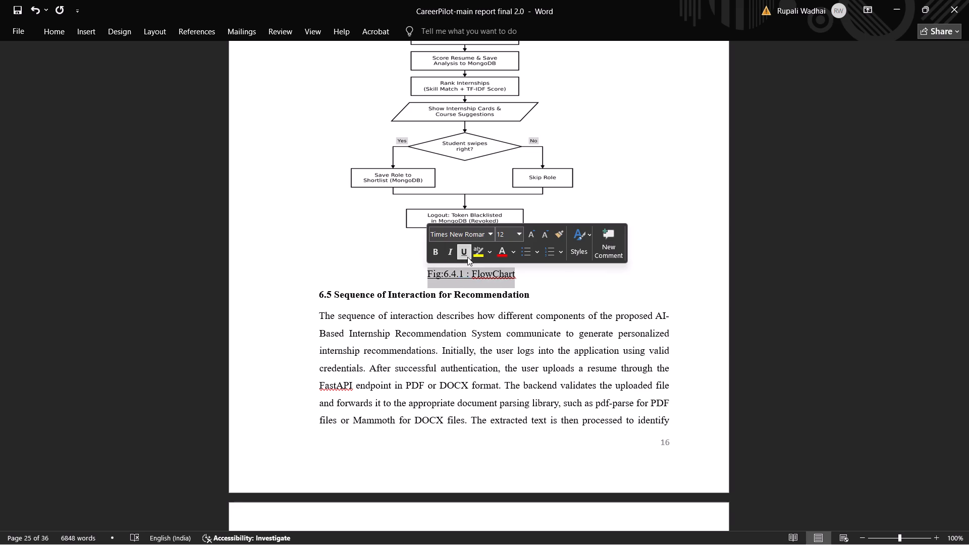
{"action": "left_click", "coordinate": [600, 289]}
Review the report from section 6.5 through chapters 7 to 9 and the references, checking headings and layout down to the last page.
{"action": "scroll", "coordinate": [600, 288], "scroll_direction": "down", "scroll_amount": 13}
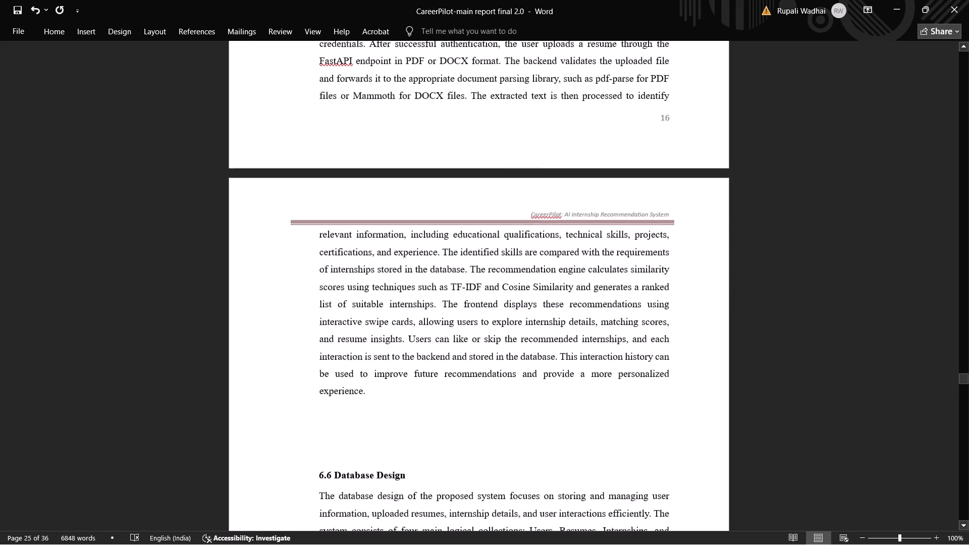
{"action": "scroll", "coordinate": [601, 288], "scroll_direction": "down", "scroll_amount": 19}
{"action": "scroll", "coordinate": [601, 285], "scroll_direction": "down", "scroll_amount": 5}
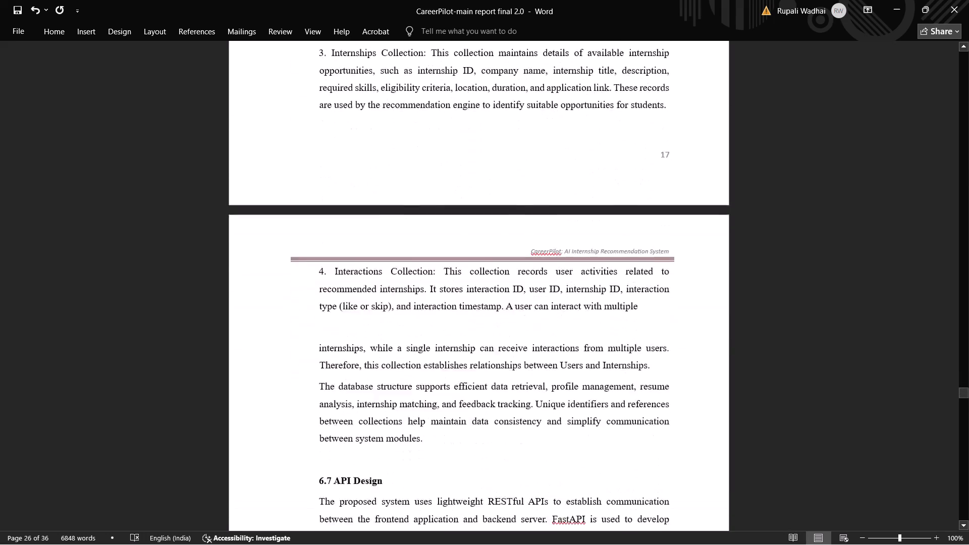
{"action": "scroll", "coordinate": [601, 285], "scroll_direction": "down", "scroll_amount": 1}
{"action": "scroll", "coordinate": [601, 285], "scroll_direction": "down", "scroll_amount": 20}
{"action": "scroll", "coordinate": [601, 285], "scroll_direction": "down", "scroll_amount": 20}
{"action": "scroll", "coordinate": [600, 280], "scroll_direction": "down", "scroll_amount": 6}
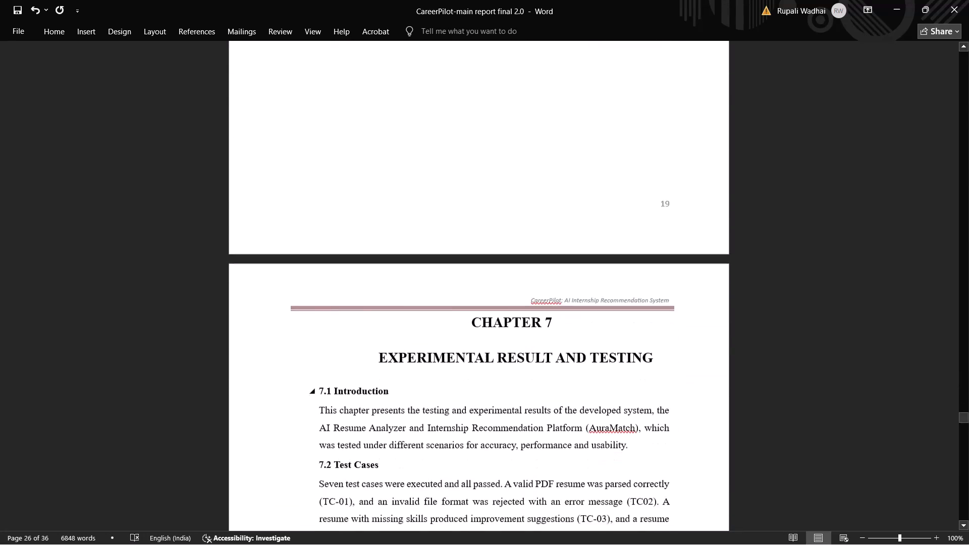
{"action": "scroll", "coordinate": [600, 280], "scroll_direction": "down", "scroll_amount": 2}
{"action": "scroll", "coordinate": [600, 280], "scroll_direction": "down", "scroll_amount": 20}
{"action": "scroll", "coordinate": [600, 280], "scroll_direction": "down", "scroll_amount": 20}
{"action": "scroll", "coordinate": [600, 280], "scroll_direction": "down", "scroll_amount": 7}
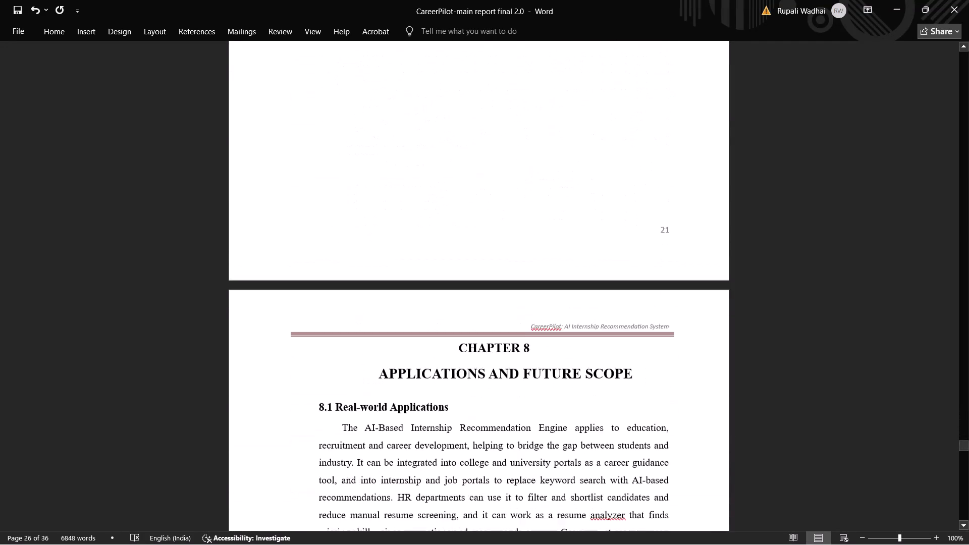
{"action": "scroll", "coordinate": [594, 264], "scroll_direction": "down", "scroll_amount": 20}
{"action": "scroll", "coordinate": [594, 264], "scroll_direction": "down", "scroll_amount": 20}
{"action": "scroll", "coordinate": [594, 264], "scroll_direction": "down", "scroll_amount": 16}
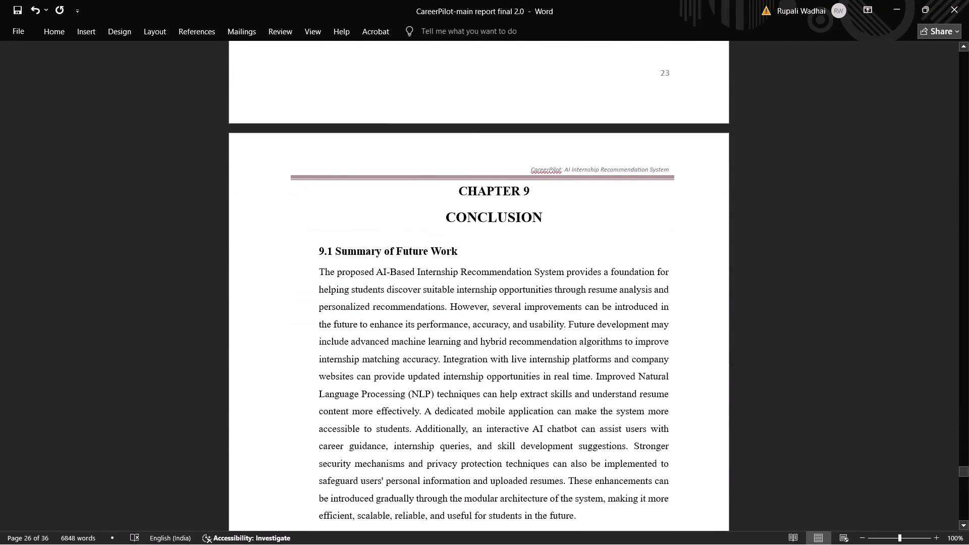
{"action": "scroll", "coordinate": [584, 240], "scroll_direction": "down", "scroll_amount": 2}
{"action": "scroll", "coordinate": [583, 239], "scroll_direction": "up", "scroll_amount": 1}
{"action": "scroll", "coordinate": [583, 239], "scroll_direction": "down", "scroll_amount": 20}
{"action": "scroll", "coordinate": [583, 239], "scroll_direction": "down", "scroll_amount": 11}
{"action": "scroll", "coordinate": [578, 217], "scroll_direction": "up", "scroll_amount": 1}
{"action": "scroll", "coordinate": [578, 217], "scroll_direction": "down", "scroll_amount": 8}
{"action": "scroll", "coordinate": [578, 217], "scroll_direction": "up", "scroll_amount": 1}
{"action": "scroll", "coordinate": [578, 217], "scroll_direction": "down", "scroll_amount": 11}
{"action": "scroll", "coordinate": [578, 214], "scroll_direction": "up", "scroll_amount": 1}
{"action": "scroll", "coordinate": [578, 214], "scroll_direction": "down", "scroll_amount": 3}
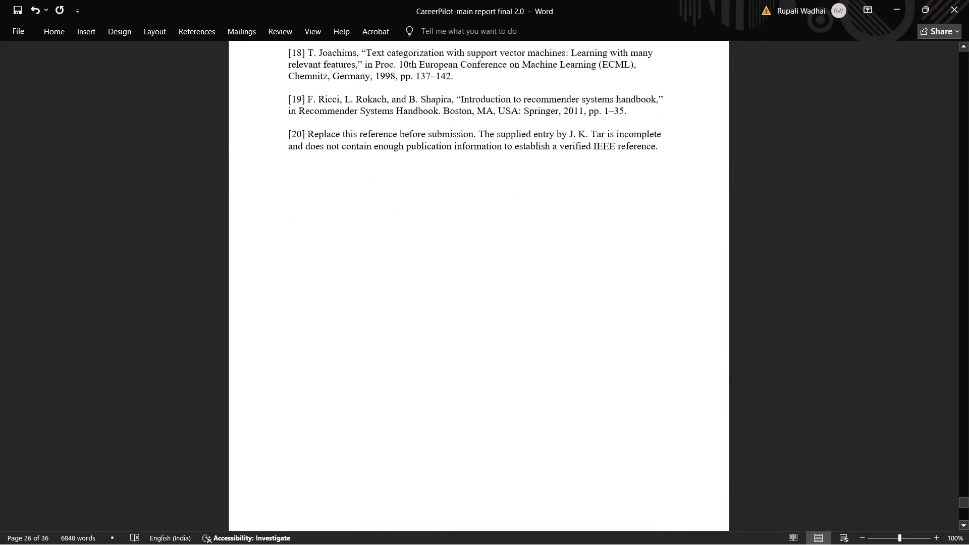
{"action": "scroll", "coordinate": [578, 214], "scroll_direction": "down", "scroll_amount": 2}
{"action": "scroll", "coordinate": [565, 236], "scroll_direction": "down", "scroll_amount": 19}
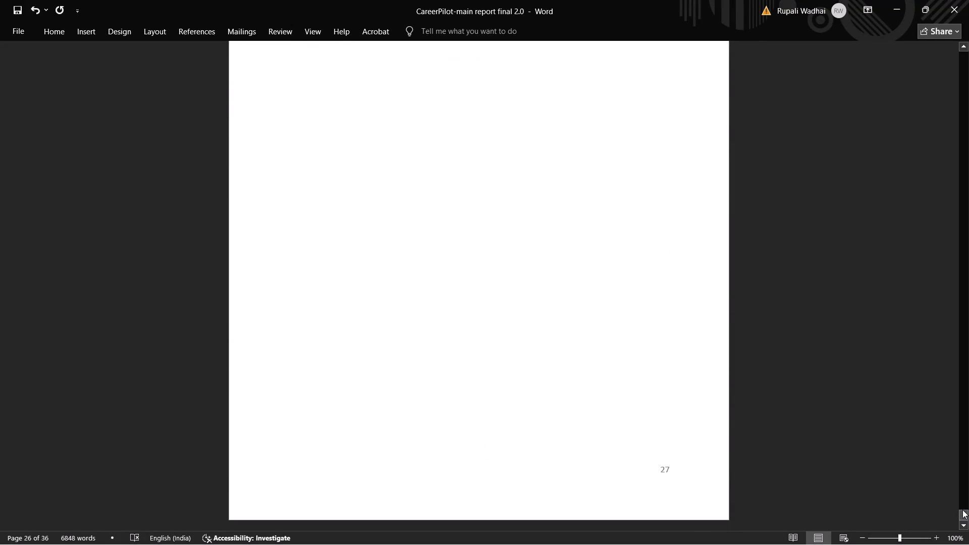
Review the report from the certificate, acknowledgement and contents pages through chapters 1 to 5 up to the start of chapter 6.
{"action": "left_click_drag", "start_coordinate": [960, 511], "coordinate": [955, 245]}
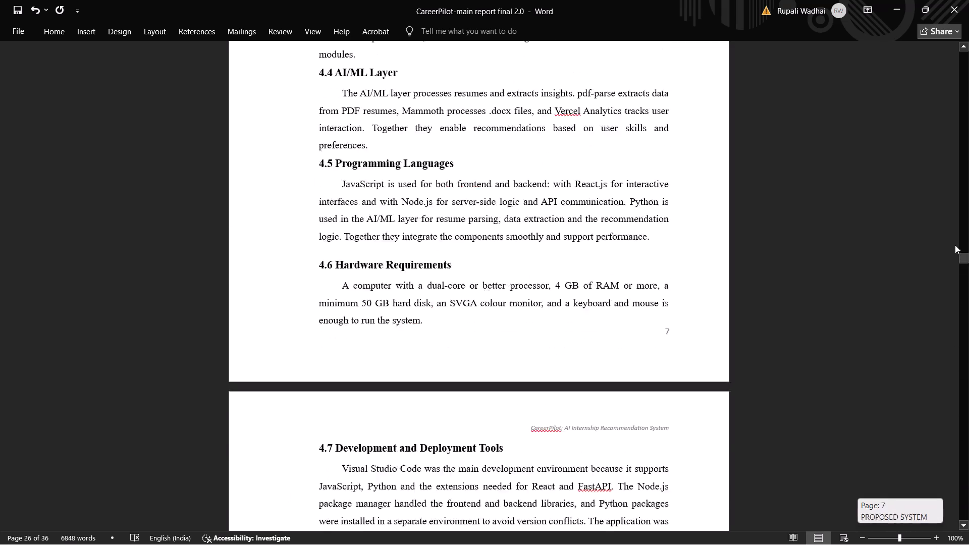
{"action": "left_click_drag", "start_coordinate": [955, 245], "coordinate": [955, 117]}
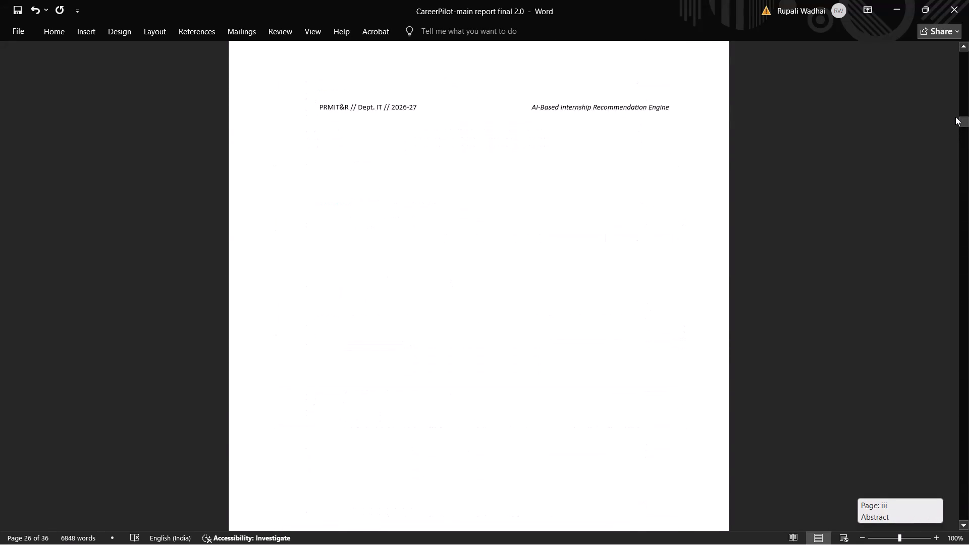
{"action": "left_click_drag", "start_coordinate": [955, 117], "coordinate": [945, 103]}
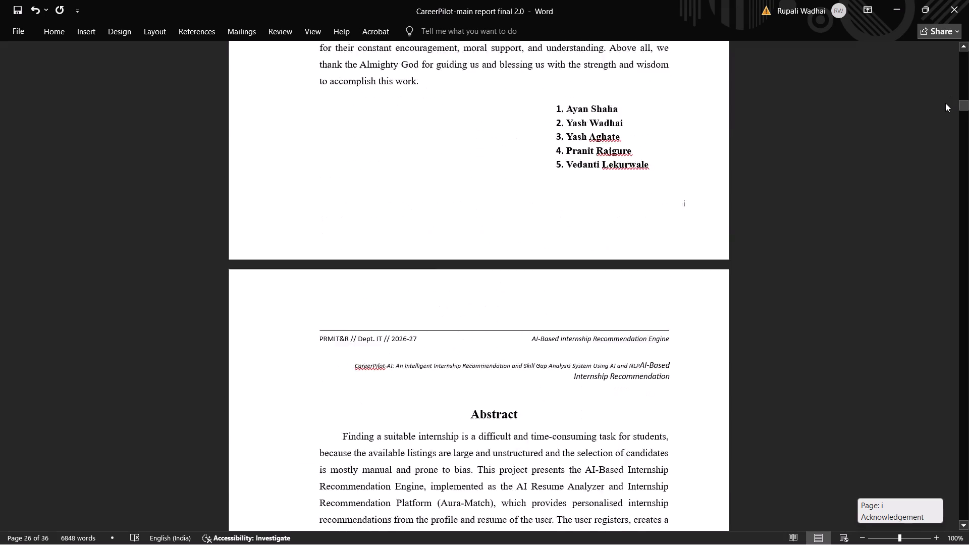
{"action": "left_click_drag", "start_coordinate": [945, 103], "coordinate": [941, 90]}
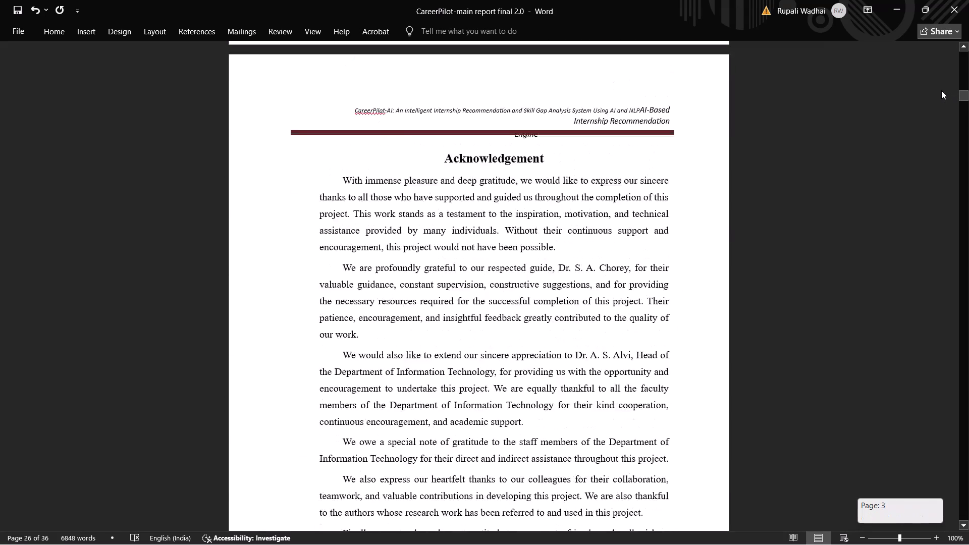
{"action": "left_click_drag", "start_coordinate": [941, 90], "coordinate": [941, 80]}
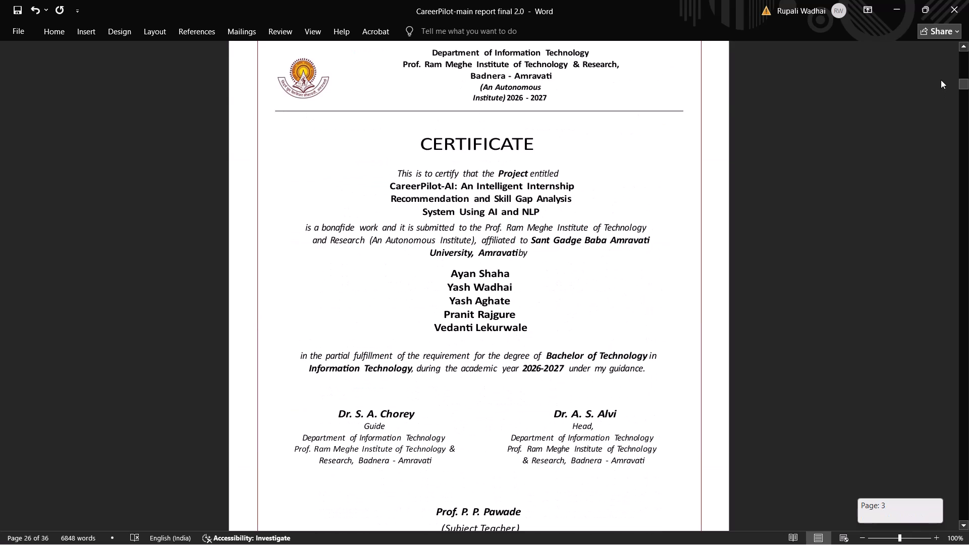
{"action": "left_click_drag", "start_coordinate": [941, 80], "coordinate": [931, 123]}
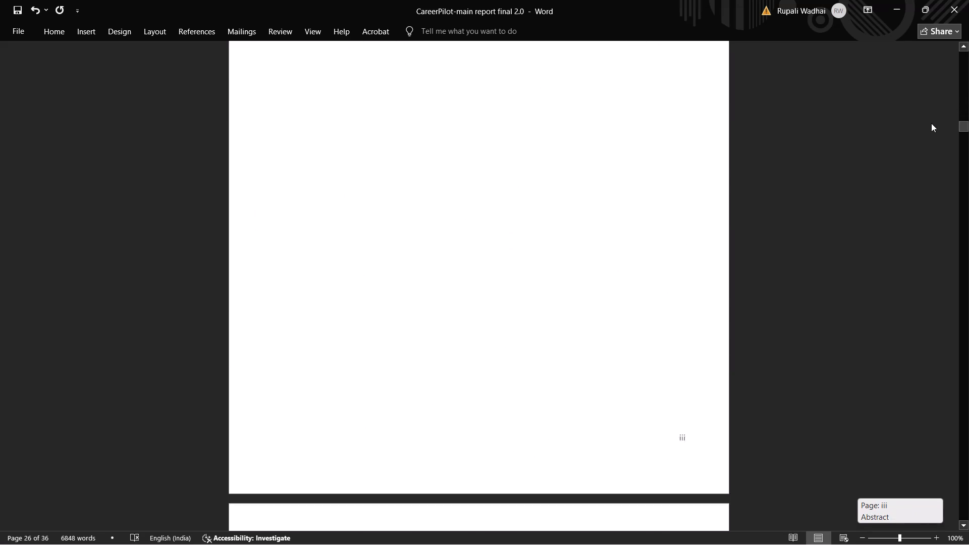
{"action": "left_click_drag", "start_coordinate": [931, 123], "coordinate": [925, 158]}
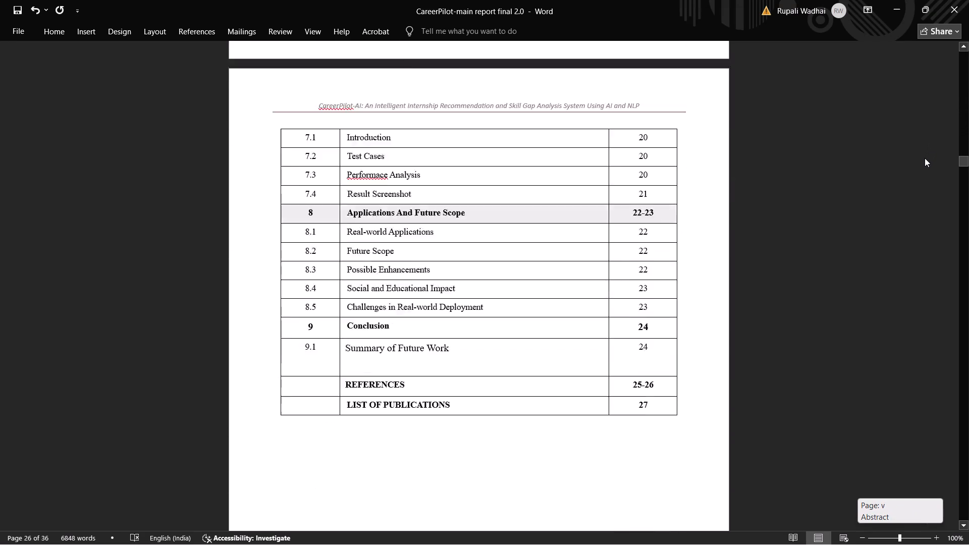
{"action": "left_click_drag", "start_coordinate": [925, 158], "coordinate": [922, 187]}
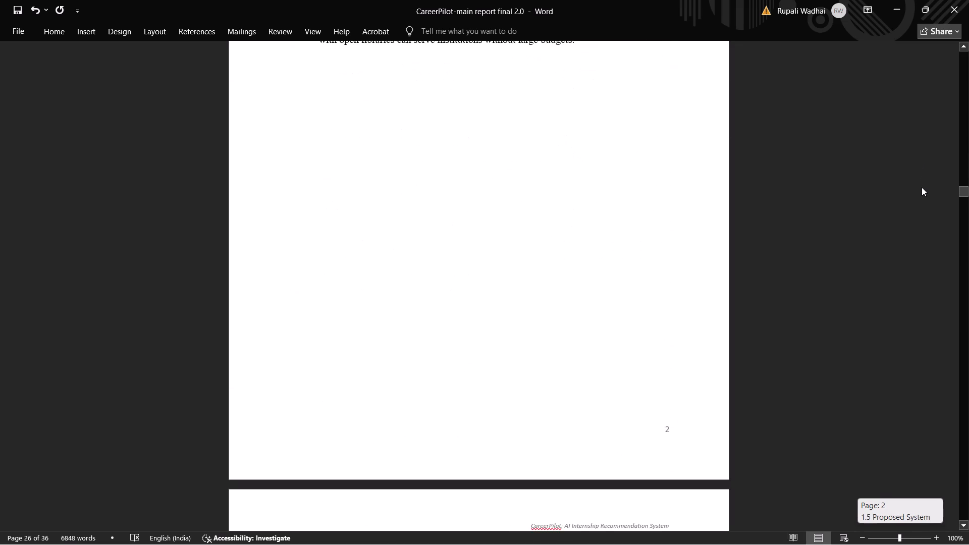
{"action": "left_click_drag", "start_coordinate": [922, 187], "coordinate": [917, 206]}
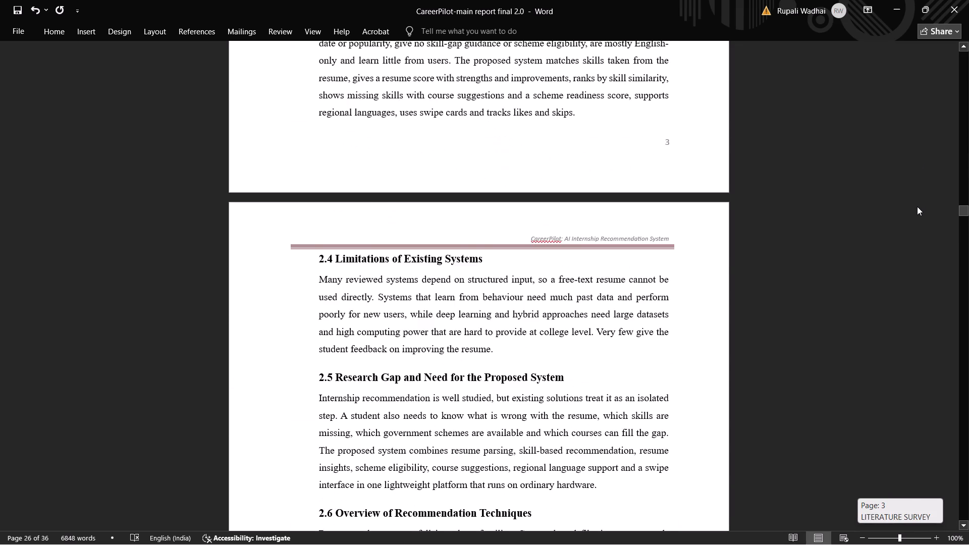
{"action": "left_click_drag", "start_coordinate": [917, 206], "coordinate": [914, 237]}
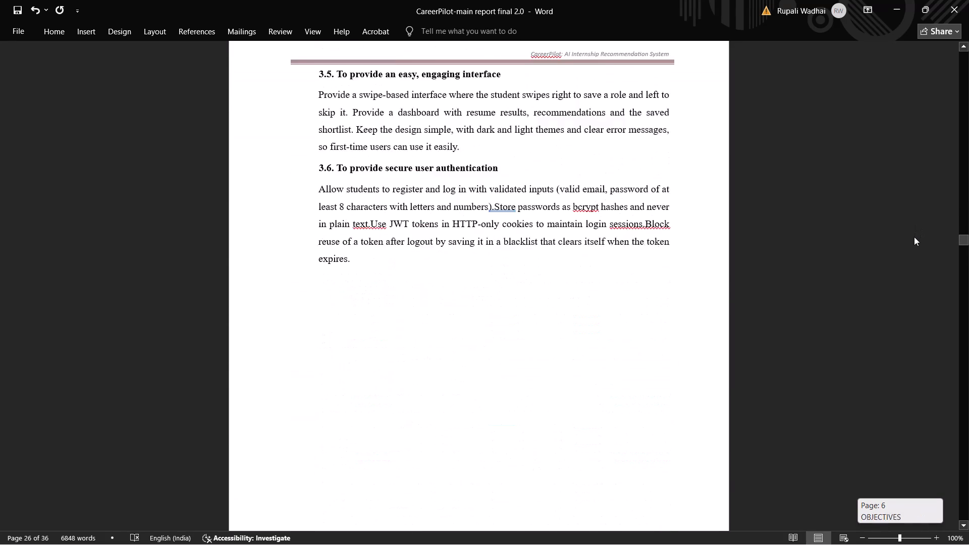
{"action": "left_click_drag", "start_coordinate": [914, 237], "coordinate": [912, 267]}
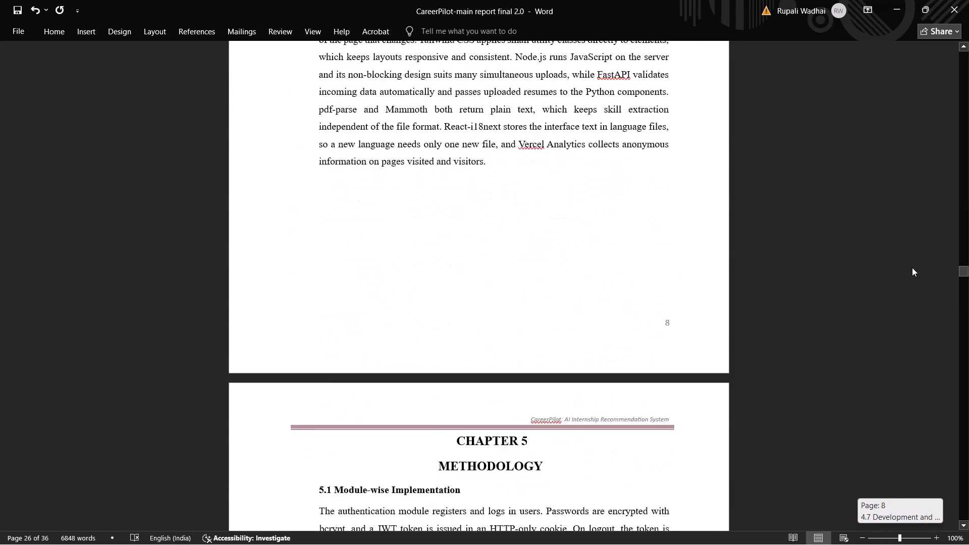
{"action": "left_click_drag", "start_coordinate": [912, 267], "coordinate": [911, 291]}
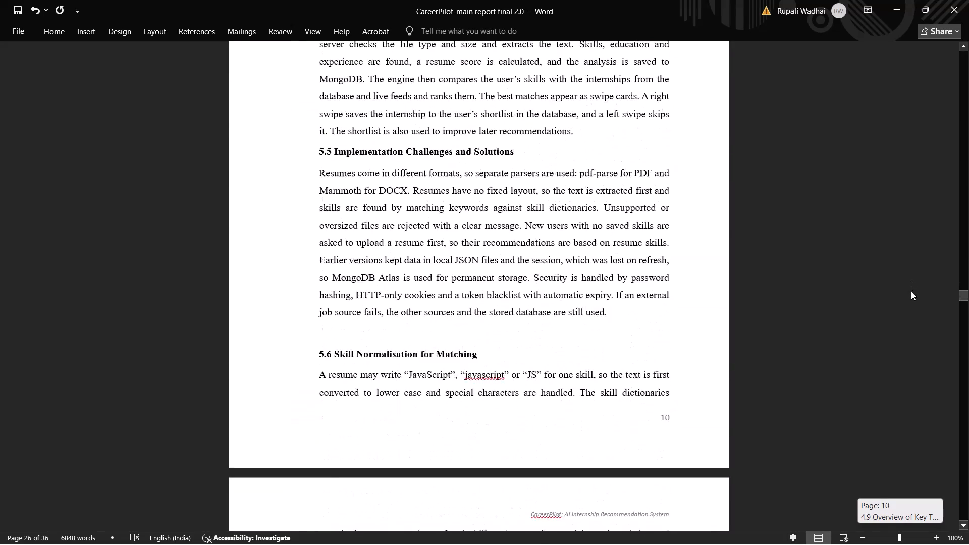
{"action": "left_click_drag", "start_coordinate": [911, 291], "coordinate": [911, 306]}
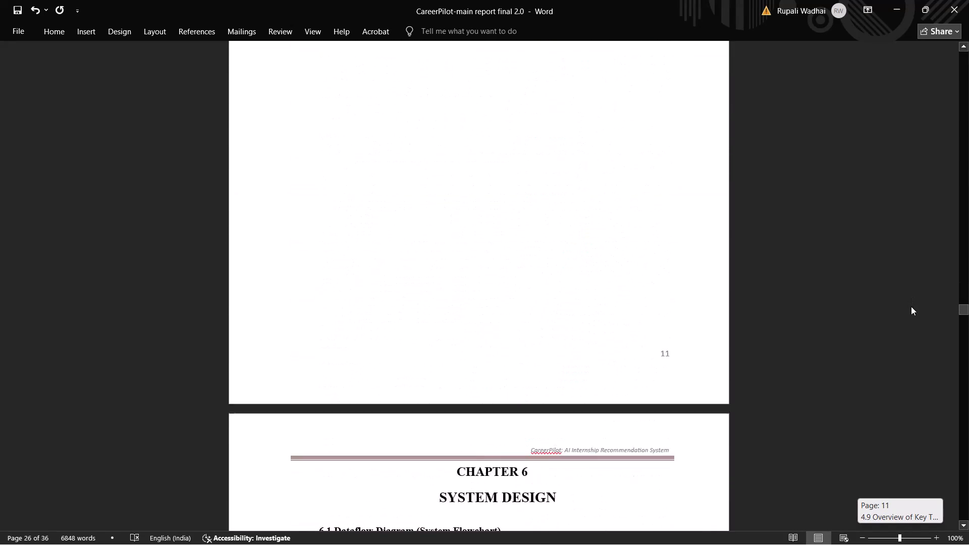
Renumber the System Design figure caption in section 6.1 as Fig:6.1.1.
{"action": "left_click_drag", "start_coordinate": [911, 306], "coordinate": [911, 316]}
{"action": "left_click", "coordinate": [474, 406]}
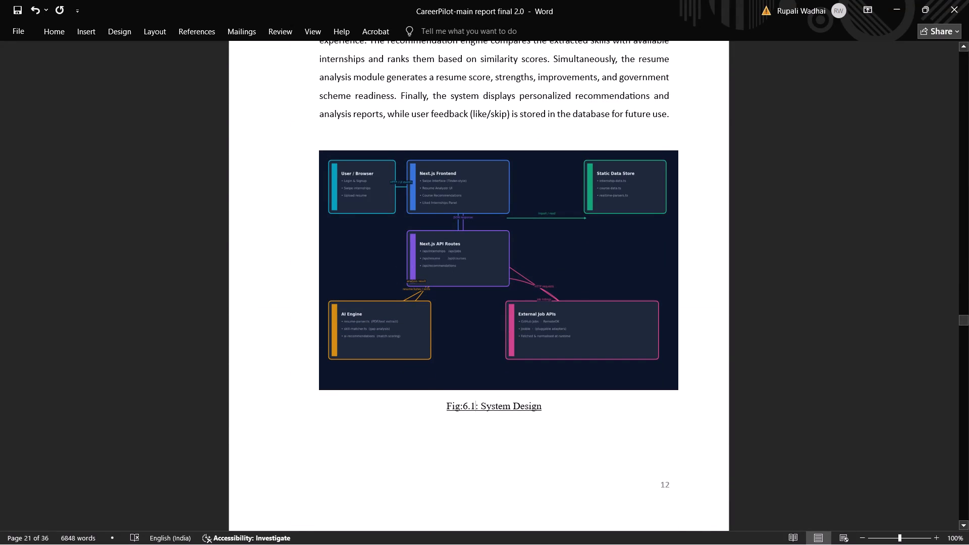
{"action": "type", "text": ".1"}
Renumber the Architecture Diagram caption in section 6.2 as Fig:6.2.1.
{"action": "scroll", "coordinate": [474, 406], "scroll_direction": "down", "scroll_amount": 14}
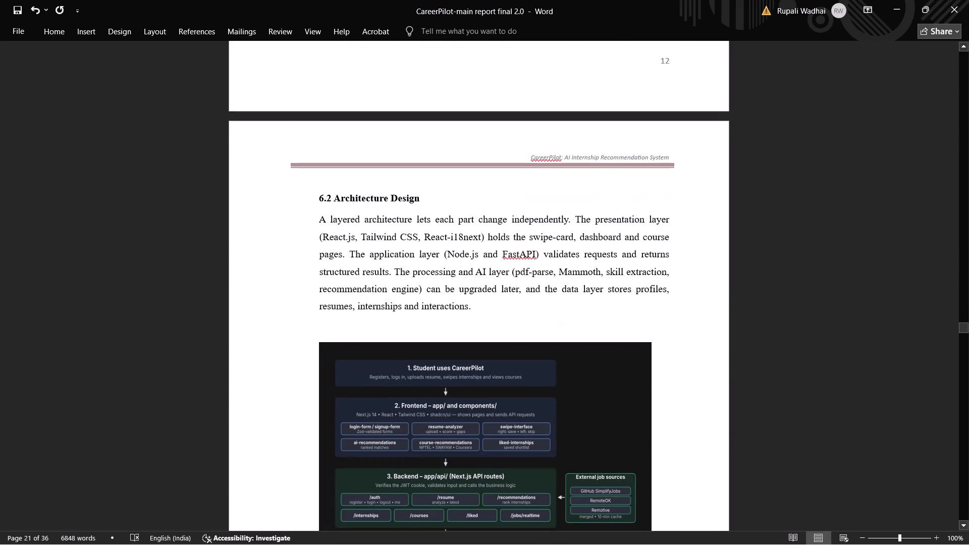
{"action": "scroll", "coordinate": [410, 211], "scroll_direction": "down", "scroll_amount": 12}
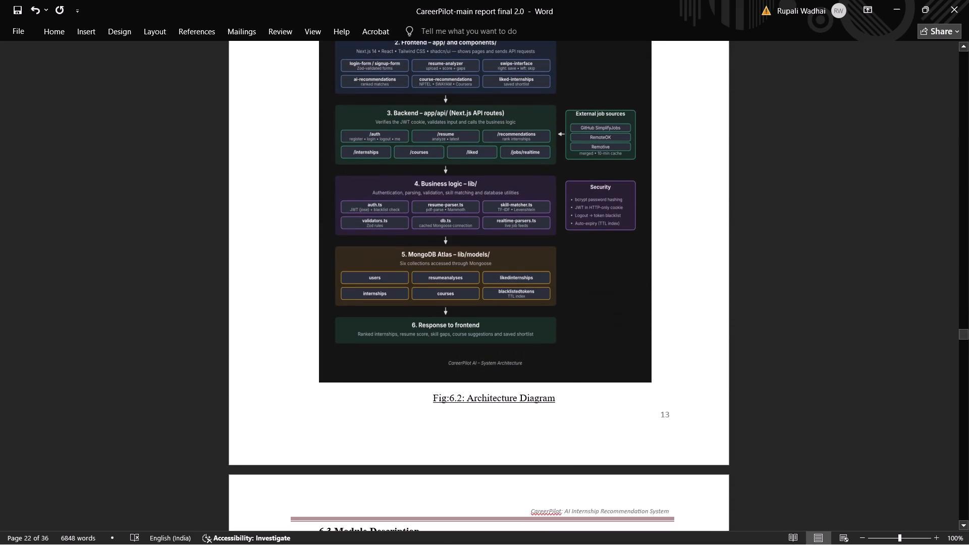
{"action": "left_click", "coordinate": [464, 397]}
{"action": "key", "text": "Left"}
{"action": "type", "text": ".1"}
Check sections 6.3 to 6.5 for further figures and compare the FlowChart caption's numbering.
{"action": "scroll", "coordinate": [462, 399], "scroll_direction": "down", "scroll_amount": 13}
{"action": "scroll", "coordinate": [401, 314], "scroll_direction": "down", "scroll_amount": 6}
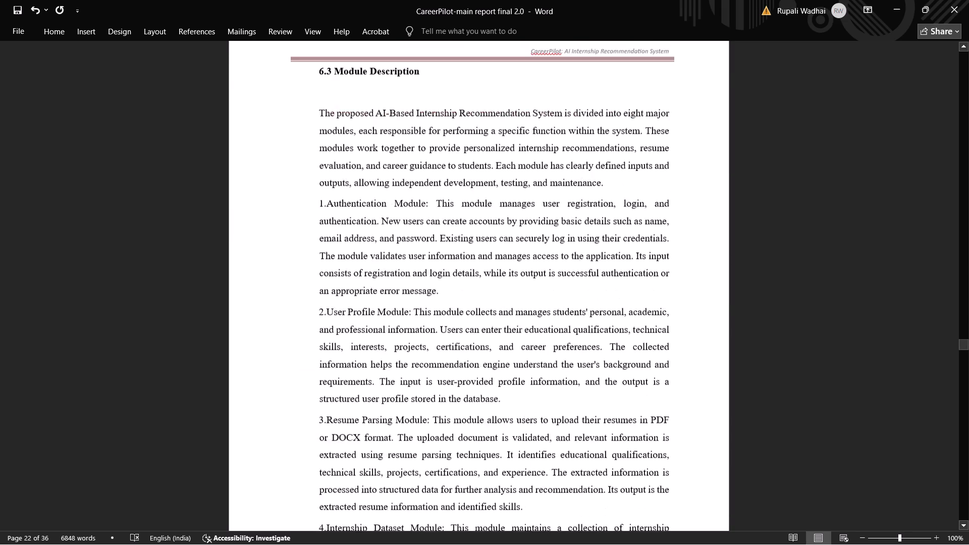
{"action": "scroll", "coordinate": [419, 298], "scroll_direction": "up", "scroll_amount": 6}
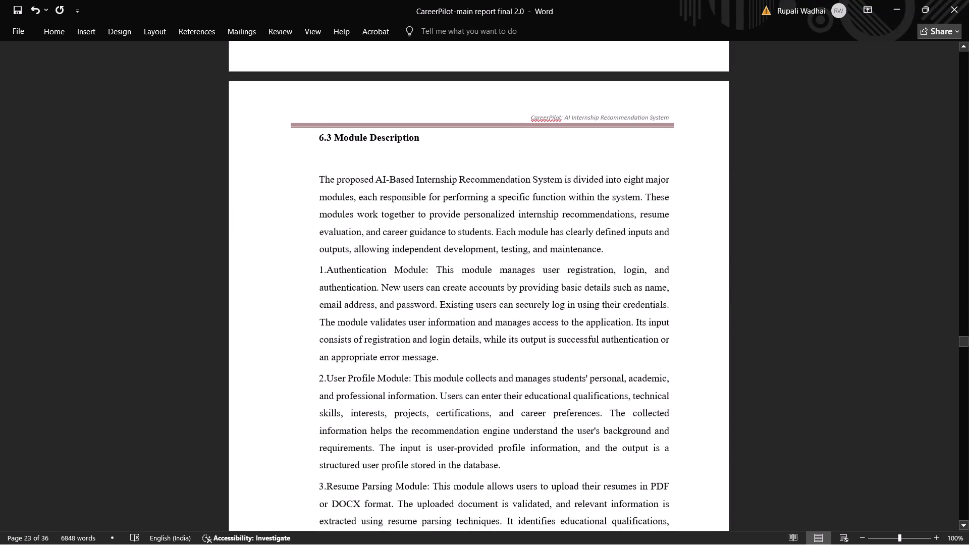
{"action": "scroll", "coordinate": [364, 290], "scroll_direction": "down", "scroll_amount": 8}
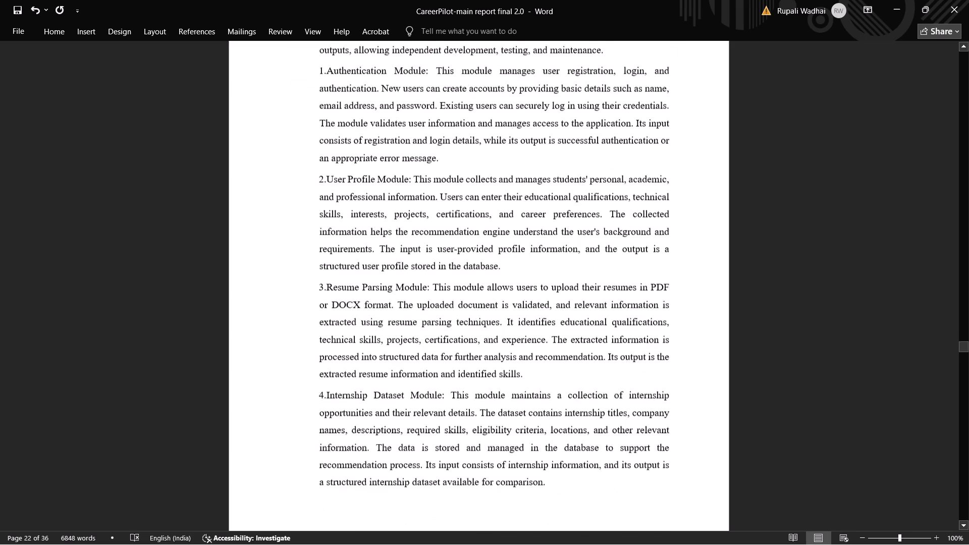
{"action": "scroll", "coordinate": [365, 286], "scroll_direction": "down", "scroll_amount": 14}
{"action": "scroll", "coordinate": [365, 286], "scroll_direction": "down", "scroll_amount": 7}
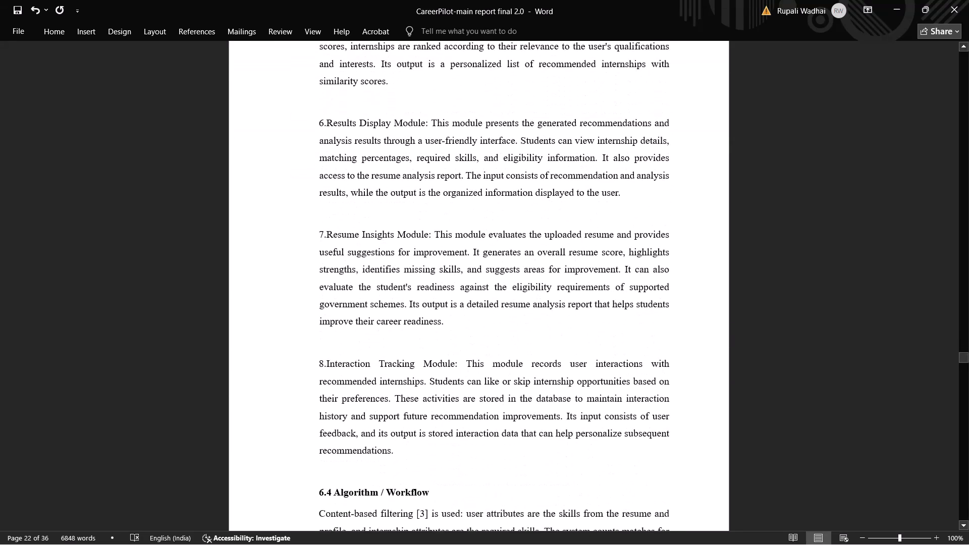
{"action": "scroll", "coordinate": [365, 286], "scroll_direction": "down", "scroll_amount": 14}
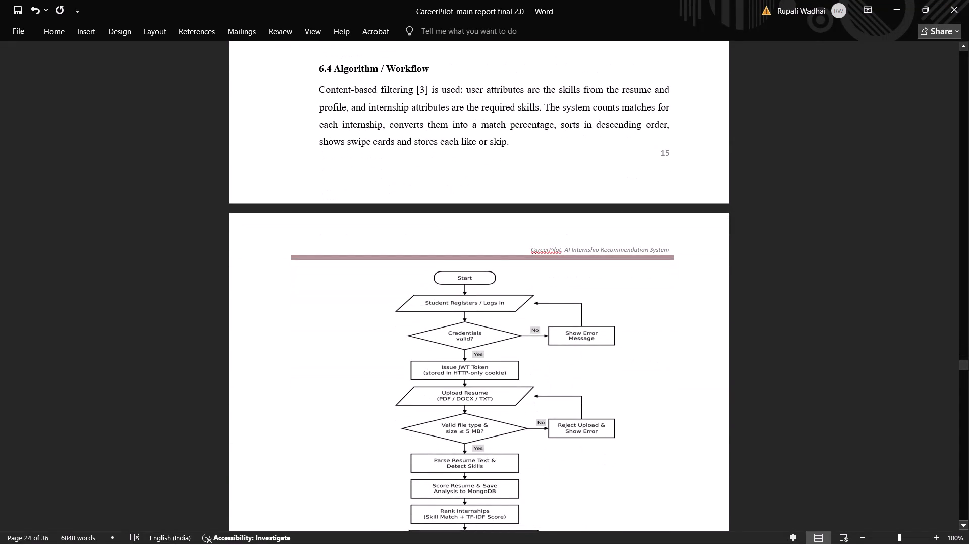
{"action": "scroll", "coordinate": [462, 196], "scroll_direction": "down", "scroll_amount": 13}
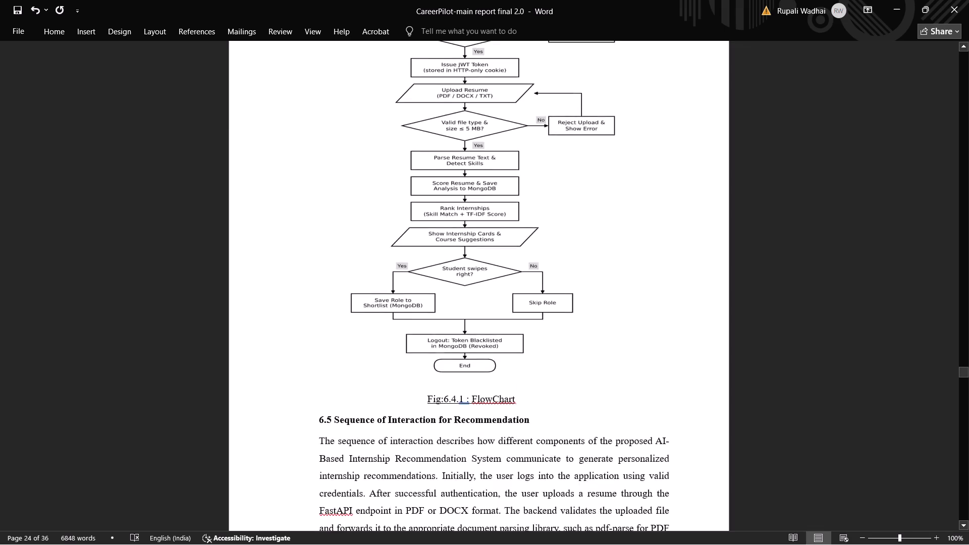
{"action": "scroll", "coordinate": [408, 270], "scroll_direction": "down", "scroll_amount": 6}
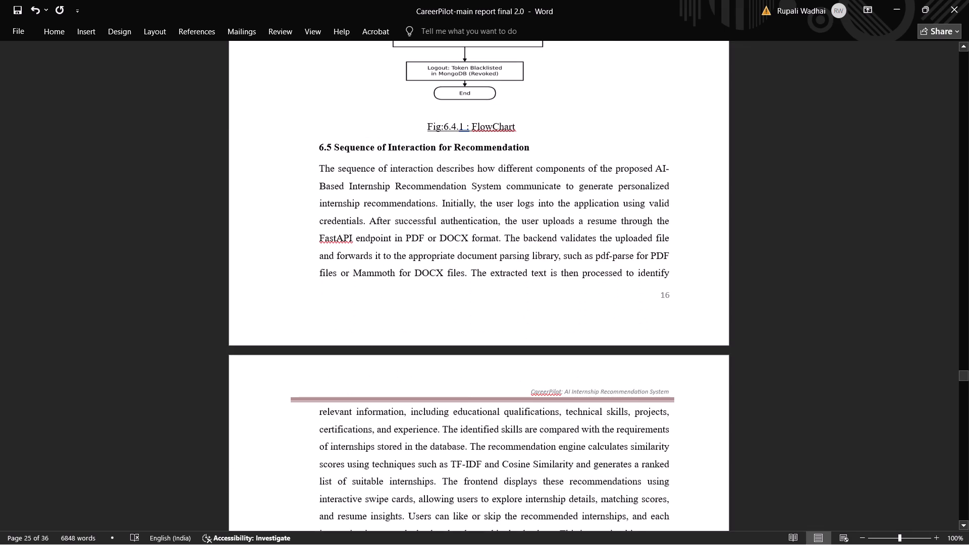
Delete the content-based filtering paragraph beneath the 6.4 Algorithm / Workflow heading.
{"action": "scroll", "coordinate": [408, 268], "scroll_direction": "up", "scroll_amount": 7}
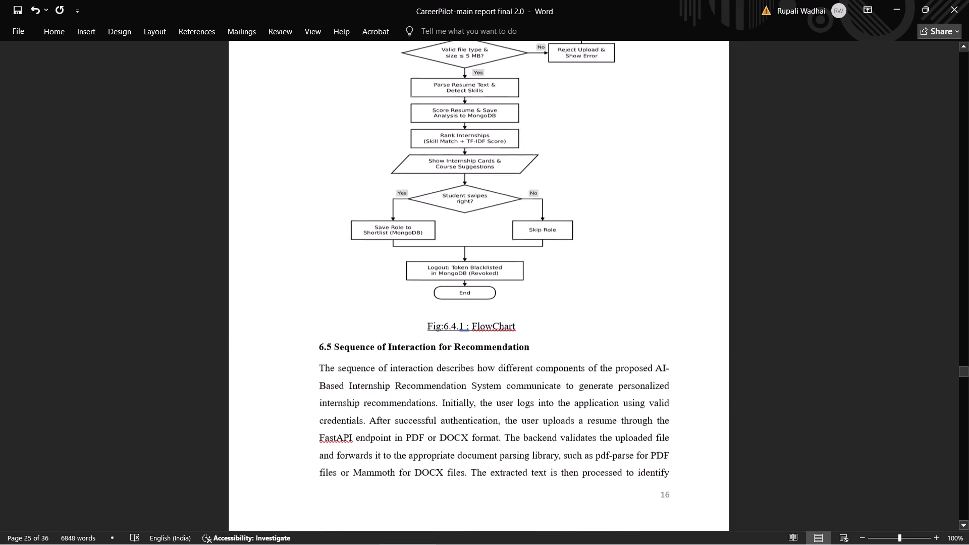
{"action": "scroll", "coordinate": [399, 198], "scroll_direction": "up", "scroll_amount": 14}
{"action": "left_click_drag", "start_coordinate": [521, 204], "coordinate": [469, 204]}
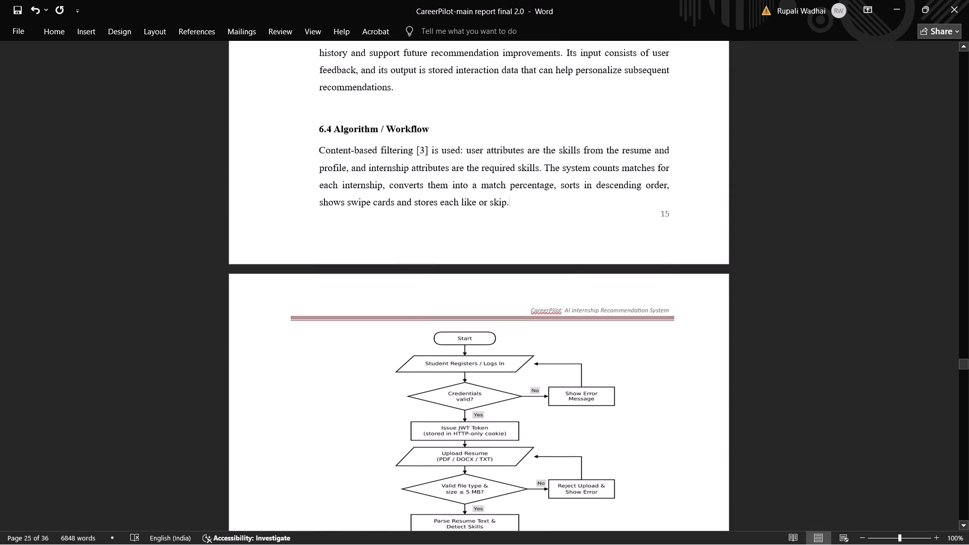
{"action": "left_click_drag", "start_coordinate": [469, 204], "coordinate": [320, 148]}
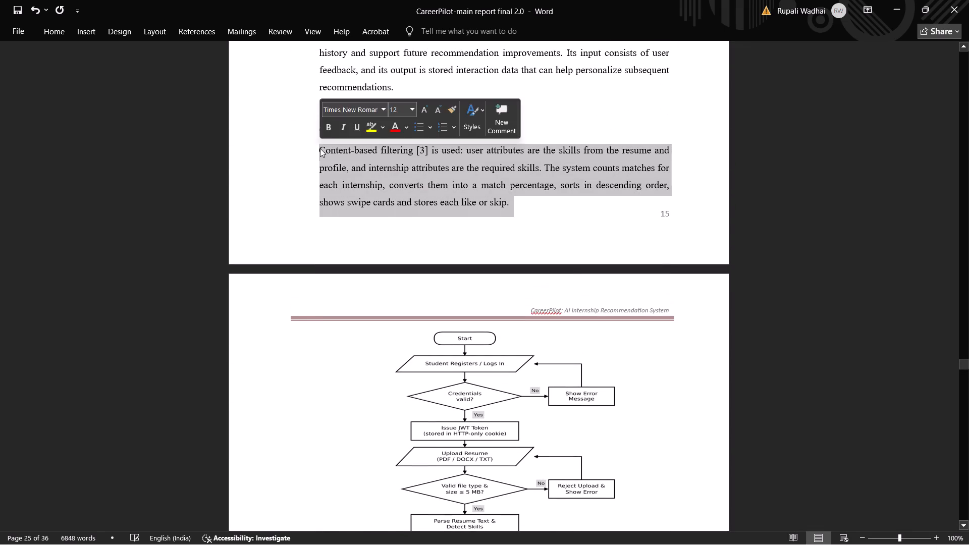
{"action": "key", "text": "BackSpace"}
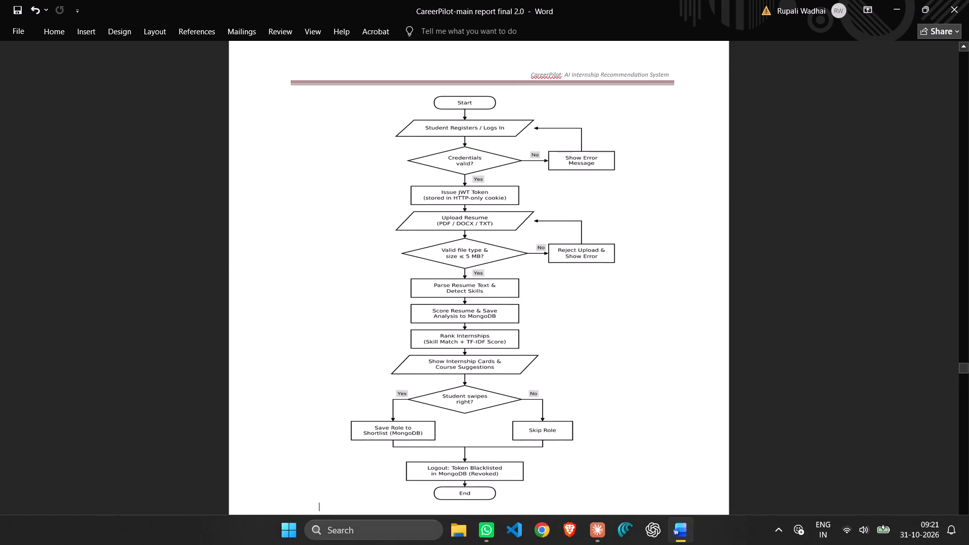
Add a blank line beneath the 6.4 Algorithm / Workflow heading.
{"action": "scroll", "coordinate": [563, 335], "scroll_direction": "up", "scroll_amount": 5}
{"action": "scroll", "coordinate": [508, 251], "scroll_direction": "up", "scroll_amount": 3}
{"action": "left_click", "coordinate": [441, 162]}
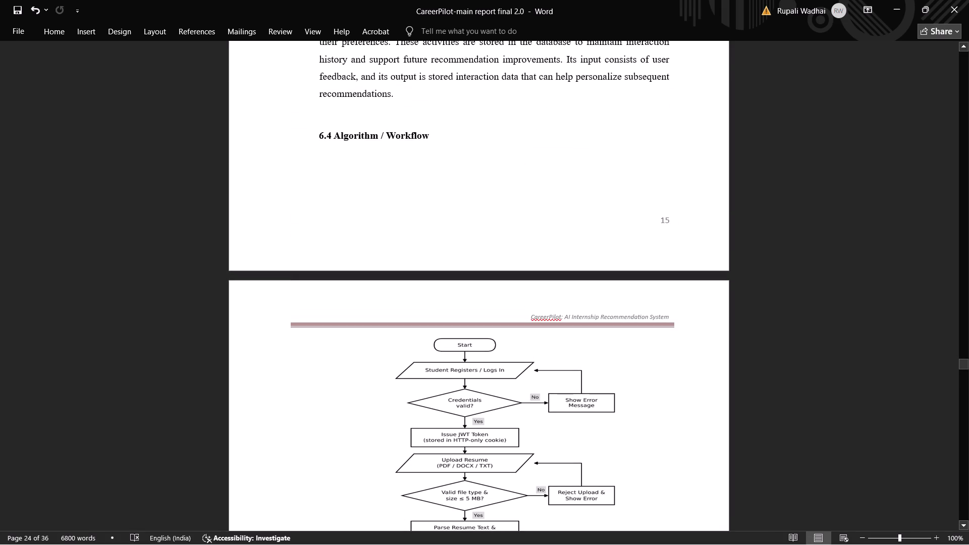
{"action": "key", "text": "Return"}
Check the layout of the flowchart page, including its caption and the start of section 6.5.
{"action": "scroll", "coordinate": [435, 164], "scroll_direction": "down", "scroll_amount": 6}
{"action": "scroll", "coordinate": [435, 164], "scroll_direction": "up", "scroll_amount": 3}
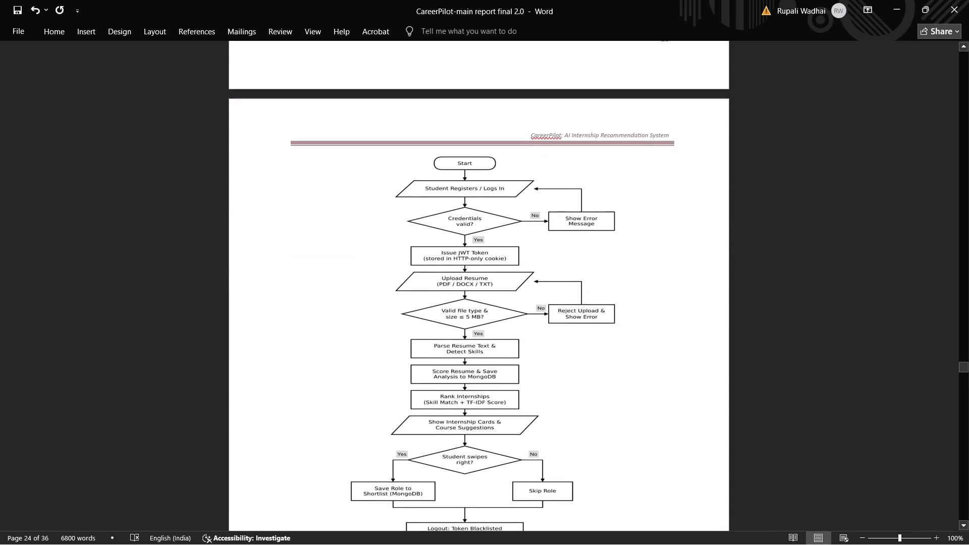
{"action": "scroll", "coordinate": [435, 164], "scroll_direction": "up", "scroll_amount": 2}
{"action": "scroll", "coordinate": [419, 124], "scroll_direction": "down", "scroll_amount": 7}
{"action": "scroll", "coordinate": [419, 123], "scroll_direction": "up", "scroll_amount": 1}
{"action": "scroll", "coordinate": [419, 123], "scroll_direction": "down", "scroll_amount": 7}
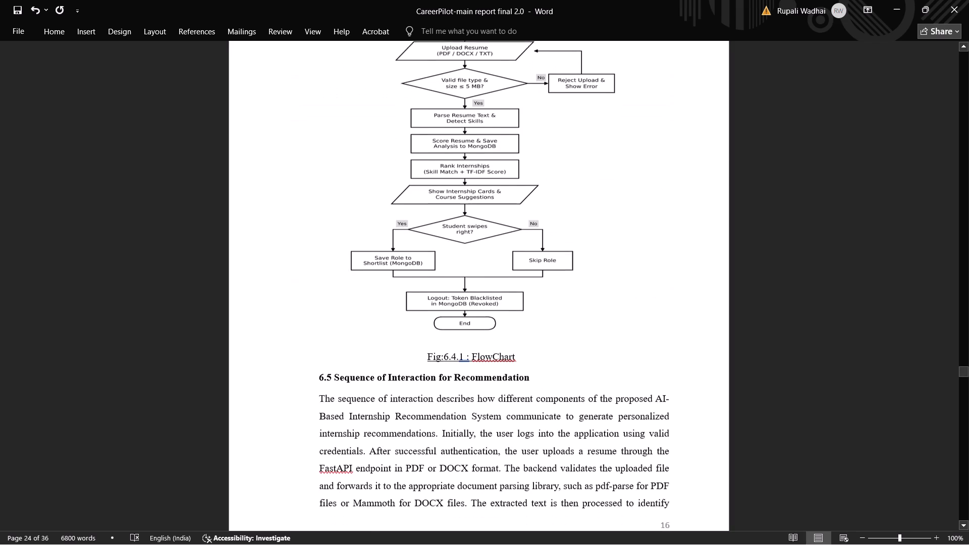
{"action": "left_click", "coordinate": [553, 350]}
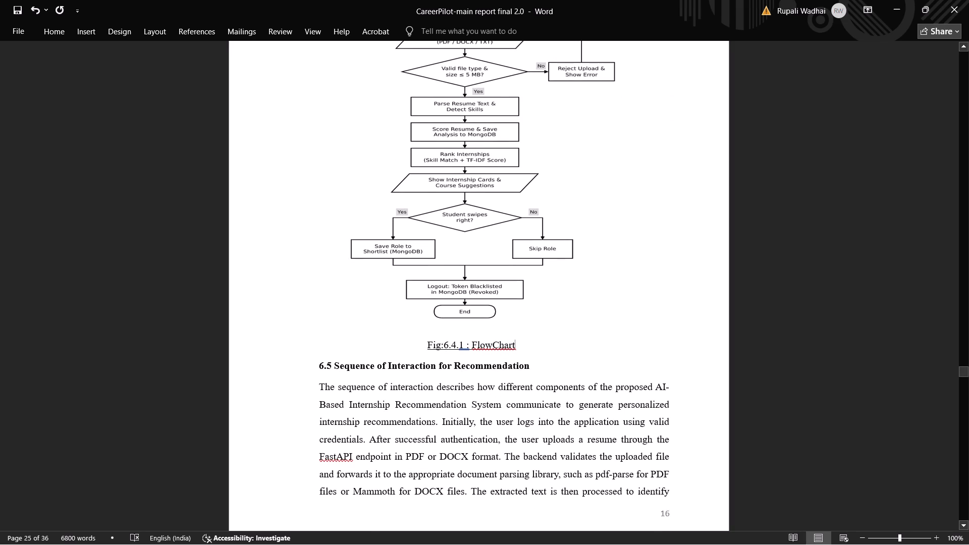
Place the insertion point in the empty space beneath the 6.4 Algorithm / Workflow heading.
{"action": "scroll", "coordinate": [552, 349], "scroll_direction": "up", "scroll_amount": 10}
{"action": "scroll", "coordinate": [378, 159], "scroll_direction": "up", "scroll_amount": 6}
{"action": "left_click", "coordinate": [380, 103]}
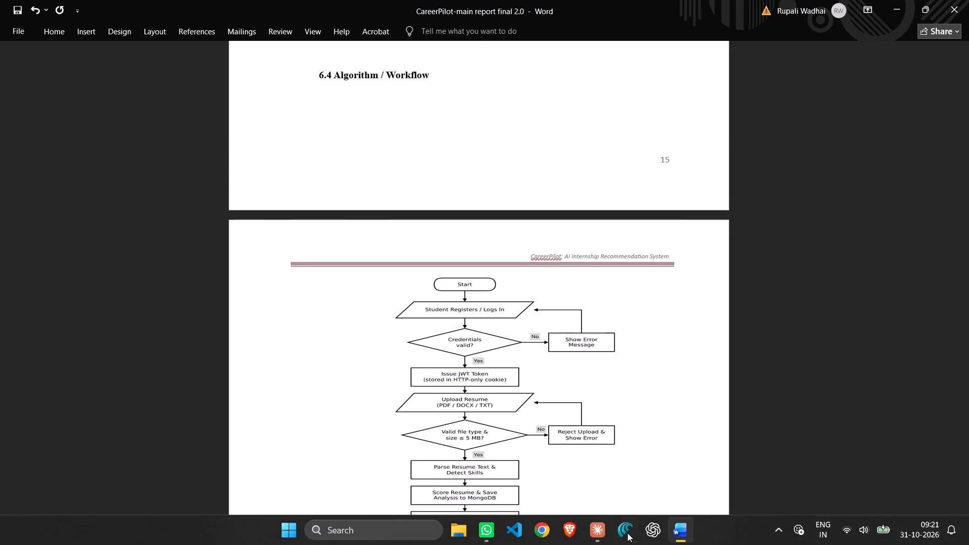
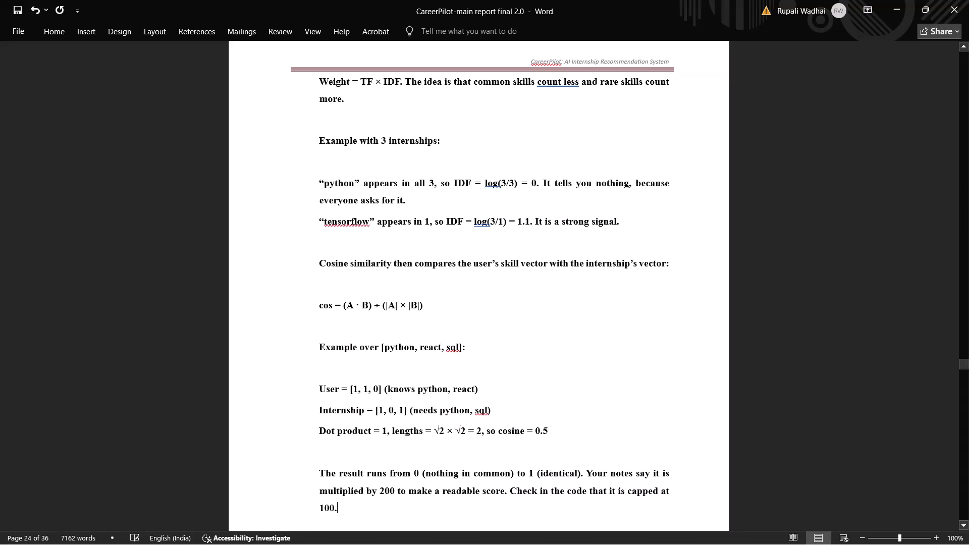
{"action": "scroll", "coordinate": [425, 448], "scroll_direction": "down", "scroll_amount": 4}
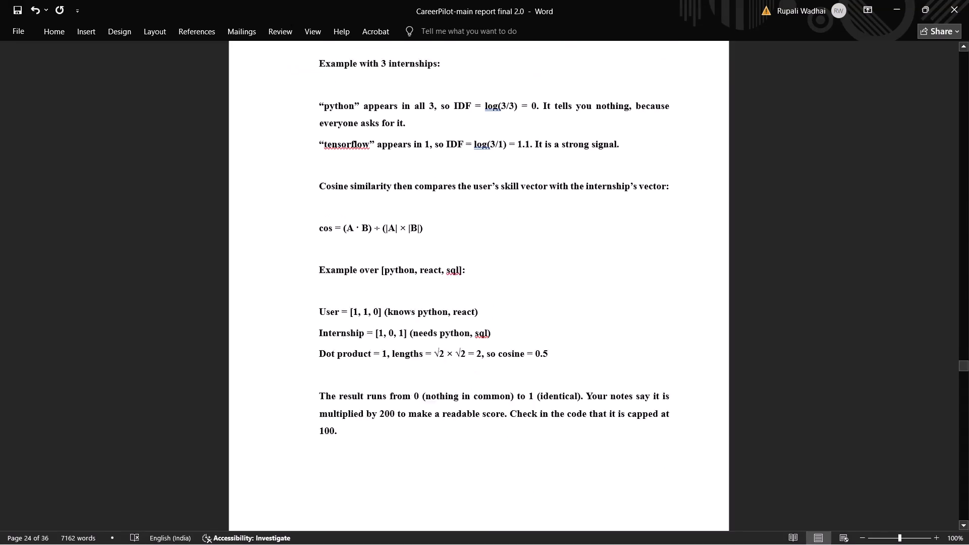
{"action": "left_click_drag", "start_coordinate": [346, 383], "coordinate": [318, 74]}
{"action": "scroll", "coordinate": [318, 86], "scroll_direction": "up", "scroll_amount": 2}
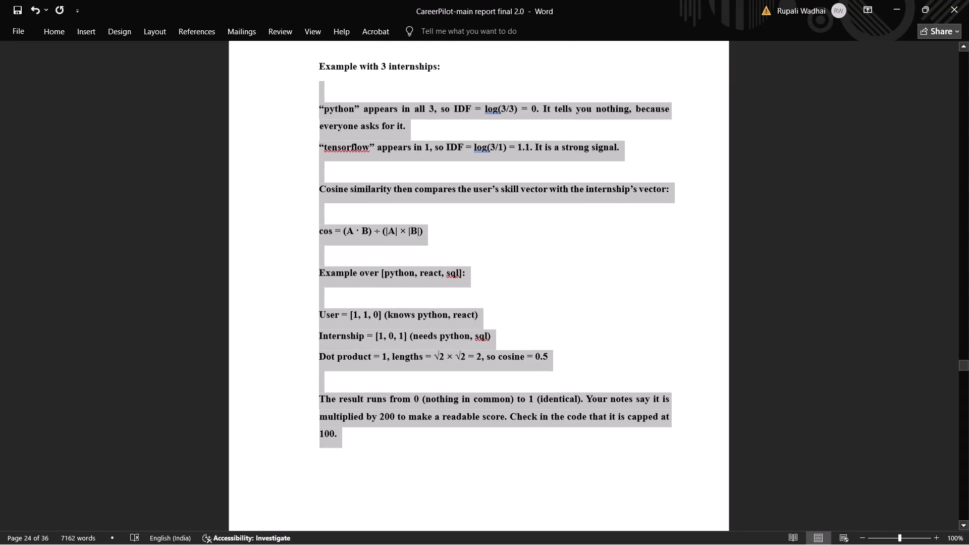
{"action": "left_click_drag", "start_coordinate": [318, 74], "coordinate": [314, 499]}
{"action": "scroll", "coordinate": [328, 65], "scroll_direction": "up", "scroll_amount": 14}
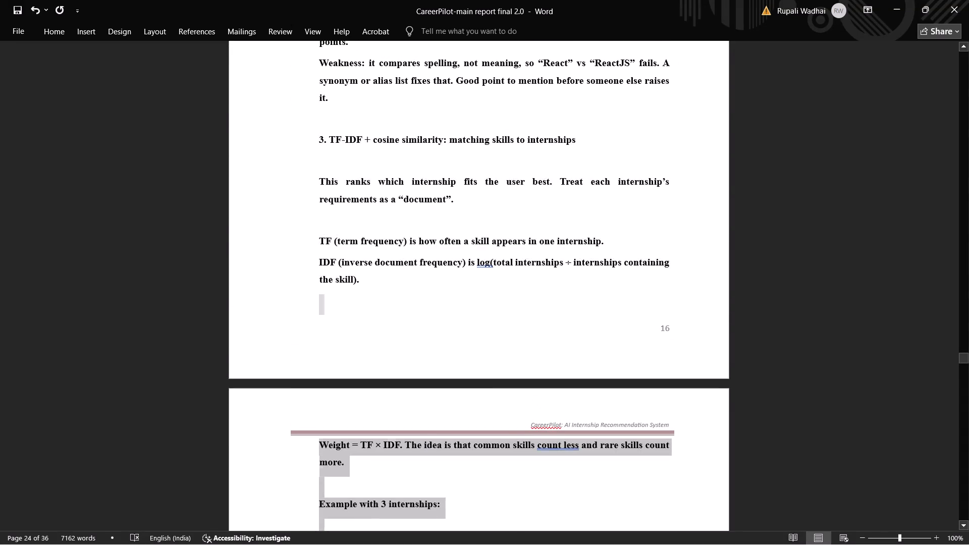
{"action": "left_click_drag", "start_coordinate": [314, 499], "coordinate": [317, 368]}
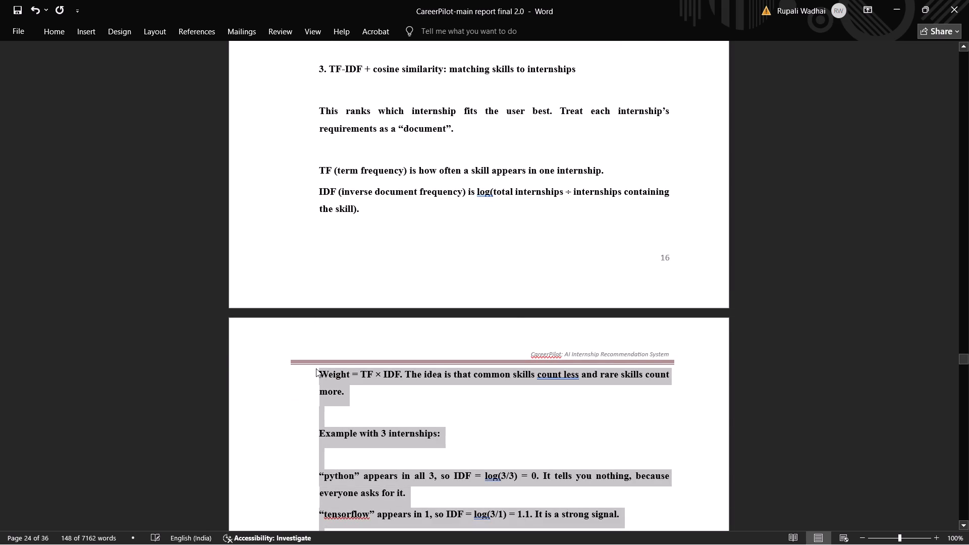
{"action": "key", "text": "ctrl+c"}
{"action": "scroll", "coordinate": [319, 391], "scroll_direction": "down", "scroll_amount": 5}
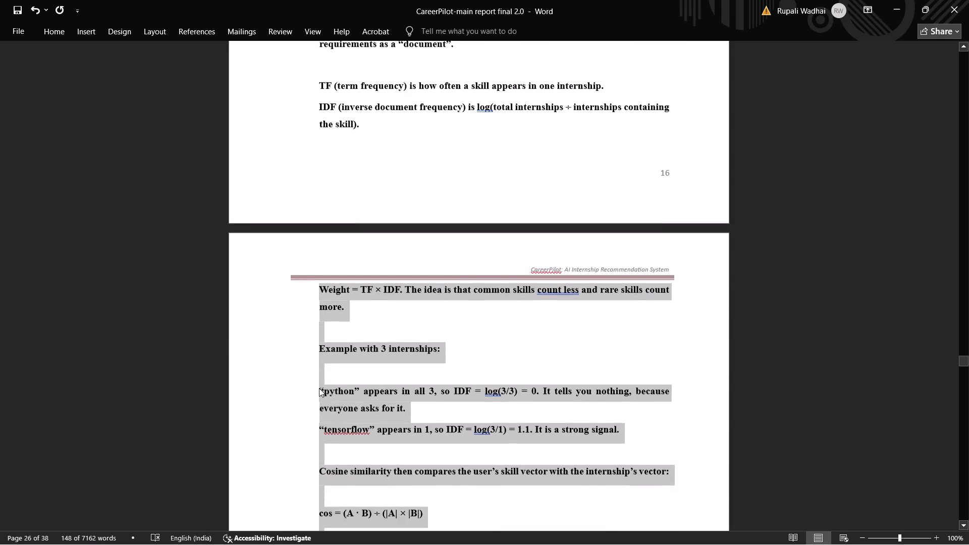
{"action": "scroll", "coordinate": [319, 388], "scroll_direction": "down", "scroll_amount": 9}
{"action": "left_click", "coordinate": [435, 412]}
Remove bold from all the pasted text under 6.4 Algorithm / Workflow, from the NLP sub-heading to the closing result paragraph.
{"action": "left_click_drag", "start_coordinate": [356, 389], "coordinate": [345, 325]}
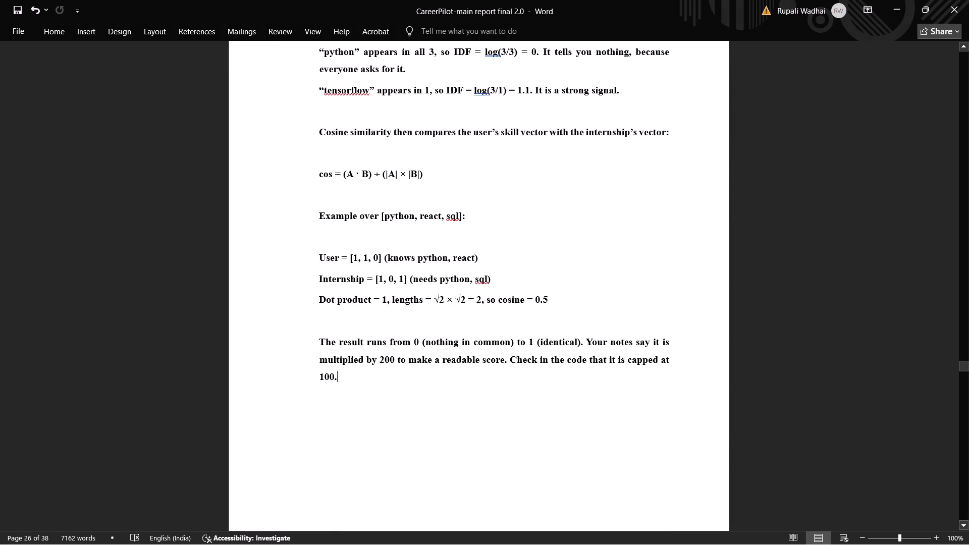
{"action": "left_click_drag", "start_coordinate": [345, 325], "coordinate": [330, 168]}
{"action": "scroll", "coordinate": [338, 238], "scroll_direction": "up", "scroll_amount": 4}
{"action": "scroll", "coordinate": [345, 209], "scroll_direction": "down", "scroll_amount": 1}
{"action": "scroll", "coordinate": [345, 208], "scroll_direction": "up", "scroll_amount": 16}
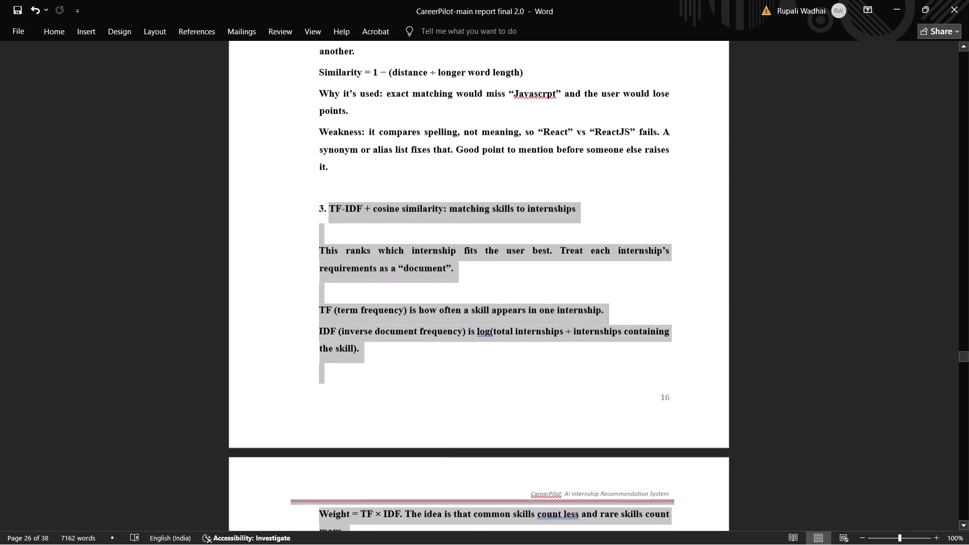
{"action": "scroll", "coordinate": [330, 168], "scroll_direction": "up", "scroll_amount": 12}
{"action": "left_click_drag", "start_coordinate": [330, 168], "coordinate": [329, 168]}
{"action": "scroll", "coordinate": [329, 168], "scroll_direction": "up", "scroll_amount": 7}
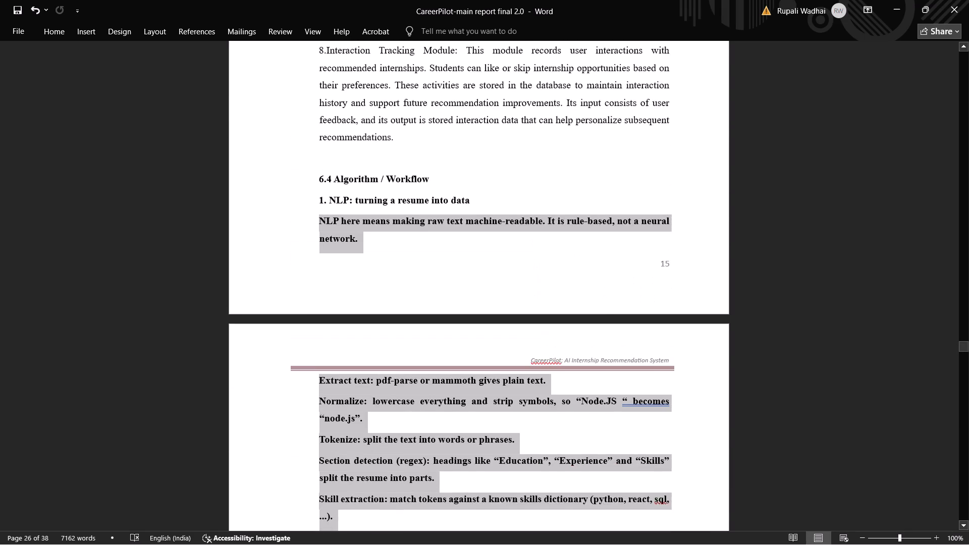
{"action": "left_click_drag", "start_coordinate": [329, 168], "coordinate": [301, 247]}
{"action": "scroll", "coordinate": [329, 168], "scroll_direction": "up", "scroll_amount": 1}
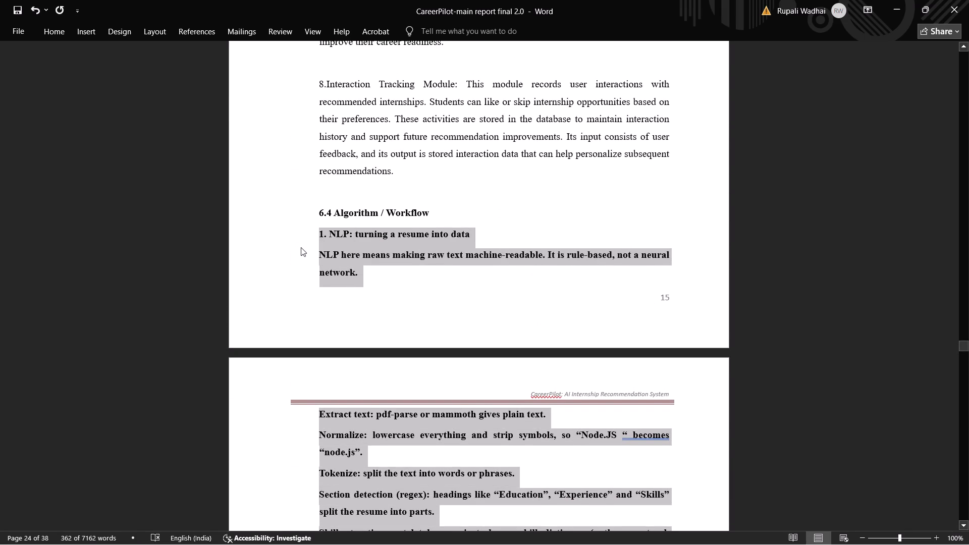
{"action": "key", "text": "ctrl+b"}
Set the line spacing of the selected section 6.4 text to 1.15.
{"action": "left_click", "coordinate": [46, 30]}
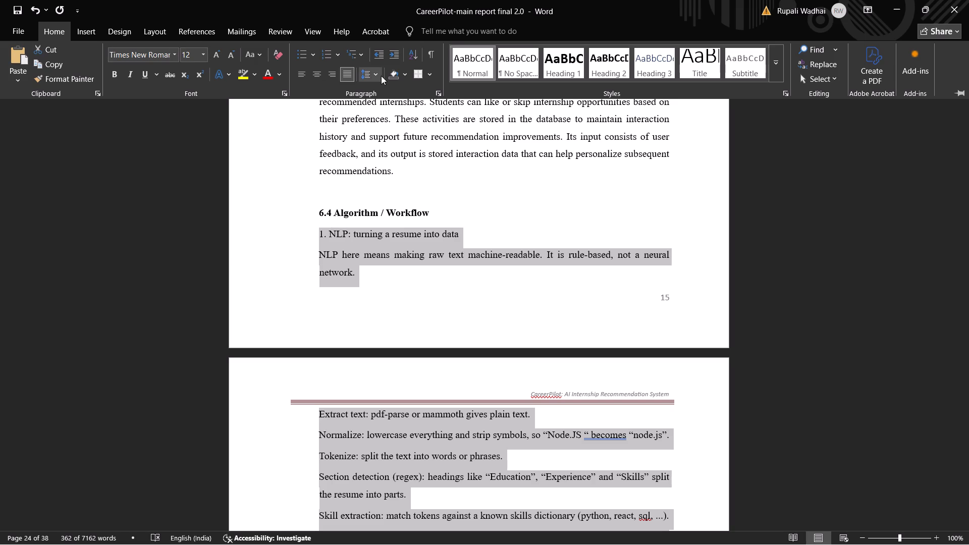
{"action": "left_click", "coordinate": [372, 76]}
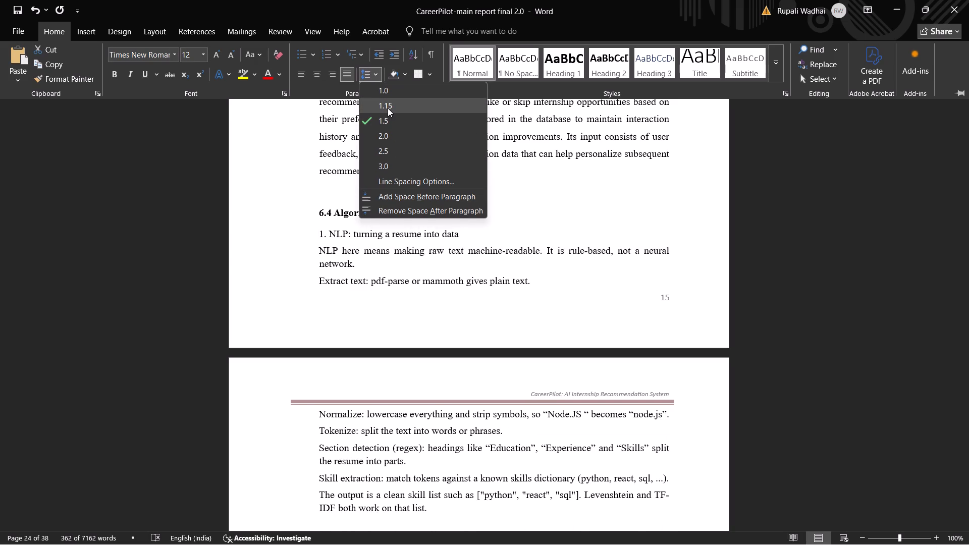
{"action": "left_click", "coordinate": [388, 108]}
{"action": "left_click", "coordinate": [499, 276]}
{"action": "left_click", "coordinate": [432, 271]}
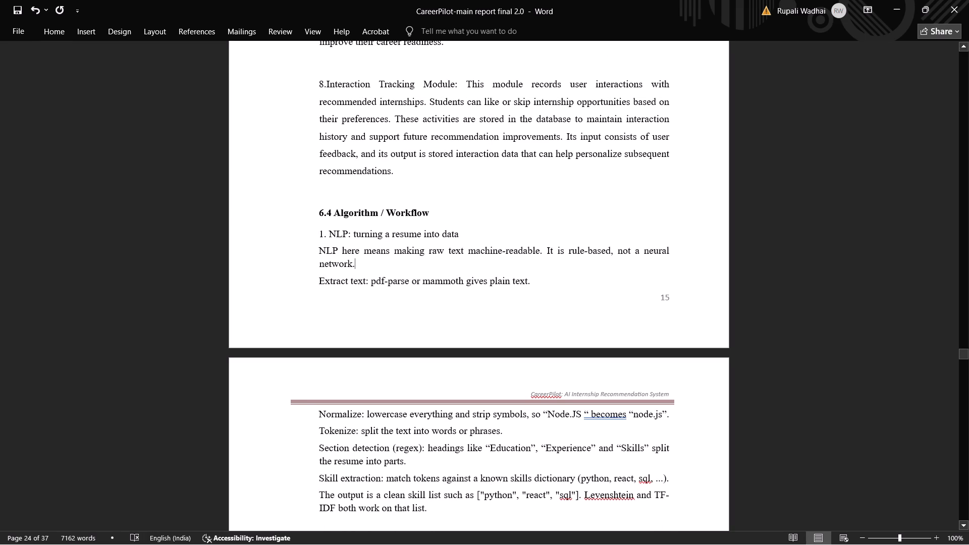
Make the three numbered sub-headings of section 6.4 bold: NLP, Levenshtein, and TF-IDF + cosine similarity.
{"action": "left_click_drag", "start_coordinate": [459, 232], "coordinate": [311, 233]}
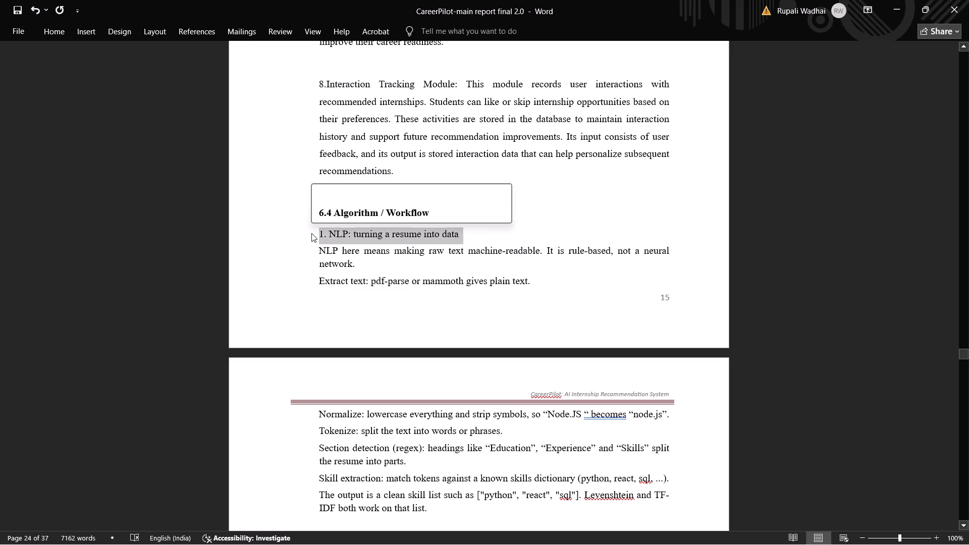
{"action": "key", "text": "ctrl+b"}
{"action": "scroll", "coordinate": [460, 311], "scroll_direction": "down", "scroll_amount": 9}
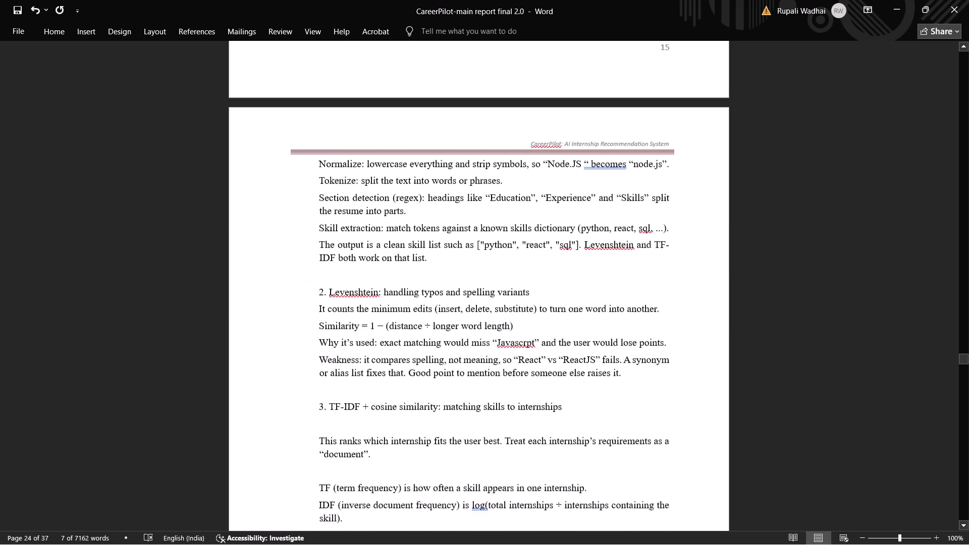
{"action": "left_click_drag", "start_coordinate": [538, 270], "coordinate": [316, 270]}
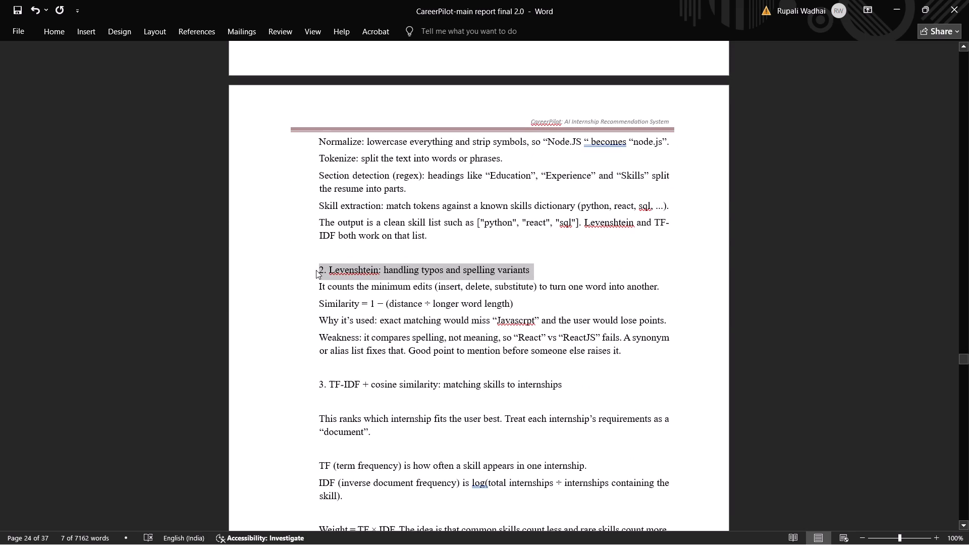
{"action": "key", "text": "ctrl+b"}
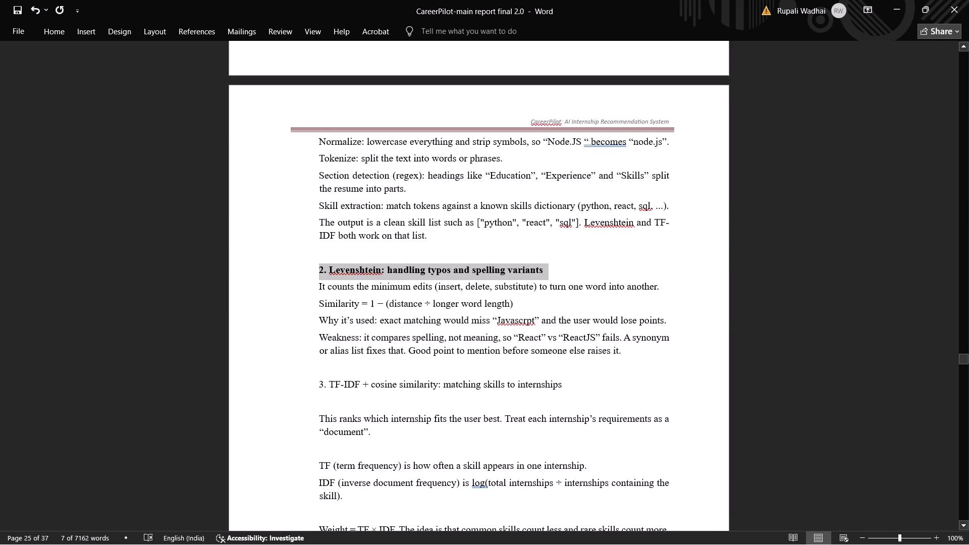
{"action": "left_click_drag", "start_coordinate": [561, 381], "coordinate": [308, 384]}
{"action": "key", "text": "ctrl+b"}
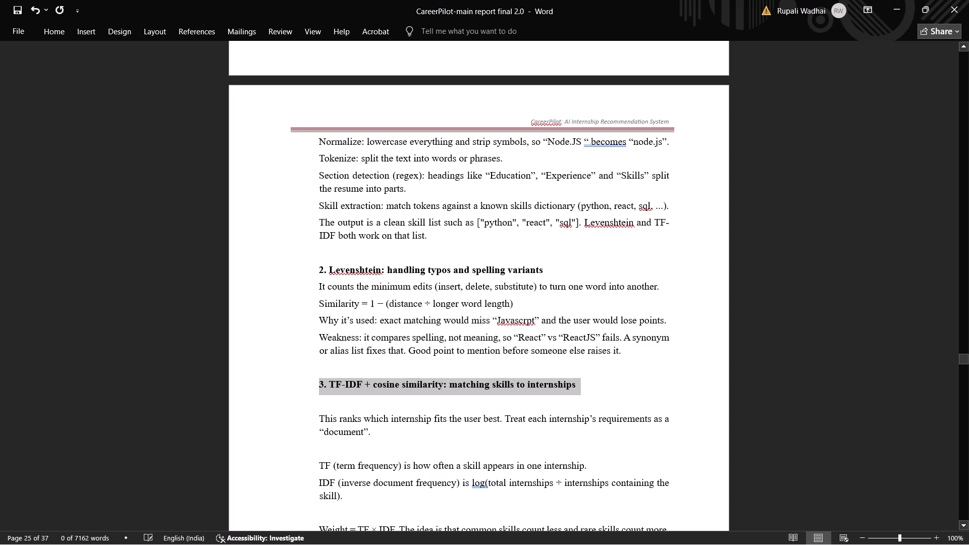
Remove the blank lines beneath the TF-IDF heading and the “document” sentence, trimming the heading's final s and the sentence's full stop.
{"action": "left_click", "coordinate": [328, 397]}
{"action": "key", "text": "BackSpace"}
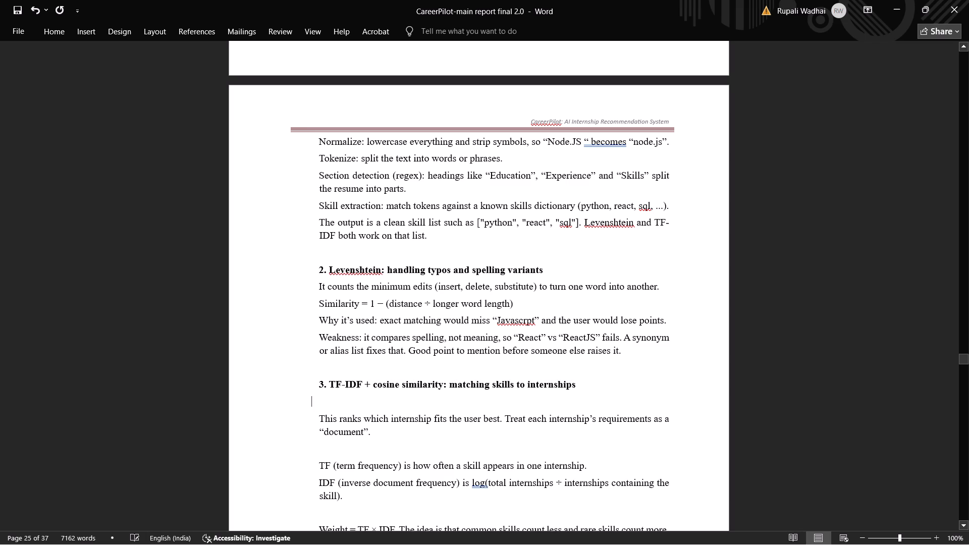
{"action": "key", "text": "BackSpace"}
{"action": "key", "text": "BackSpace"}
{"action": "key", "text": "BackSpace"}
{"action": "left_click", "coordinate": [335, 426]}
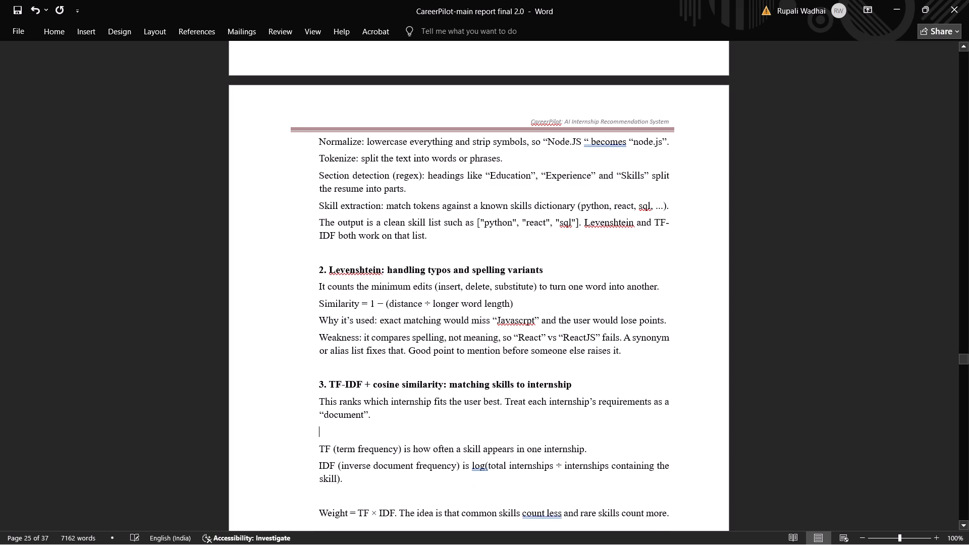
{"action": "key", "text": "BackSpace"}
{"action": "key", "text": "BackSpace"}
{"action": "key", "text": "BackSpace"}
{"action": "key", "text": "BackSpace"}
Remove the blank line above the Weight formula, along with the full stop ending the IDF definition.
{"action": "scroll", "coordinate": [335, 426], "scroll_direction": "down", "scroll_amount": 3}
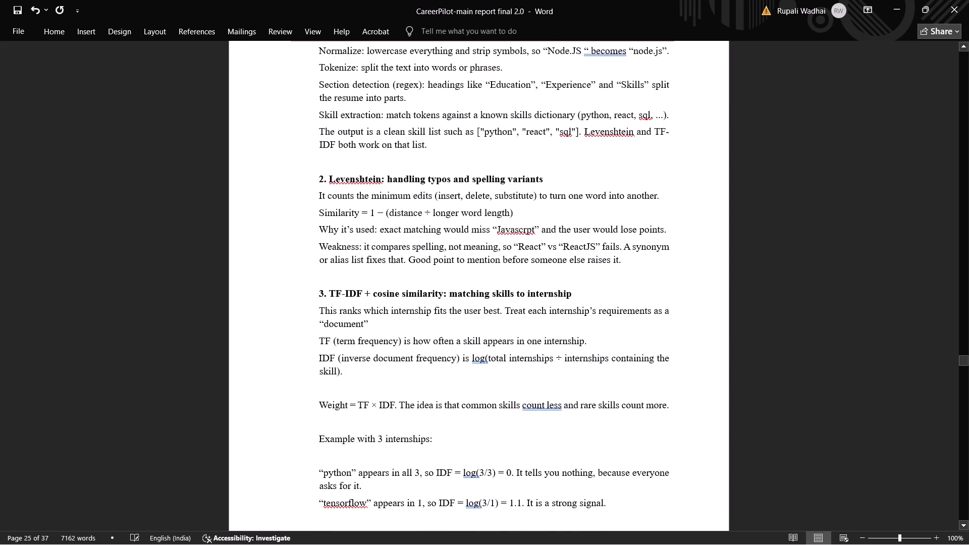
{"action": "left_click", "coordinate": [328, 391]}
{"action": "key", "text": "BackSpace"}
{"action": "key", "text": "BackSpace"}
{"action": "key", "text": "BackSpace"}
{"action": "key", "text": "BackSpace"}
Join the TF (term frequency) definition onto the end of the “document” paragraph, separated by a space.
{"action": "scroll", "coordinate": [328, 391], "scroll_direction": "down", "scroll_amount": 2}
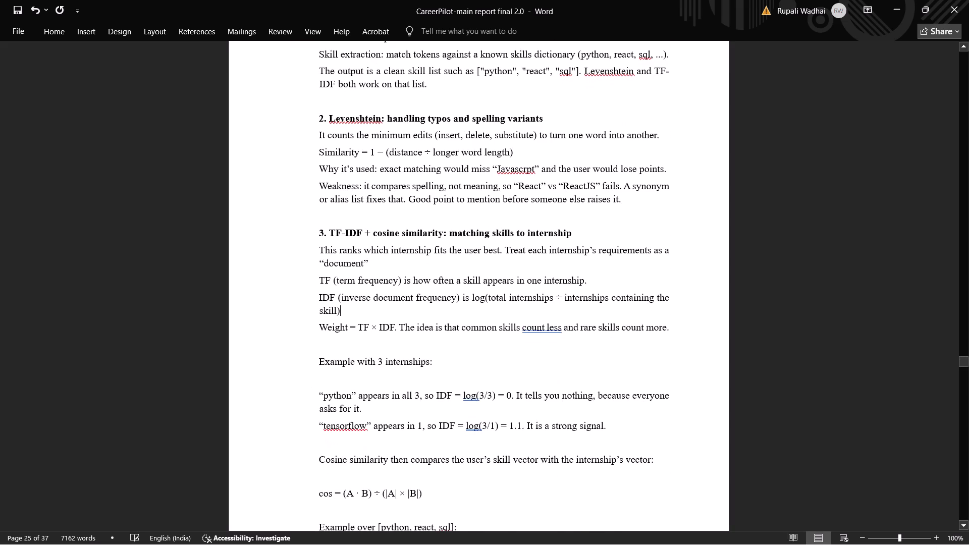
{"action": "left_click", "coordinate": [315, 282]}
{"action": "key", "text": "BackSpace"}
{"action": "key", "text": "BackSpace"}
{"action": "key", "text": "BackSpace"}
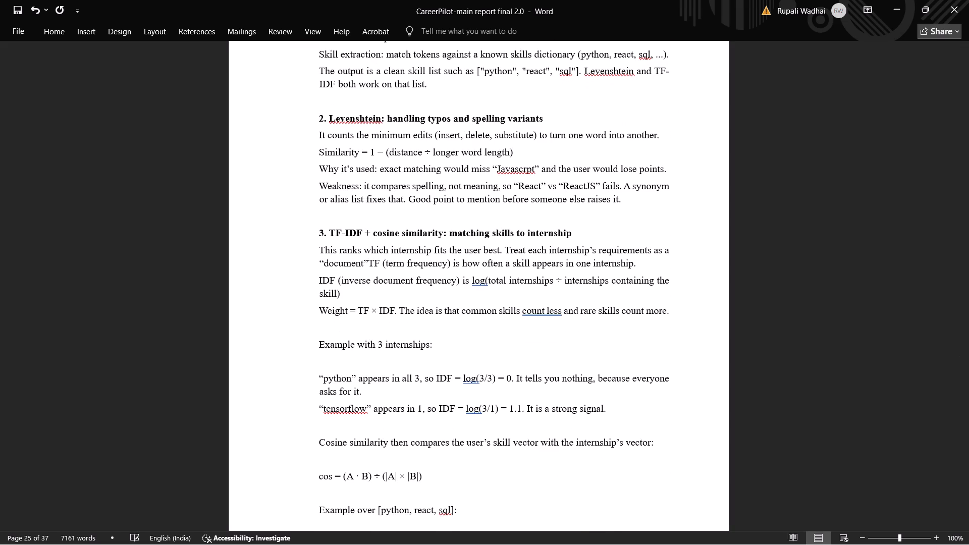
{"action": "key", "text": "space"}
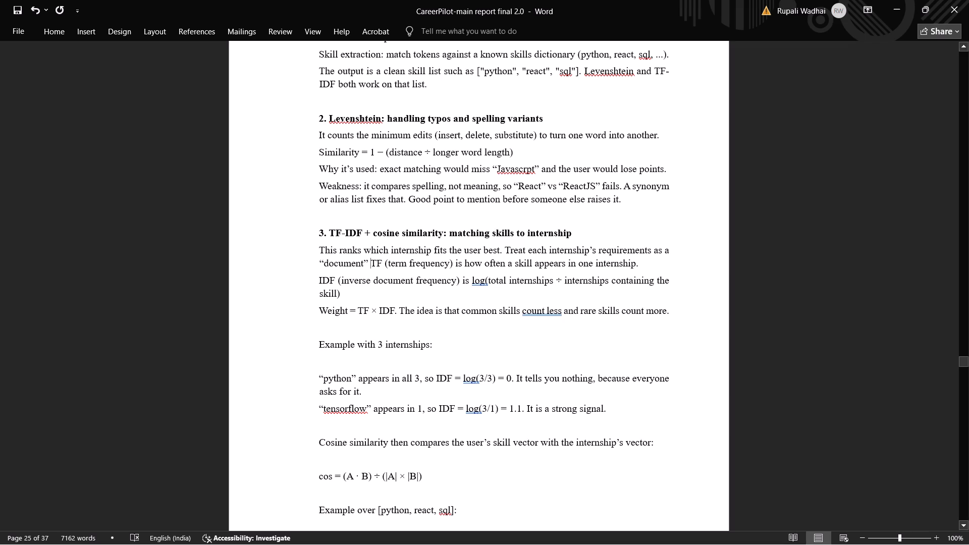
{"action": "left_click", "coordinate": [310, 303]}
{"action": "left_click", "coordinate": [313, 315]}
Delete the “Example with 3 internships” block with its python and tensorflow lines, plus the blank lines and full stop before it.
{"action": "scroll", "coordinate": [311, 319], "scroll_direction": "down", "scroll_amount": 3}
{"action": "left_click_drag", "start_coordinate": [310, 255], "coordinate": [331, 267]}
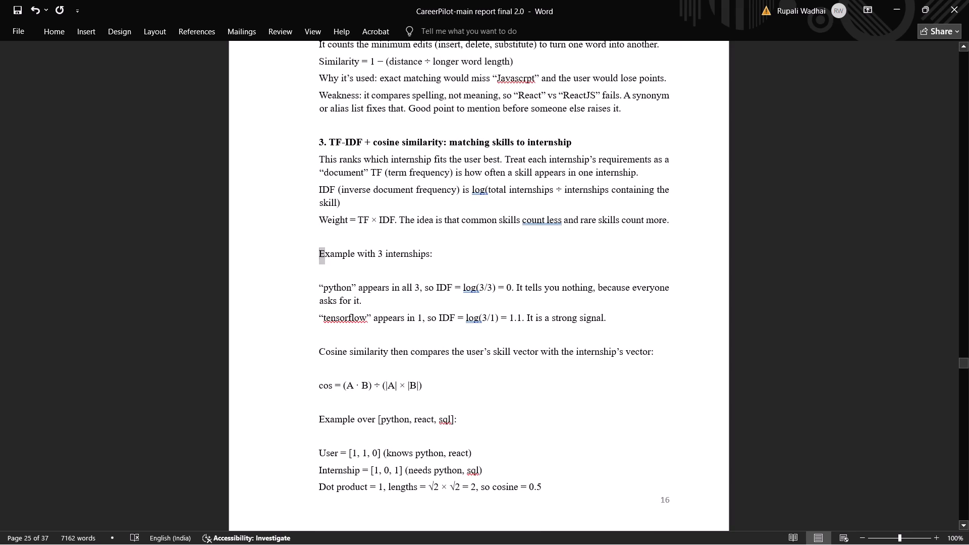
{"action": "left_click_drag", "start_coordinate": [331, 267], "coordinate": [605, 319]}
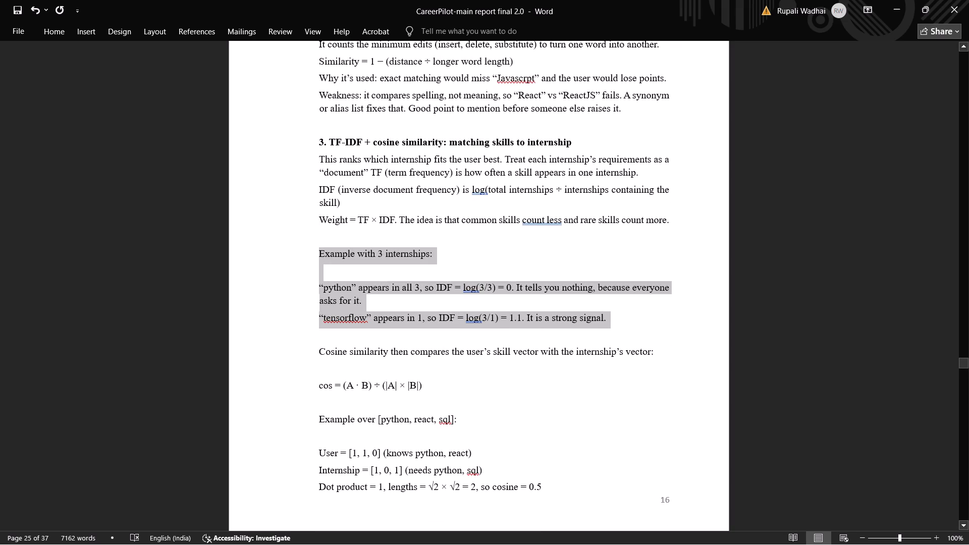
{"action": "left_click_drag", "start_coordinate": [605, 319], "coordinate": [635, 327]}
{"action": "key", "text": "BackSpace"}
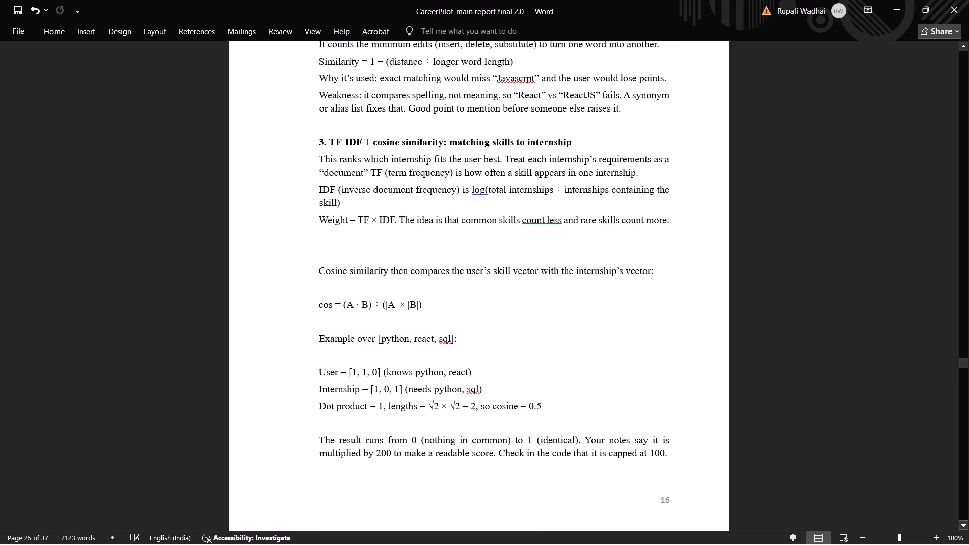
{"action": "key", "text": "BackSpace"}
{"action": "key", "text": "BackSpace"}
{"action": "key", "text": "BackSpace"}
{"action": "key", "text": "BackSpace"}
{"action": "key", "text": "BackSpace"}
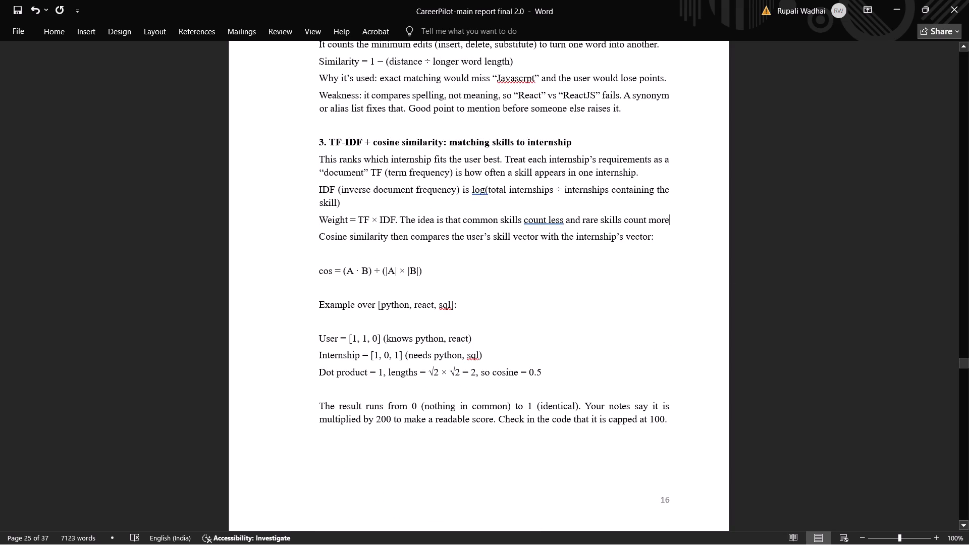
Remove the blank line between the cosine similarity sentence and the cos formula.
{"action": "left_click", "coordinate": [326, 261]}
{"action": "key", "text": "BackSpace"}
{"action": "key", "text": "BackSpace"}
{"action": "key", "text": "BackSpace"}
Delete the “Example over [python, react, sql]” block and its surrounding blank lines, keeping the cos formula's closing characters intact.
{"action": "left_click", "coordinate": [336, 268]}
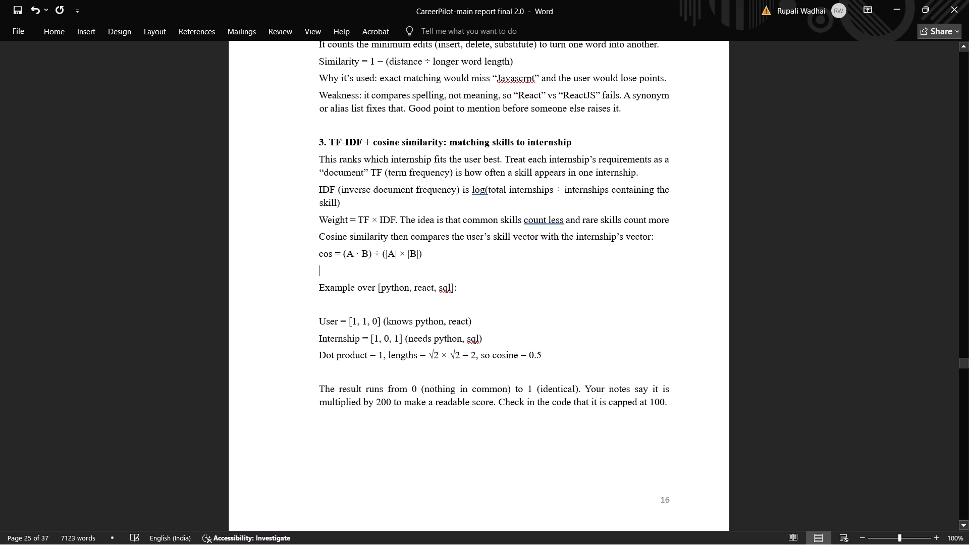
{"action": "left_click_drag", "start_coordinate": [301, 277], "coordinate": [563, 350]}
{"action": "key", "text": "BackSpace"}
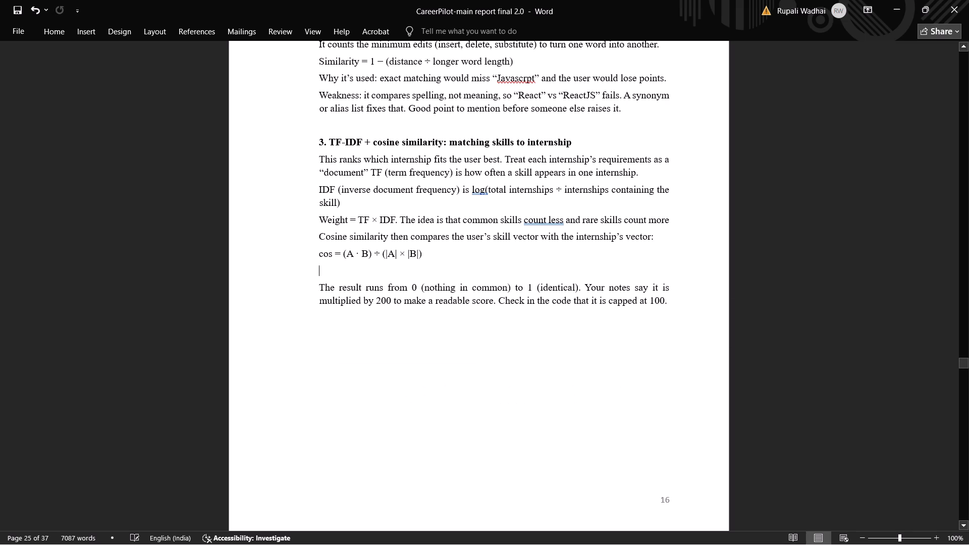
{"action": "key", "text": "BackSpace"}
{"action": "key", "text": "BackSpace"}
{"action": "key", "text": "BackSpace"}
{"action": "key", "text": "BackSpace"}
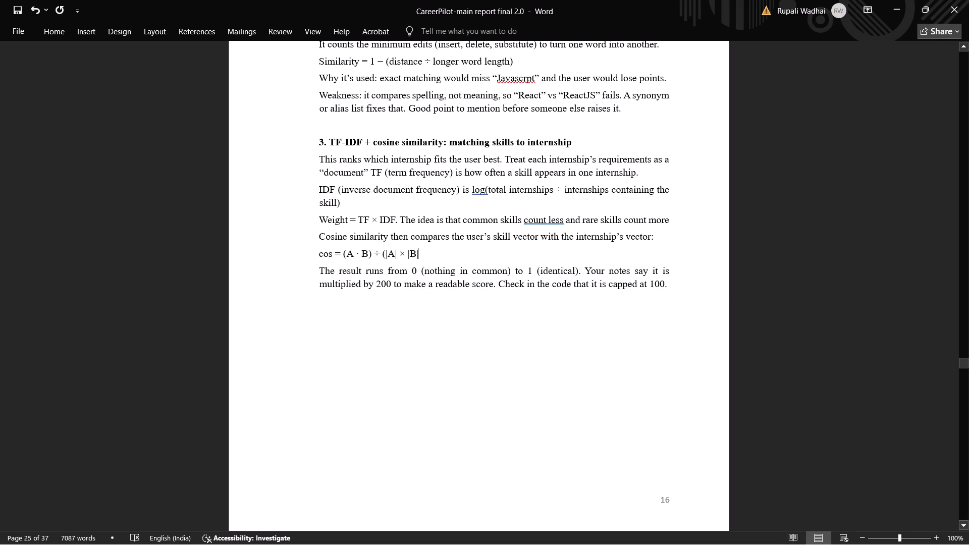
{"action": "key", "text": "ctrl+z"}
Examine the layout of the pages after section 6.4, including the flowchart and section 6.5, in a 40% multi-page overview.
{"action": "scroll", "coordinate": [366, 251], "scroll_direction": "down", "scroll_amount": 11}
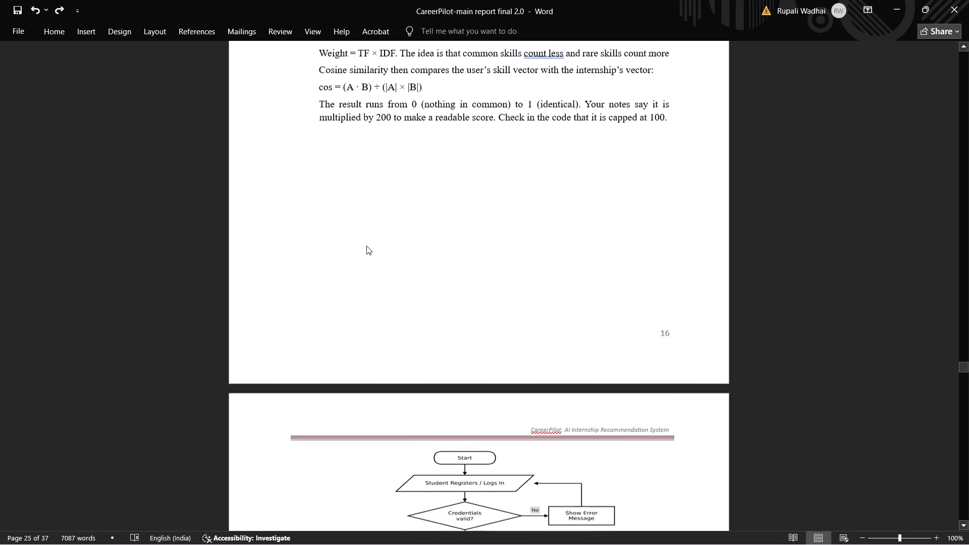
{"action": "scroll", "coordinate": [366, 235], "scroll_direction": "down", "scroll_amount": 13}
{"action": "scroll", "coordinate": [366, 228], "scroll_direction": "up", "scroll_amount": 1}
{"action": "scroll", "coordinate": [366, 227], "scroll_direction": "down", "scroll_amount": 1}
{"action": "scroll", "coordinate": [366, 227], "scroll_direction": "up", "scroll_amount": 1}
{"action": "scroll", "coordinate": [366, 227], "scroll_direction": "down", "scroll_amount": 8}
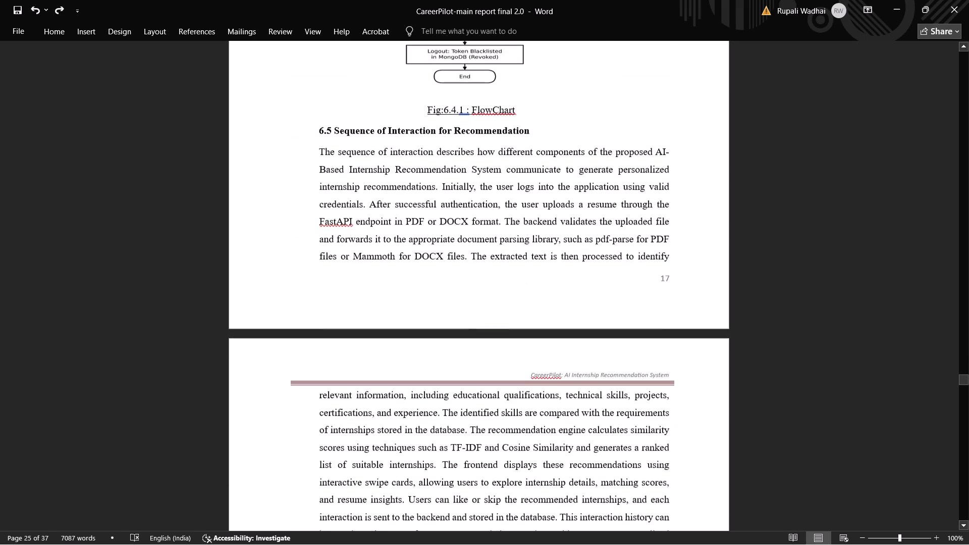
{"action": "scroll", "coordinate": [366, 227], "scroll_direction": "down", "scroll_amount": 2}
{"action": "scroll", "coordinate": [366, 227], "scroll_direction": "down", "scroll_amount": 7, "text": "ctrl"}
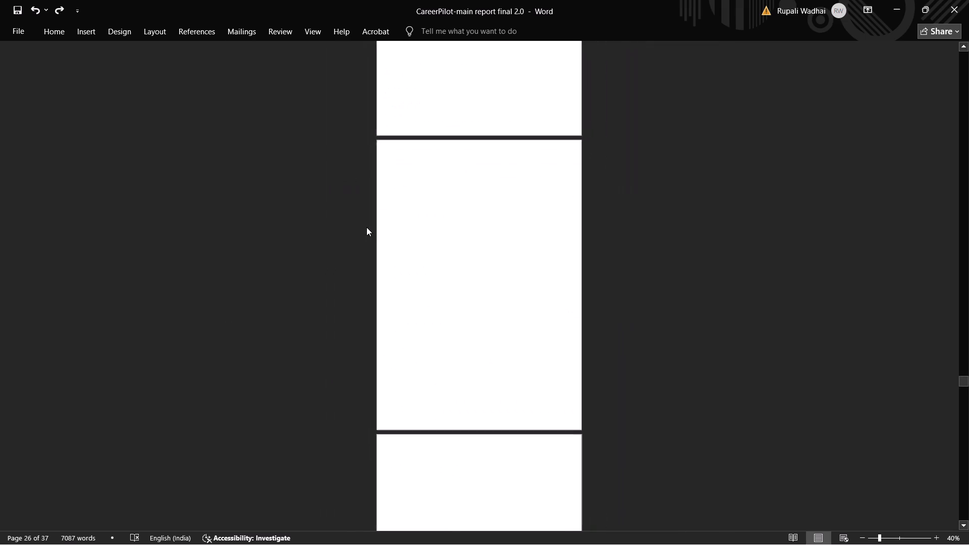
{"action": "scroll", "coordinate": [424, 289], "scroll_direction": "up", "scroll_amount": 15}
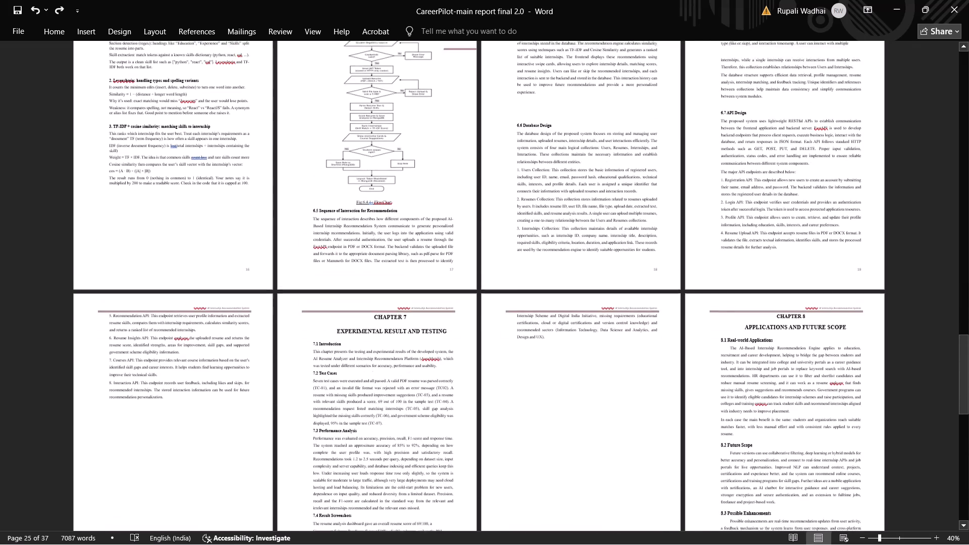
Examine the report's page layout from the abstract and table of contents through Chapter 6 in the multi-page overview.
{"action": "scroll", "coordinate": [423, 255], "scroll_direction": "up", "scroll_amount": 20}
{"action": "scroll", "coordinate": [423, 255], "scroll_direction": "up", "scroll_amount": 20}
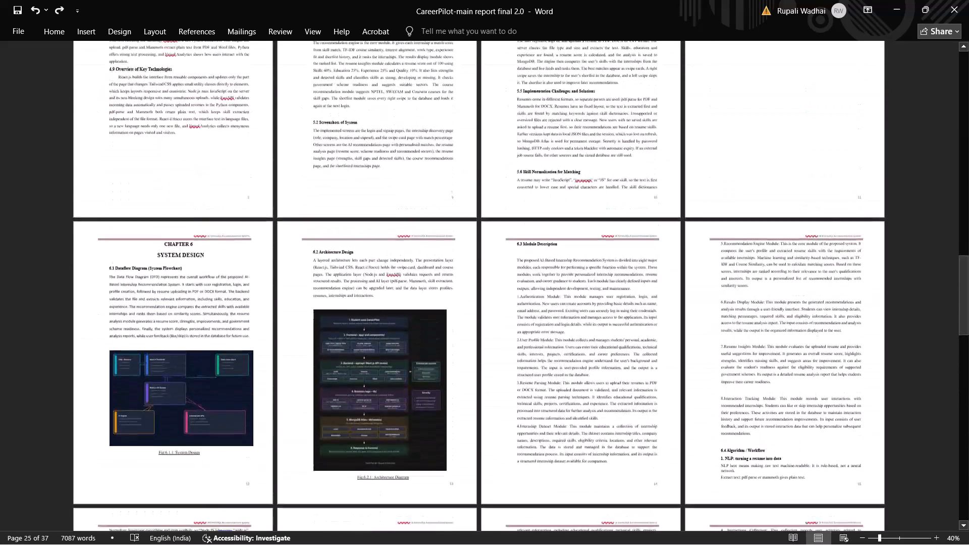
{"action": "scroll", "coordinate": [401, 252], "scroll_direction": "up", "scroll_amount": 20}
{"action": "scroll", "coordinate": [401, 252], "scroll_direction": "up", "scroll_amount": 19}
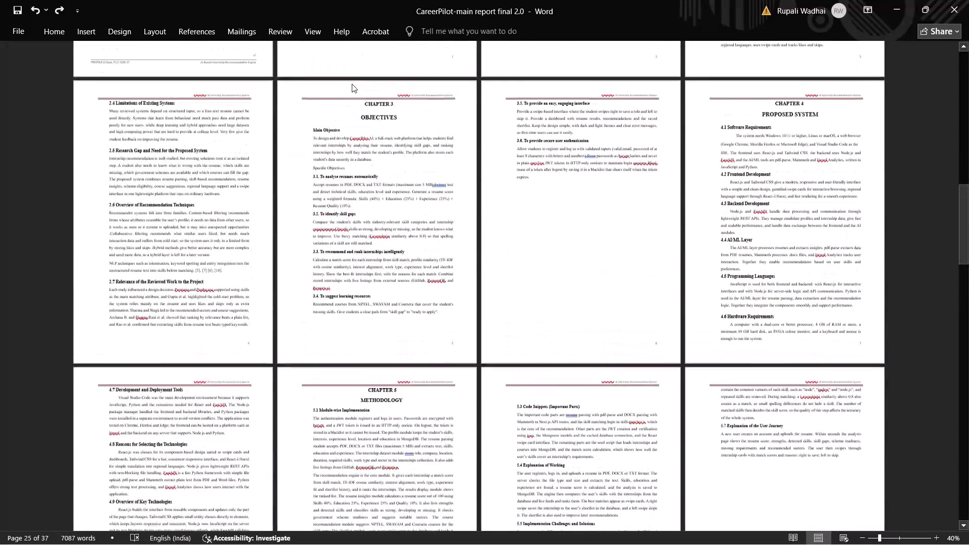
{"action": "scroll", "coordinate": [352, 84], "scroll_direction": "up", "scroll_amount": 4}
{"action": "scroll", "coordinate": [426, 344], "scroll_direction": "up", "scroll_amount": 9}
{"action": "scroll", "coordinate": [425, 281], "scroll_direction": "down", "scroll_amount": 1}
{"action": "scroll", "coordinate": [425, 280], "scroll_direction": "up", "scroll_amount": 15}
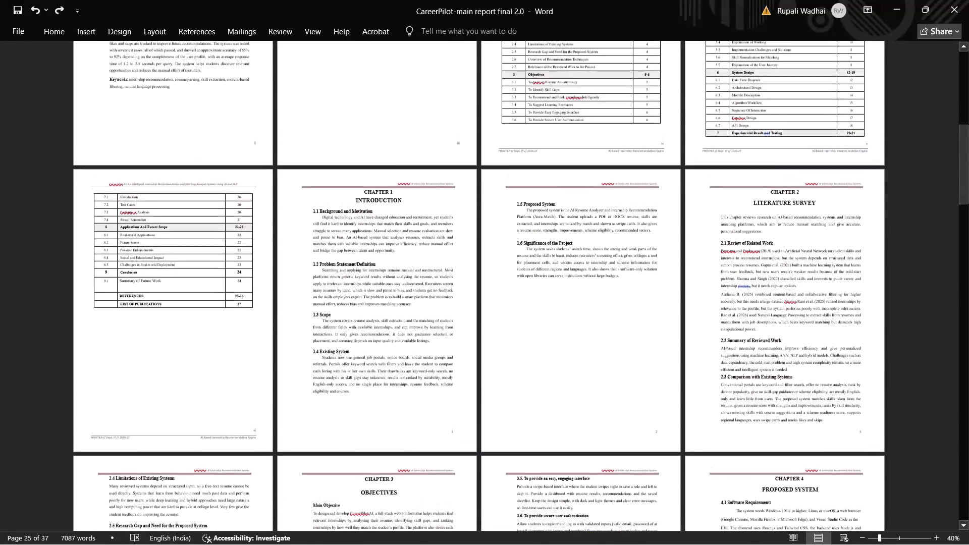
{"action": "scroll", "coordinate": [415, 232], "scroll_direction": "up", "scroll_amount": 14}
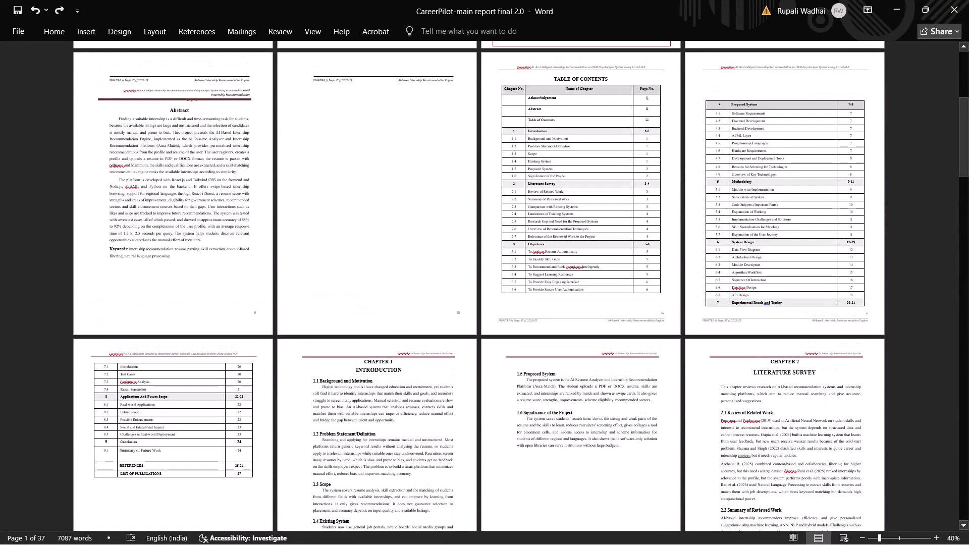
{"action": "scroll", "coordinate": [413, 202], "scroll_direction": "down", "scroll_amount": 14}
{"action": "scroll", "coordinate": [412, 183], "scroll_direction": "down", "scroll_amount": 8}
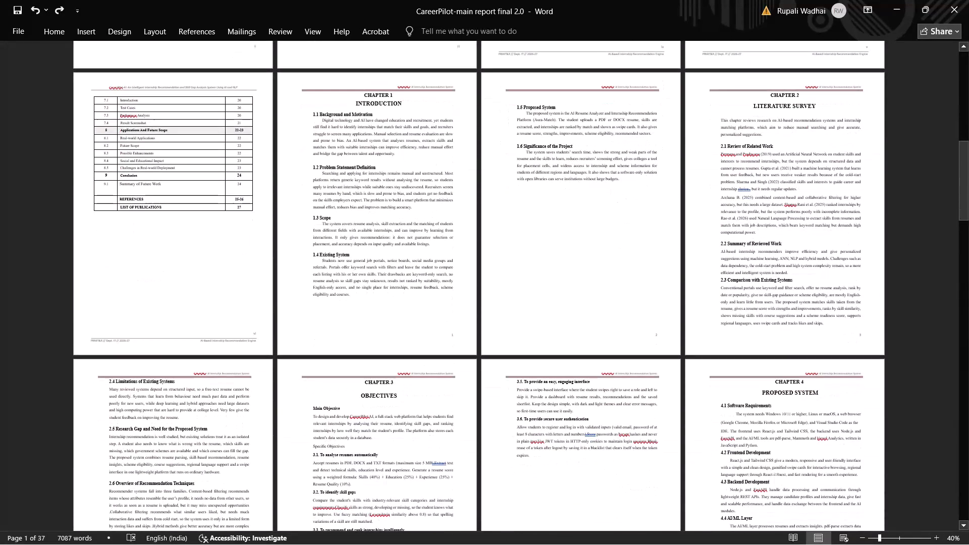
{"action": "scroll", "coordinate": [563, 209], "scroll_direction": "down", "scroll_amount": 15}
{"action": "scroll", "coordinate": [513, 219], "scroll_direction": "down", "scroll_amount": 7}
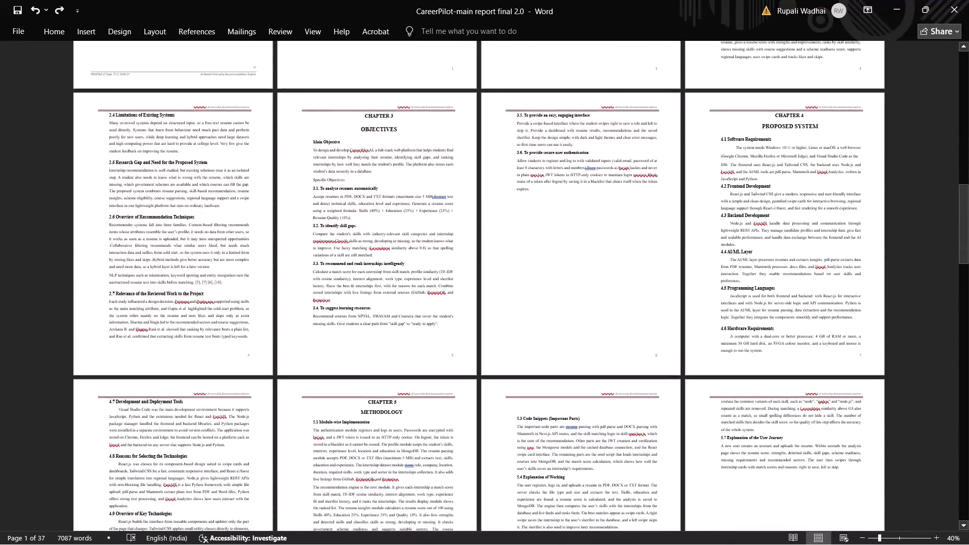
{"action": "scroll", "coordinate": [543, 155], "scroll_direction": "down", "scroll_amount": 11}
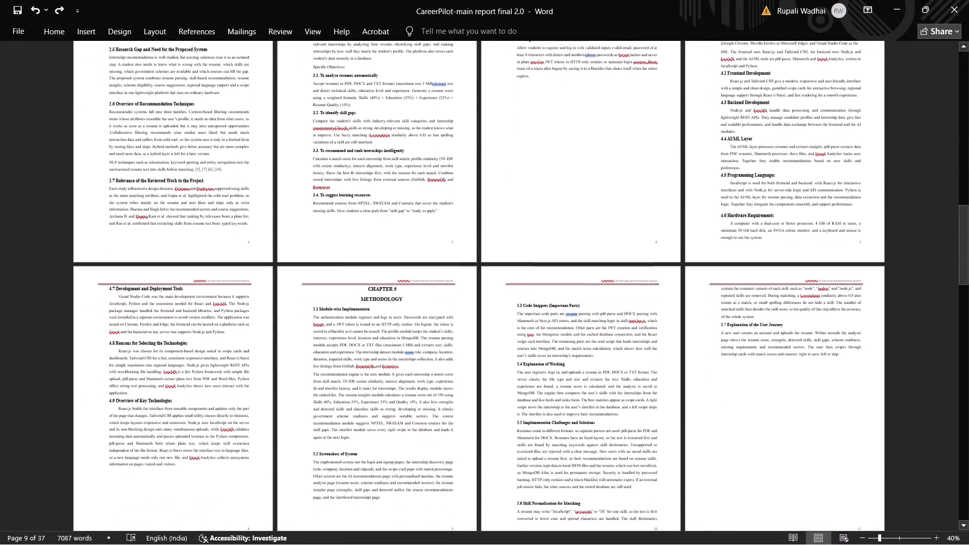
{"action": "scroll", "coordinate": [541, 154], "scroll_direction": "down", "scroll_amount": 13}
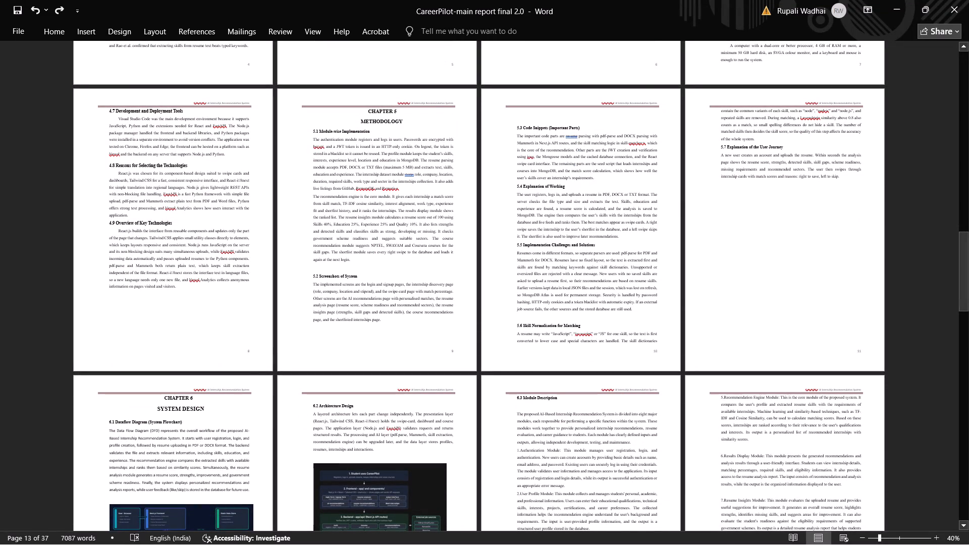
Remove the blank lines above the “5.3 Code Snippets (Important Parts)” heading so it starts at the top of its page.
{"action": "left_click", "coordinate": [524, 114]}
{"action": "left_click", "coordinate": [509, 121]}
{"action": "key", "text": "BackSpace"}
{"action": "key", "text": "BackSpace"}
{"action": "key", "text": "BackSpace"}
{"action": "key", "text": "BackSpace"}
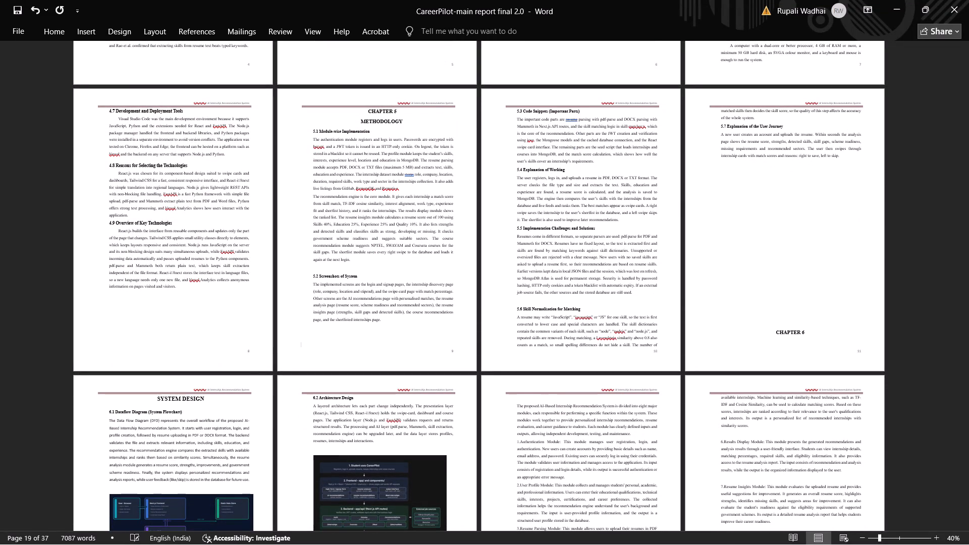
Insert two blank lines before the “CHAPTER 6” title to push it onto the same page as “SYSTEM DESIGN”.
{"action": "left_click", "coordinate": [795, 322]}
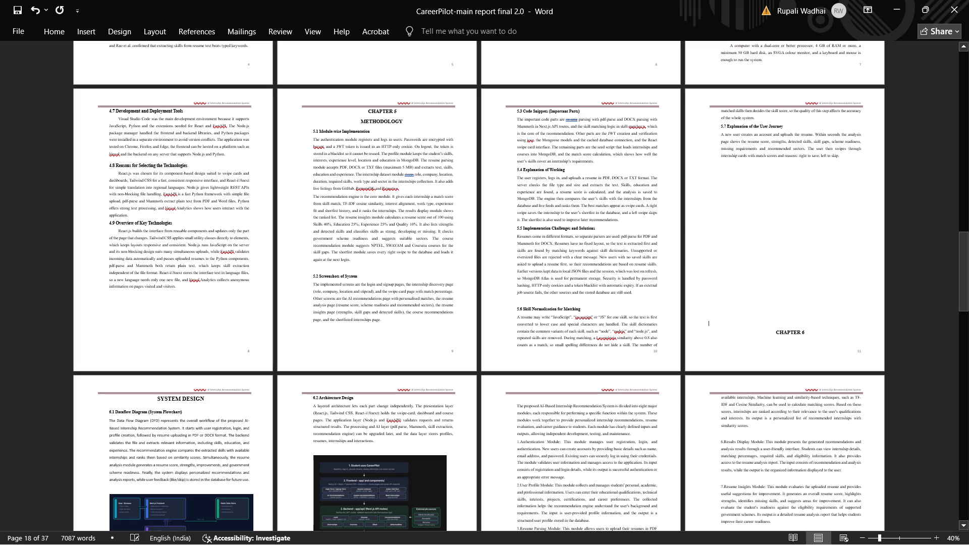
{"action": "key", "text": "Return"}
{"action": "key", "text": "Return"}
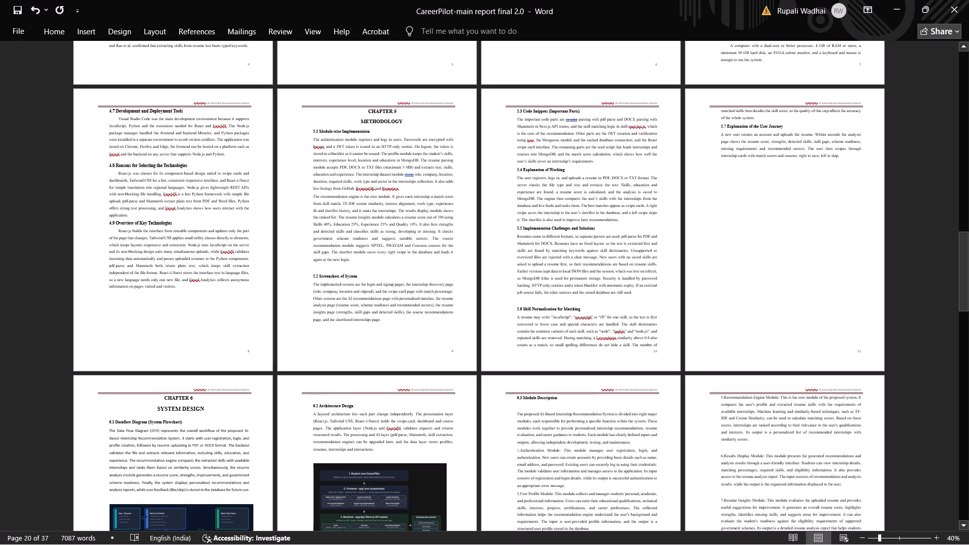
Remove the blank line above the “6.2 Architecture Design” heading at the top of its page.
{"action": "scroll", "coordinate": [483, 293], "scroll_direction": "down", "scroll_amount": 4}
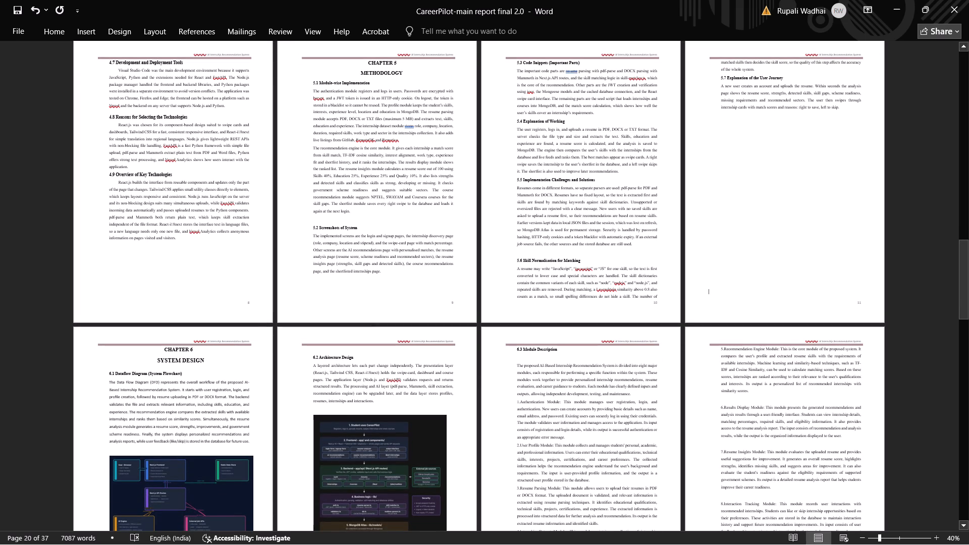
{"action": "left_click", "coordinate": [292, 353]}
{"action": "left_click", "coordinate": [298, 353]}
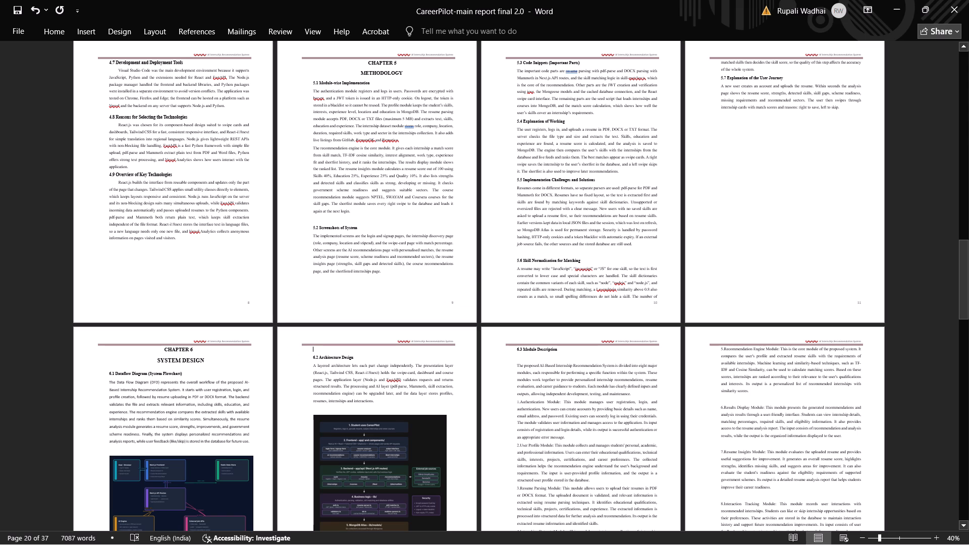
{"action": "left_click", "coordinate": [313, 350]}
{"action": "key", "text": "BackSpace"}
Insert a blank line before the “6.3 Module Description” heading to move it to the top of the following page.
{"action": "scroll", "coordinate": [548, 296], "scroll_direction": "down", "scroll_amount": 4}
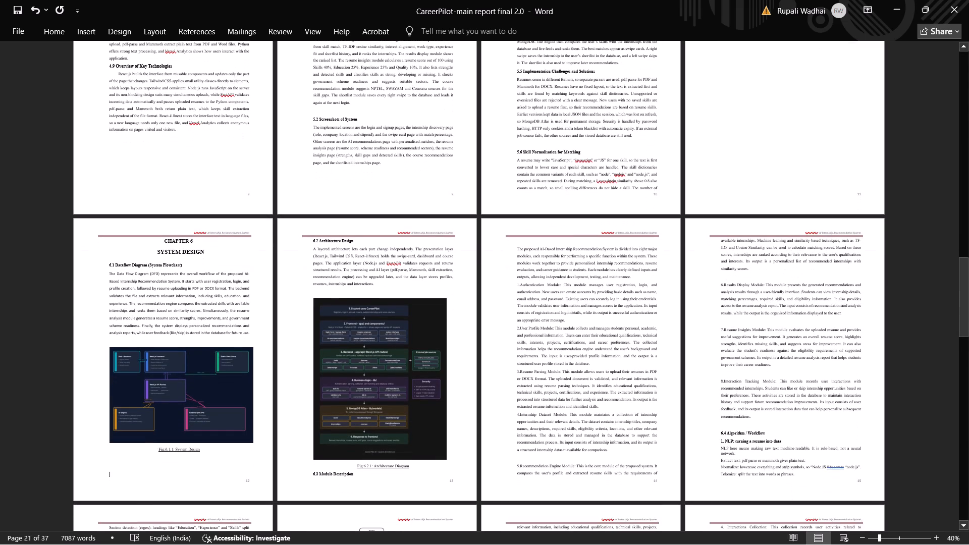
{"action": "left_click", "coordinate": [295, 468]}
{"action": "left_click", "coordinate": [312, 471]}
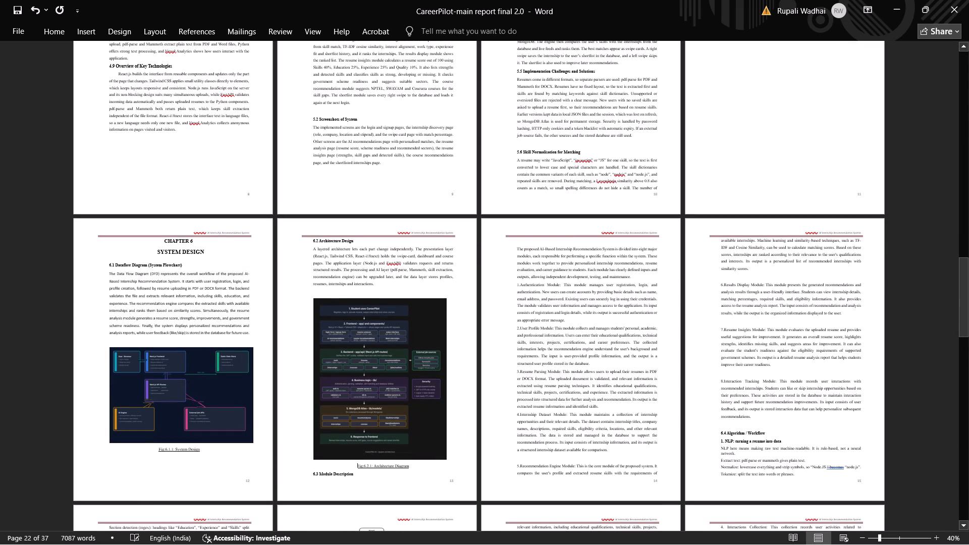
{"action": "left_click", "coordinate": [311, 475]}
{"action": "key", "text": "Return"}
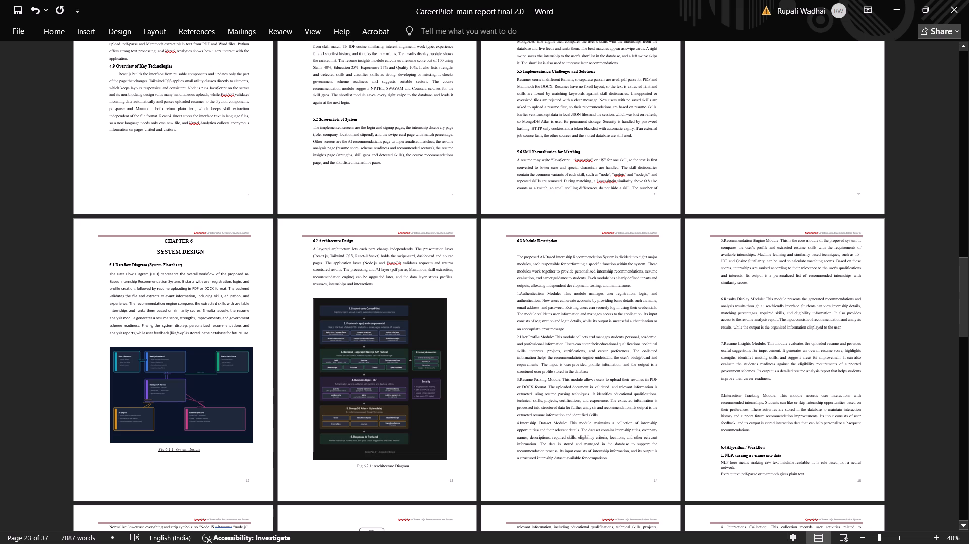
Examine the page layout from section 6.3 through the section 6.4 algorithm text, the flowchart and section 6.7.
{"action": "scroll", "coordinate": [570, 291], "scroll_direction": "down", "scroll_amount": 3}
{"action": "scroll", "coordinate": [658, 280], "scroll_direction": "down", "scroll_amount": 3}
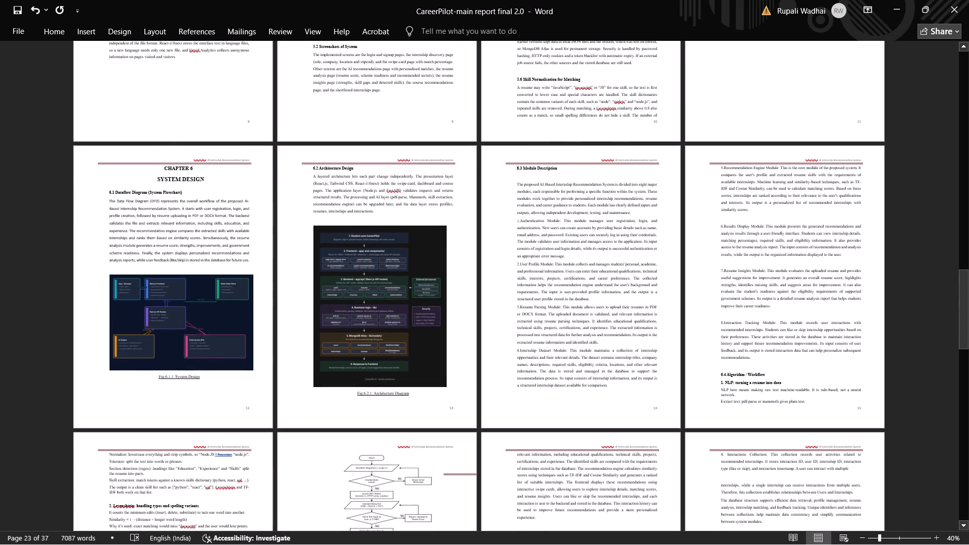
{"action": "scroll", "coordinate": [710, 372], "scroll_direction": "down", "scroll_amount": 8}
{"action": "scroll", "coordinate": [297, 346], "scroll_direction": "down", "scroll_amount": 9}
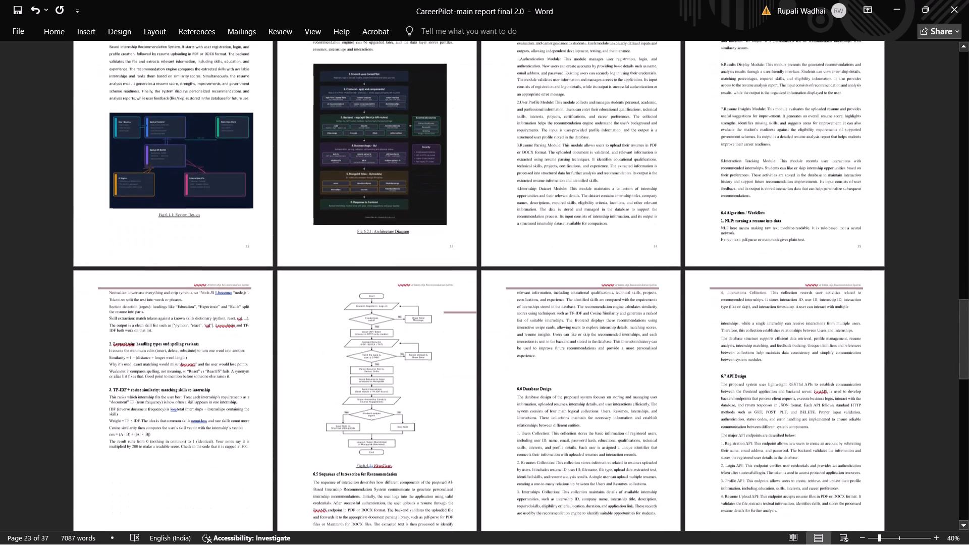
Examine the page layout from section 6.7 through Chapters 7, 8 and 9, the references and the list of publications.
{"action": "scroll", "coordinate": [289, 340], "scroll_direction": "down", "scroll_amount": 1}
{"action": "scroll", "coordinate": [247, 313], "scroll_direction": "down", "scroll_amount": 6}
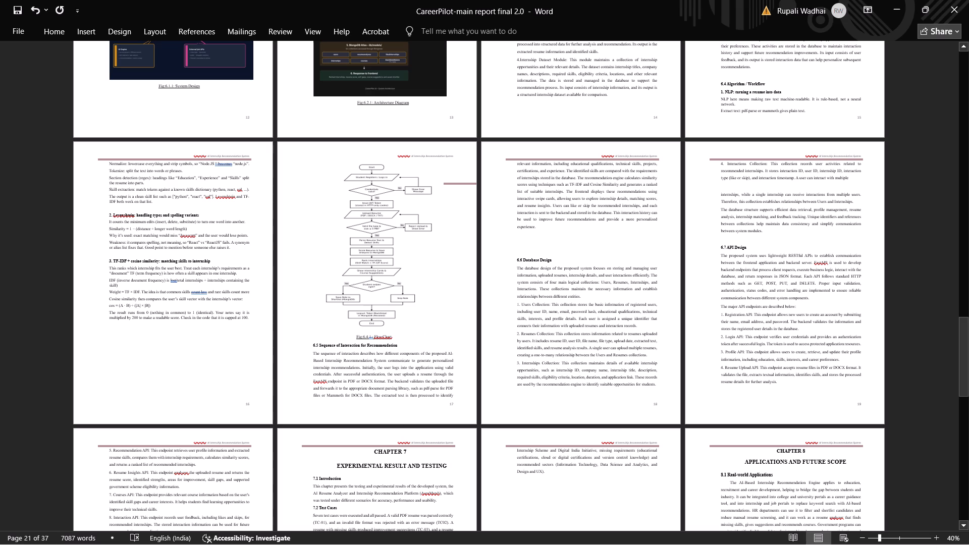
{"action": "scroll", "coordinate": [558, 384], "scroll_direction": "down", "scroll_amount": 4}
{"action": "scroll", "coordinate": [288, 323], "scroll_direction": "down", "scroll_amount": 4}
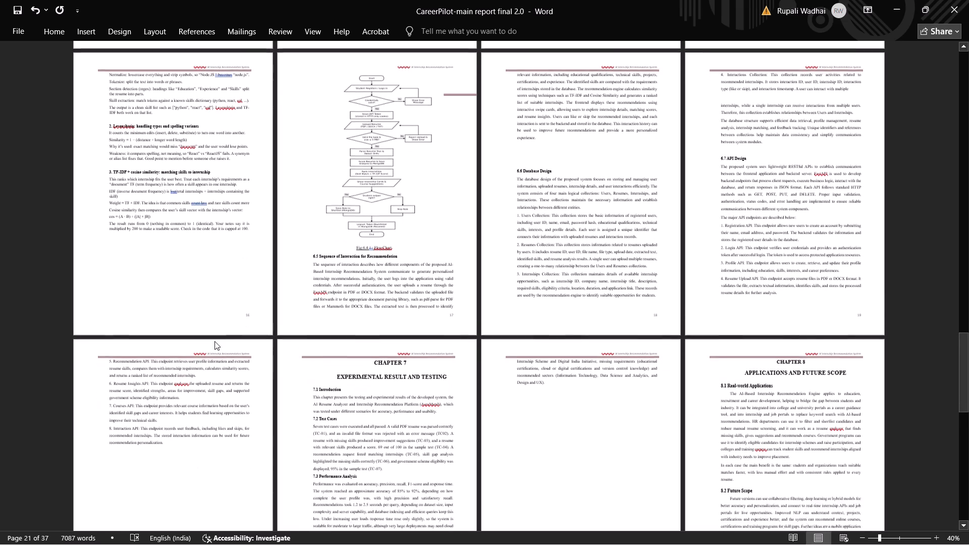
{"action": "scroll", "coordinate": [216, 339], "scroll_direction": "down", "scroll_amount": 4}
{"action": "scroll", "coordinate": [419, 306], "scroll_direction": "down", "scroll_amount": 5}
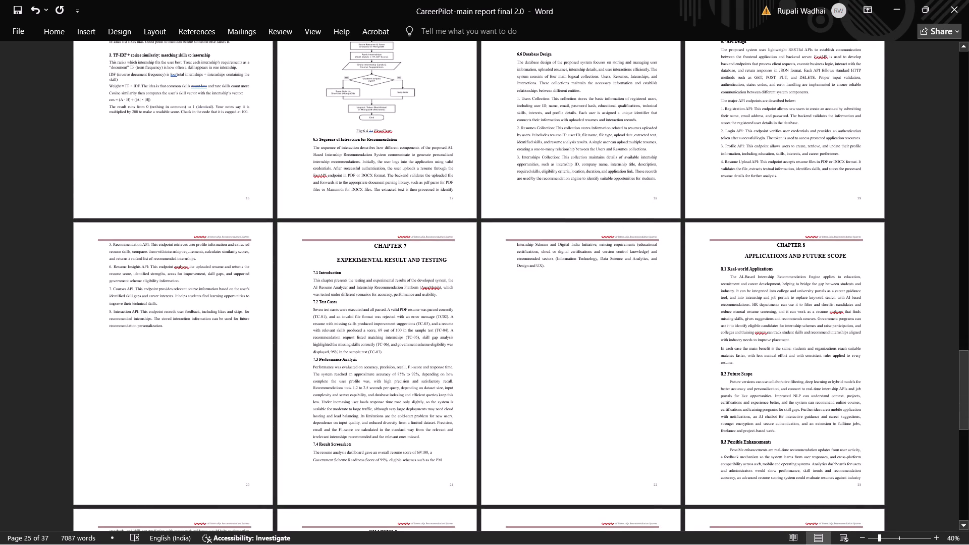
{"action": "scroll", "coordinate": [788, 316], "scroll_direction": "down", "scroll_amount": 20}
{"action": "scroll", "coordinate": [163, 293], "scroll_direction": "down", "scroll_amount": 4}
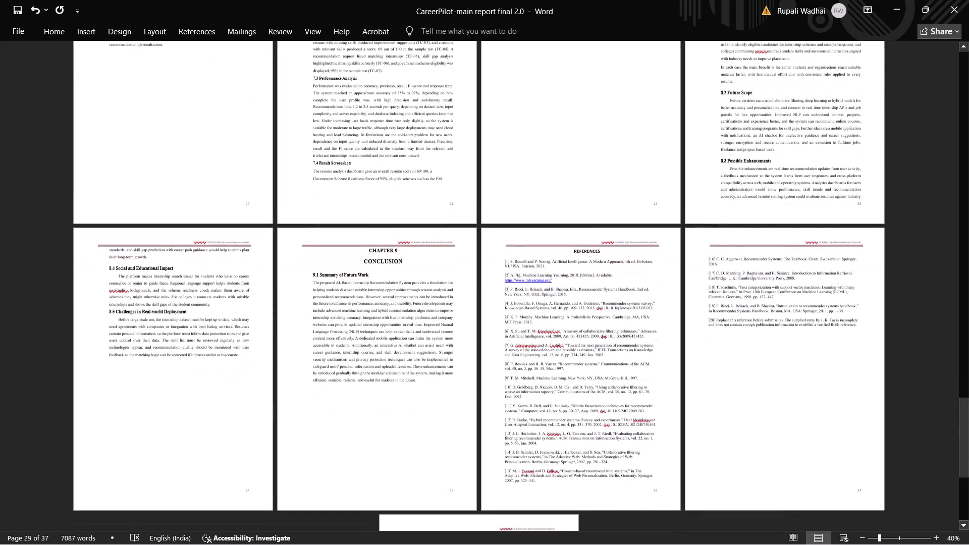
{"action": "scroll", "coordinate": [800, 428], "scroll_direction": "down", "scroll_amount": 6}
{"action": "scroll", "coordinate": [767, 360], "scroll_direction": "down", "scroll_amount": 7}
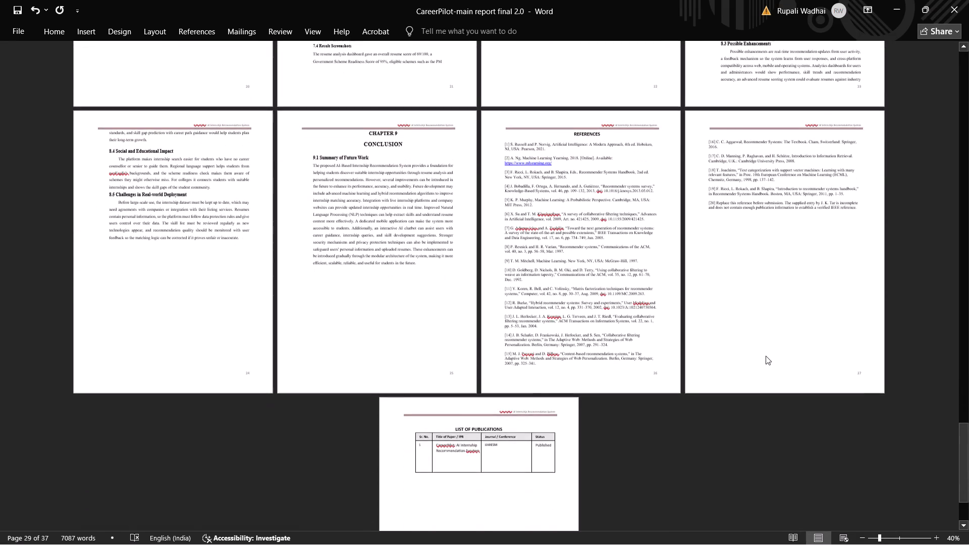
{"action": "scroll", "coordinate": [762, 351], "scroll_direction": "down", "scroll_amount": 5}
Save the report document.
{"action": "key", "text": "ctrl+s"}
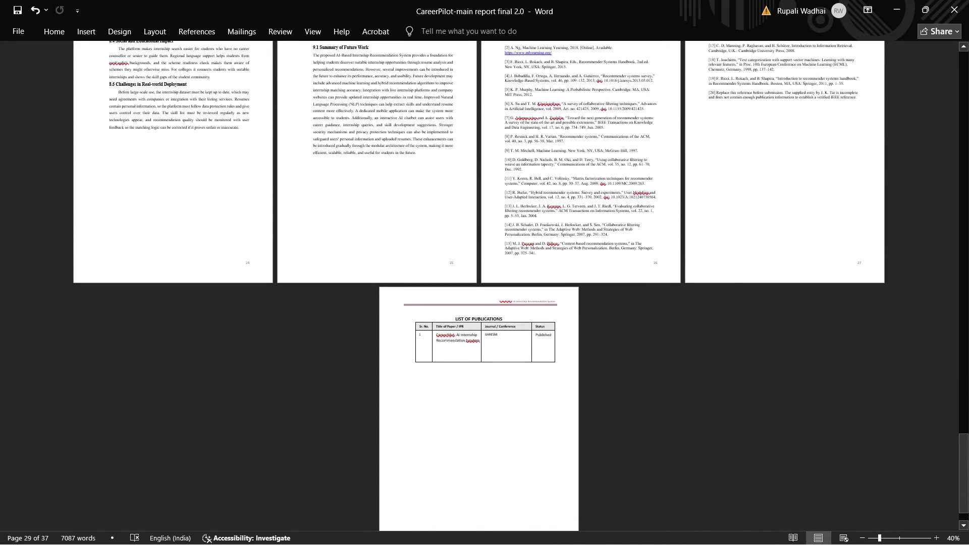
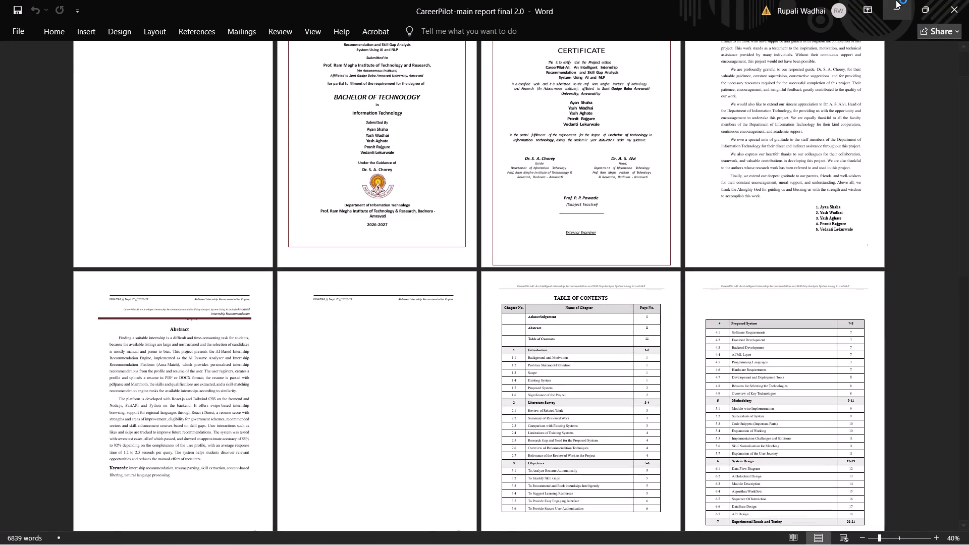
Review the multi-page layout of the report from the front matter and table of contents through Chapter 6, System Design.
{"action": "left_click_drag", "start_coordinate": [968, 99], "coordinate": [968, 291]}
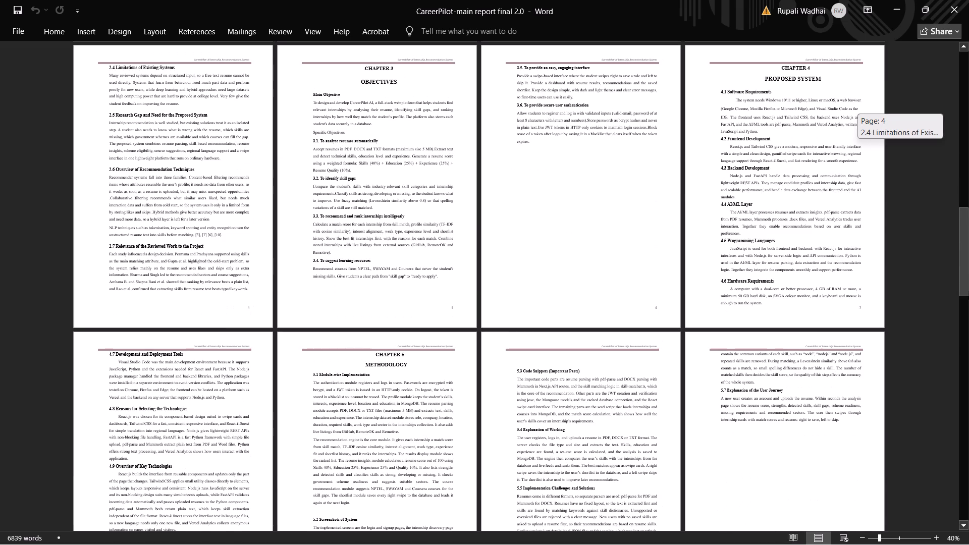
{"action": "left_click_drag", "start_coordinate": [968, 291], "coordinate": [968, 296]}
{"action": "left_click_drag", "start_coordinate": [961, 251], "coordinate": [961, 262]}
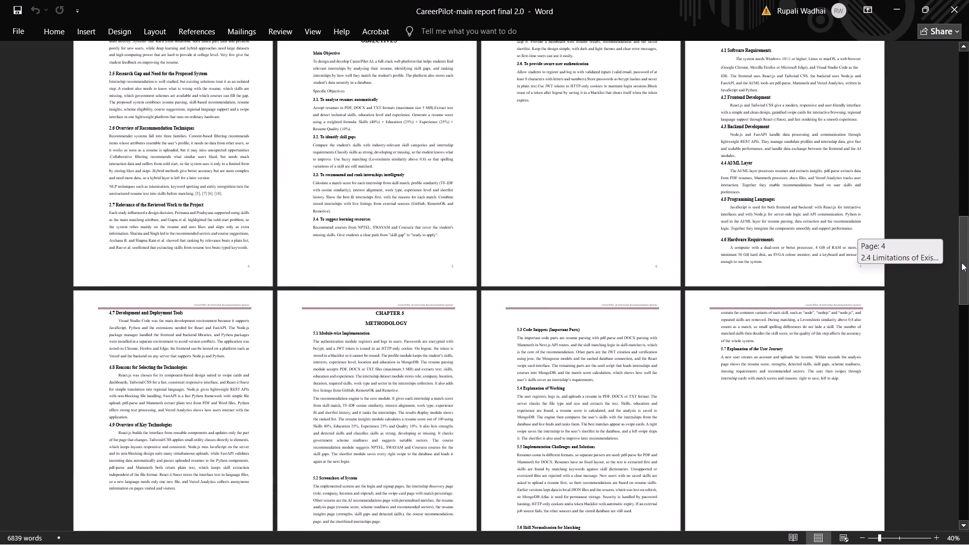
{"action": "left_click_drag", "start_coordinate": [961, 262], "coordinate": [959, 345]}
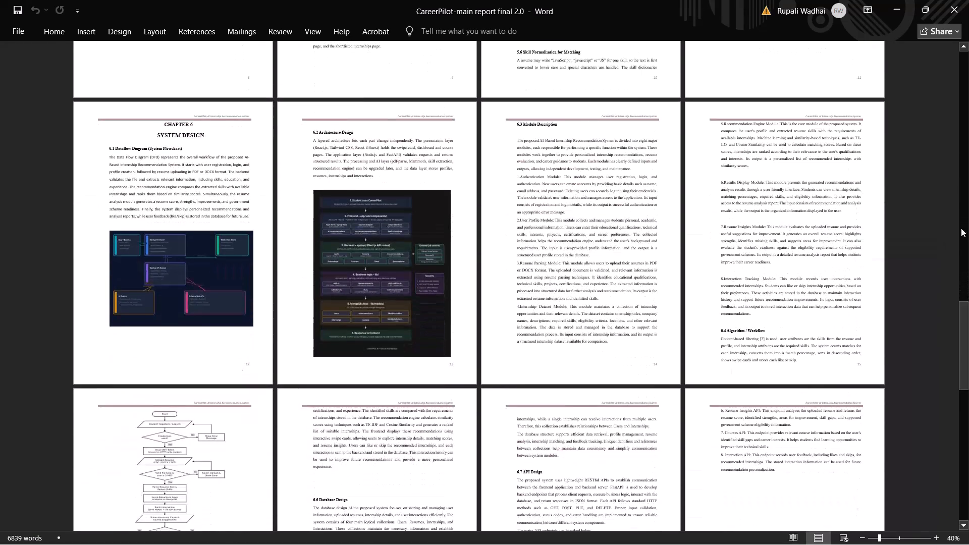
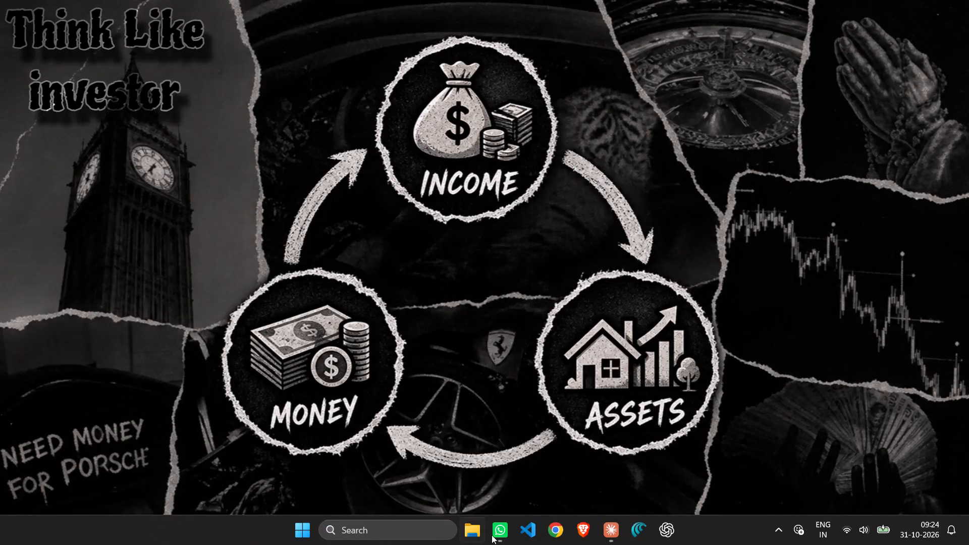
Switch to File Explorer and open the Downloads folder.
{"action": "left_click", "coordinate": [471, 537]}
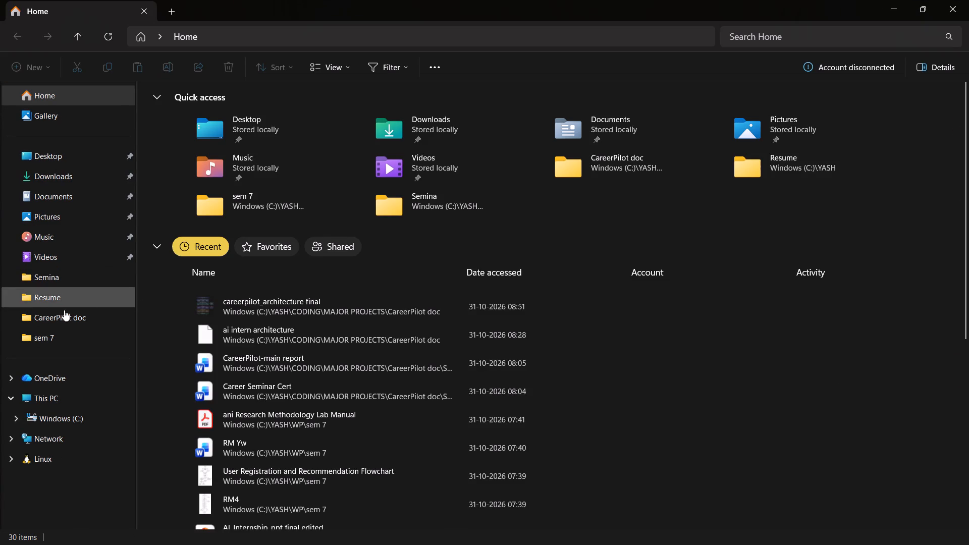
{"action": "left_click", "coordinate": [77, 170]}
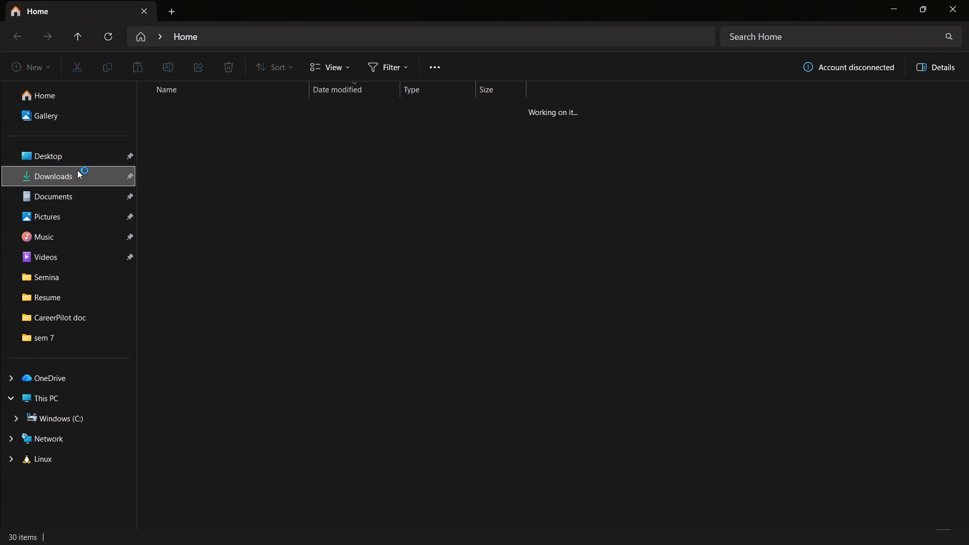
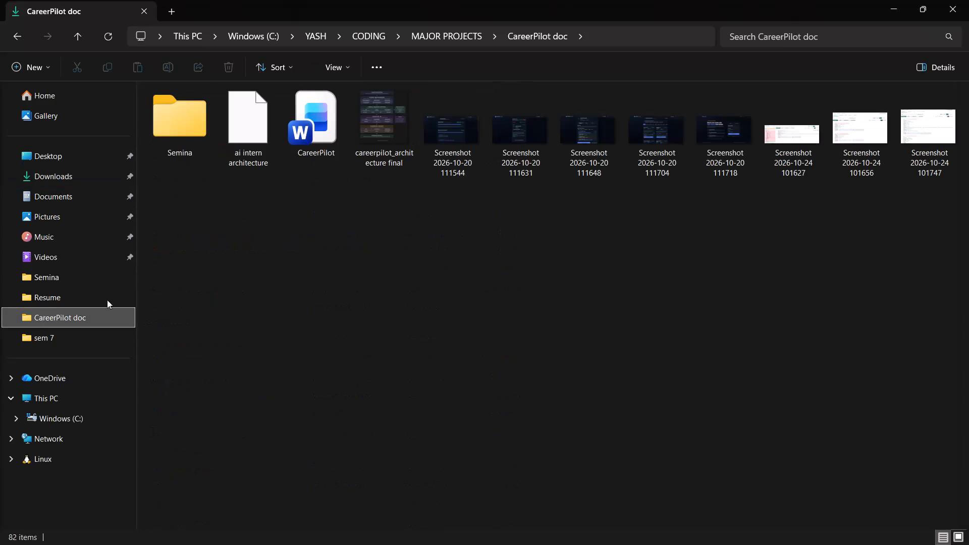
In the Semina folder inside CareerPilot doc, select the “CareerPilot-main report final” PDF together with the “CareerPilot_final_ppt” presentation.
{"action": "double_click", "coordinate": [188, 141]}
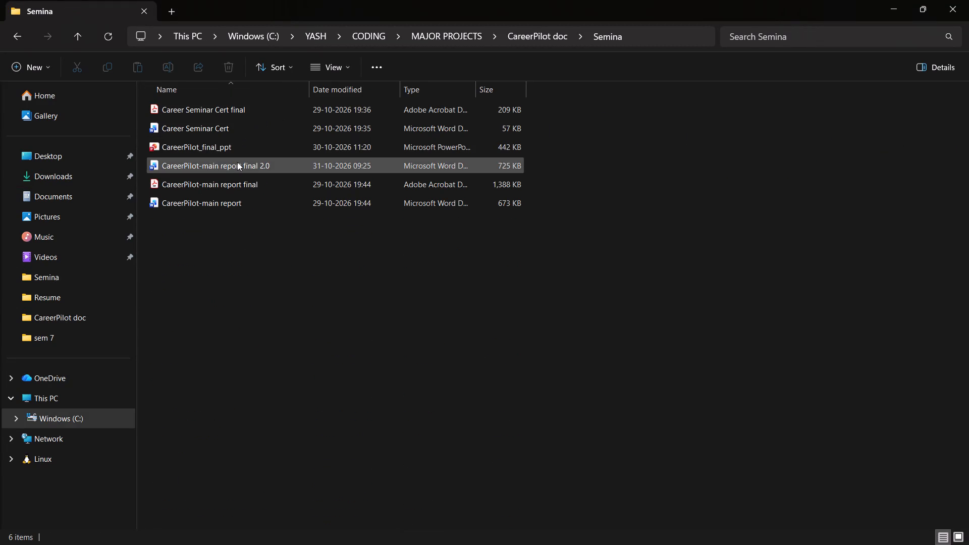
{"action": "left_click", "coordinate": [246, 186], "text": "ctrl"}
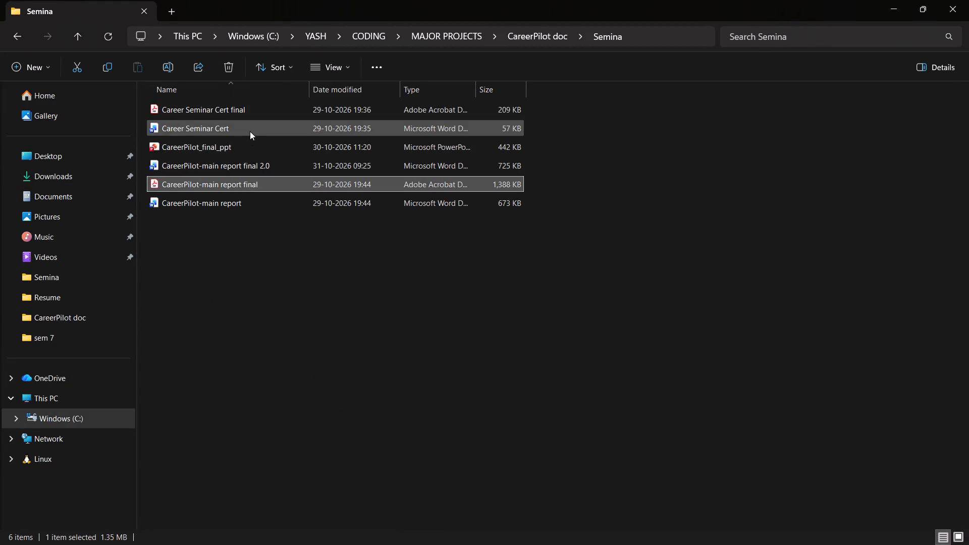
{"action": "left_click", "coordinate": [222, 145], "text": "ctrl"}
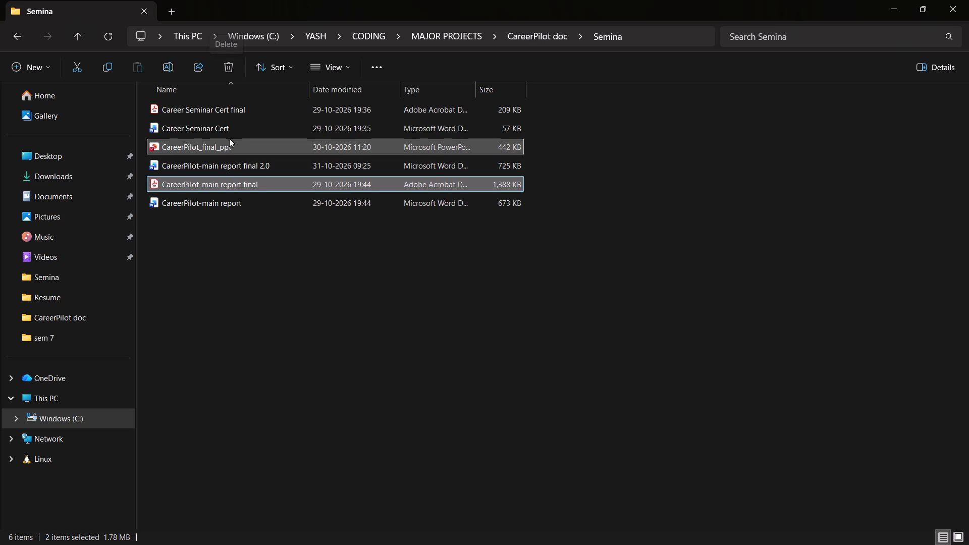
Delete the “CareerPilot-main report final” PDF and the “CareerPilot-main report” Word file from the Semina folder.
{"action": "left_click", "coordinate": [236, 185], "text": "ctrl"}
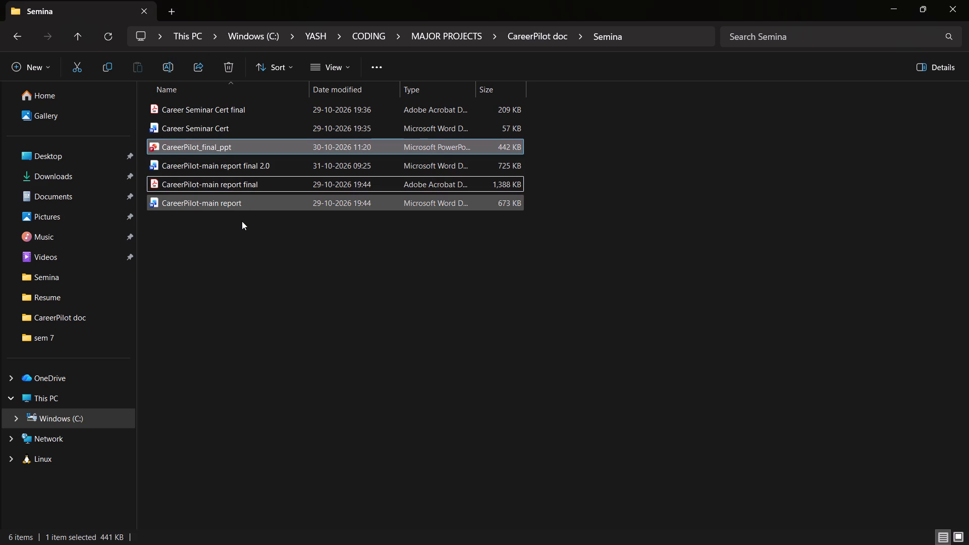
{"action": "left_click", "coordinate": [242, 221]}
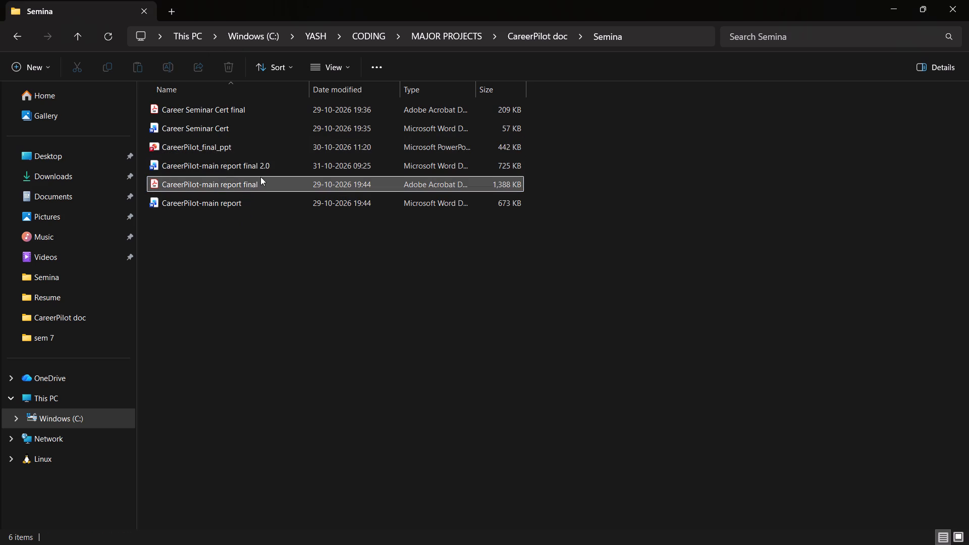
{"action": "left_click", "coordinate": [260, 177], "text": "ctrl"}
{"action": "left_click", "coordinate": [243, 201], "text": "ctrl"}
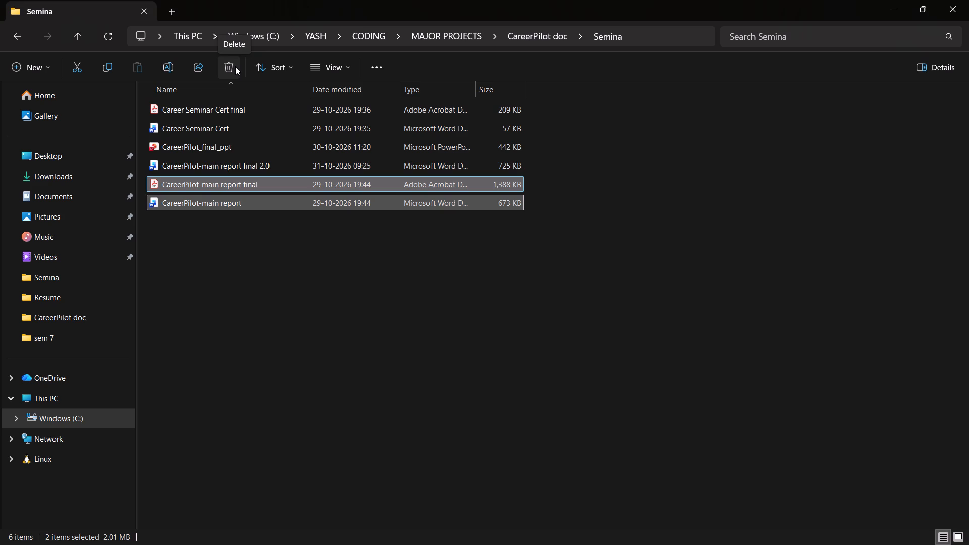
{"action": "left_click", "coordinate": [235, 66]}
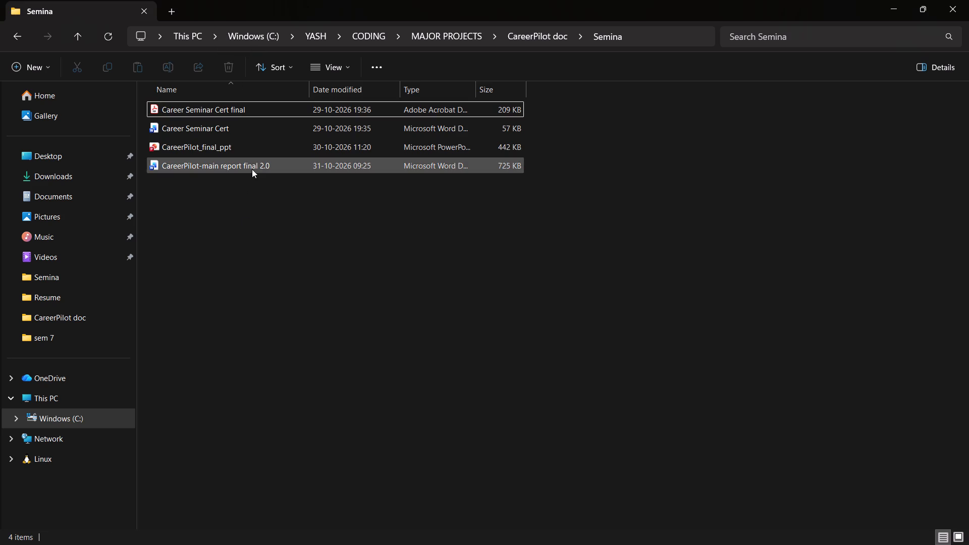
Open “CareerPilot-main report final 2.0” in Word and enable editing.
{"action": "double_click", "coordinate": [252, 169]}
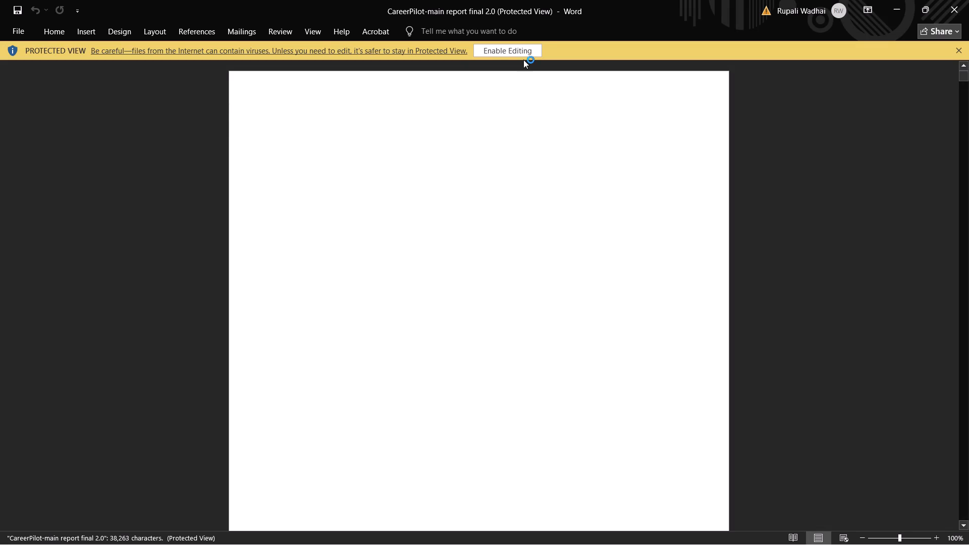
{"action": "left_click", "coordinate": [523, 51]}
Add the caption “Fig:6.1.1 : System Design” below the system design diagram that precedes section 6.2.
{"action": "scroll", "coordinate": [516, 217], "scroll_direction": "down", "scroll_amount": 1}
{"action": "scroll", "coordinate": [516, 217], "scroll_direction": "up", "scroll_amount": 1}
{"action": "scroll", "coordinate": [516, 217], "scroll_direction": "down", "scroll_amount": 11}
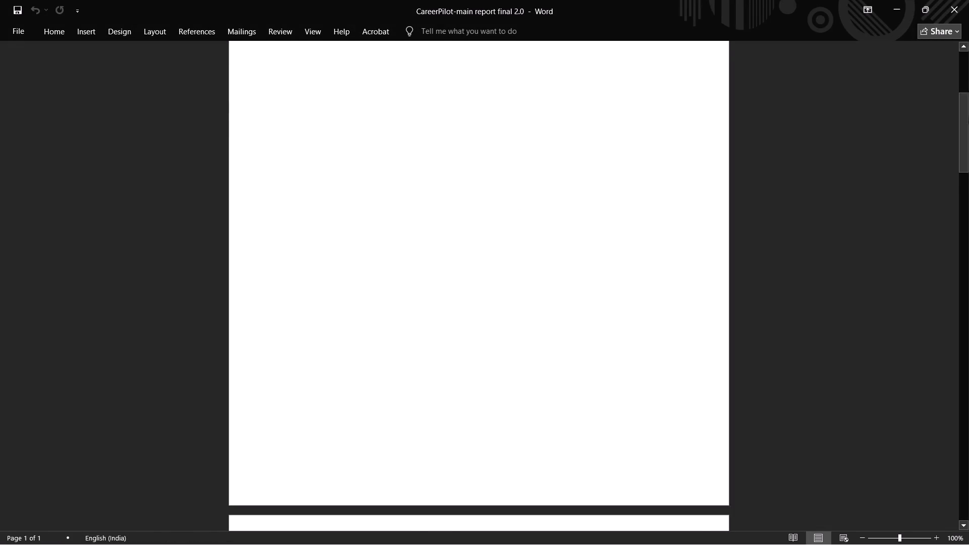
{"action": "left_click_drag", "start_coordinate": [959, 149], "coordinate": [968, 217]}
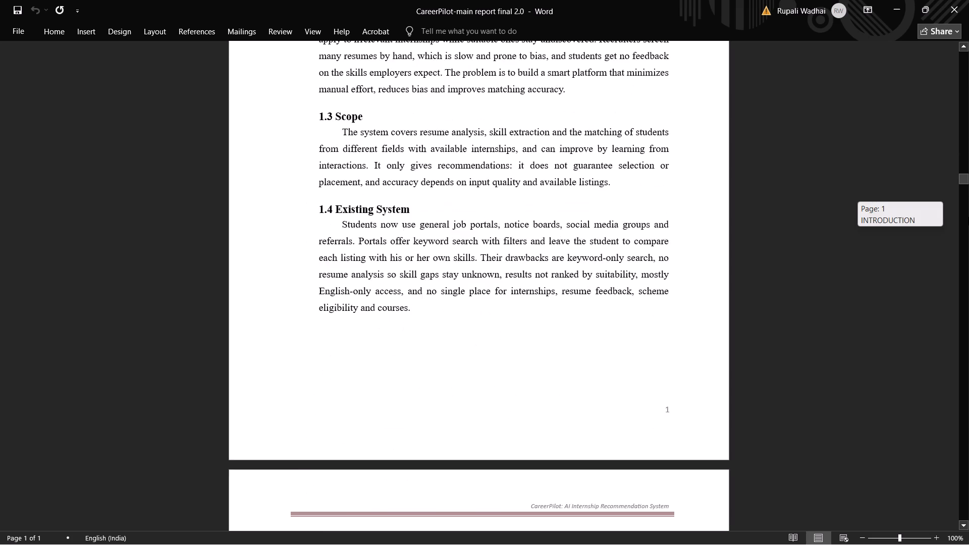
{"action": "left_click_drag", "start_coordinate": [968, 217], "coordinate": [963, 253]}
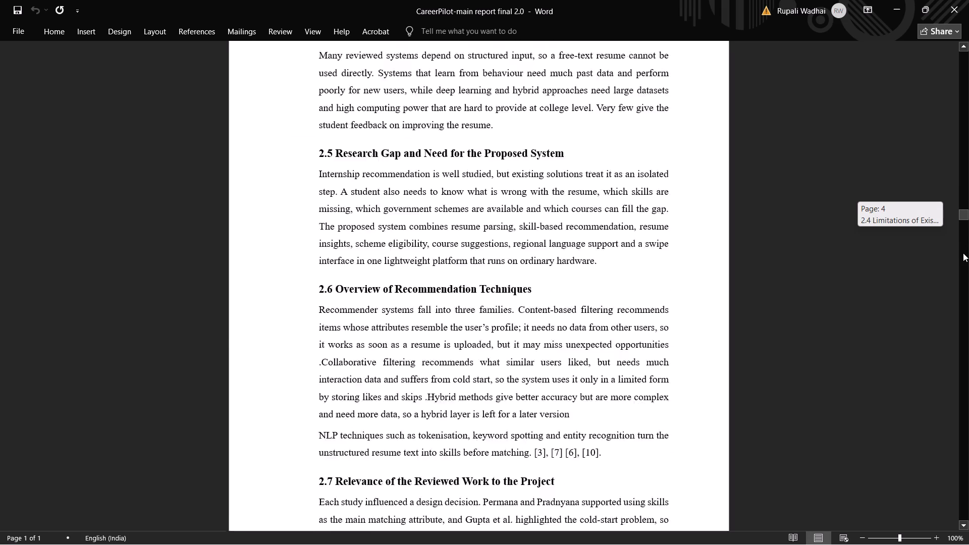
{"action": "left_click_drag", "start_coordinate": [963, 253], "coordinate": [963, 282]}
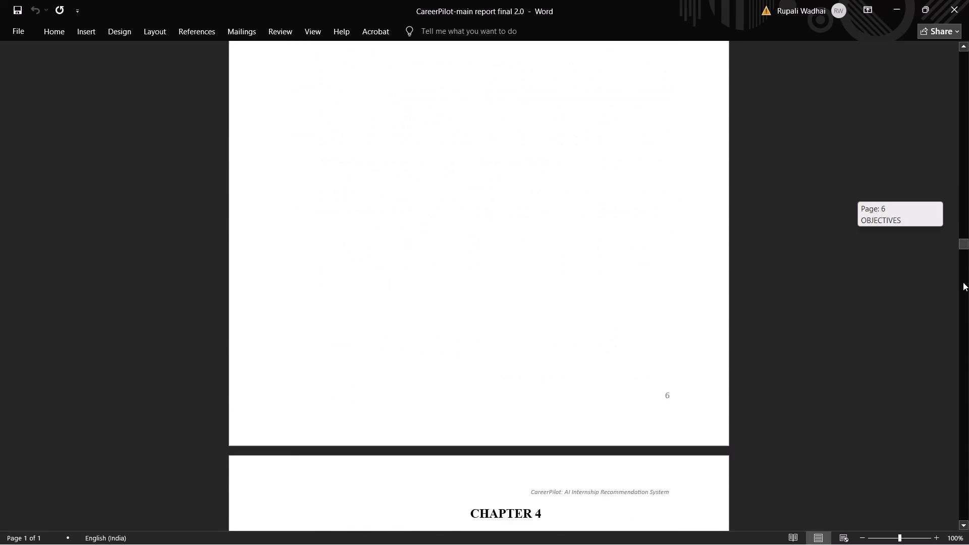
{"action": "left_click_drag", "start_coordinate": [963, 282], "coordinate": [964, 316]}
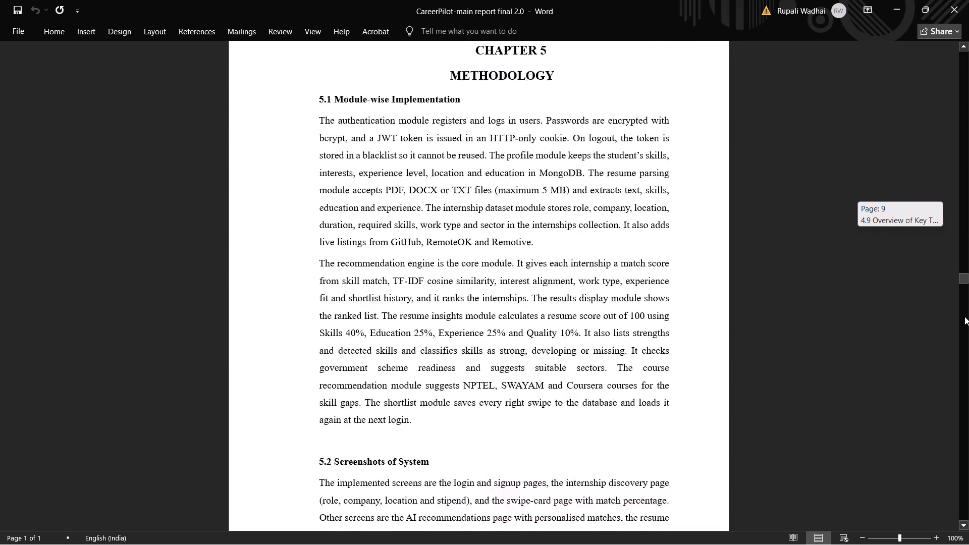
{"action": "left_click_drag", "start_coordinate": [964, 316], "coordinate": [967, 358]}
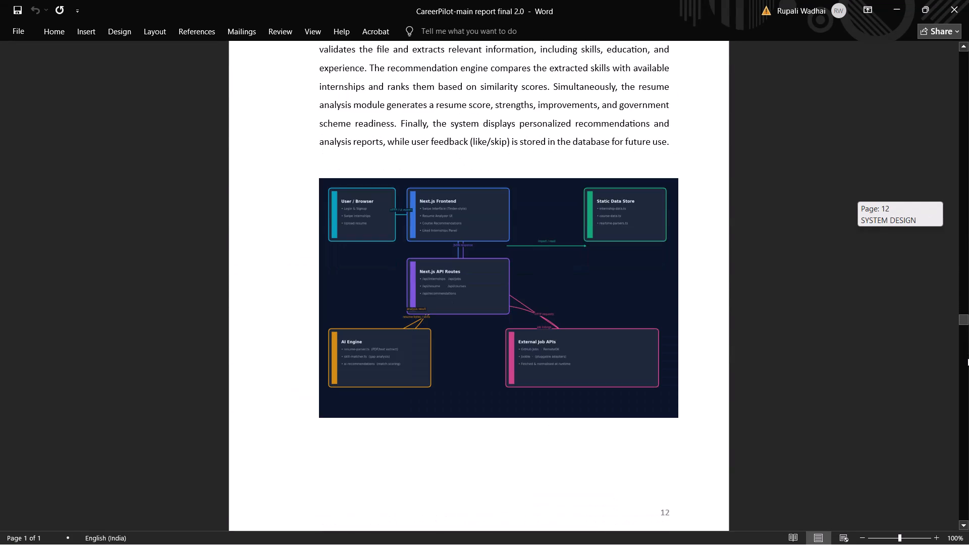
{"action": "left_click_drag", "start_coordinate": [967, 358], "coordinate": [967, 362]}
{"action": "left_click", "coordinate": [324, 229]}
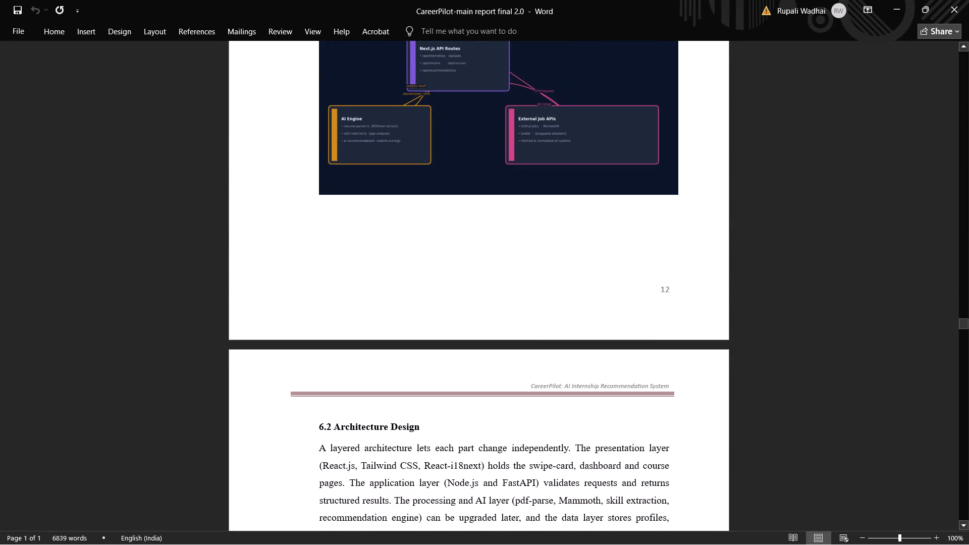
{"action": "left_click", "coordinate": [324, 215]}
{"action": "left_click", "coordinate": [324, 210]}
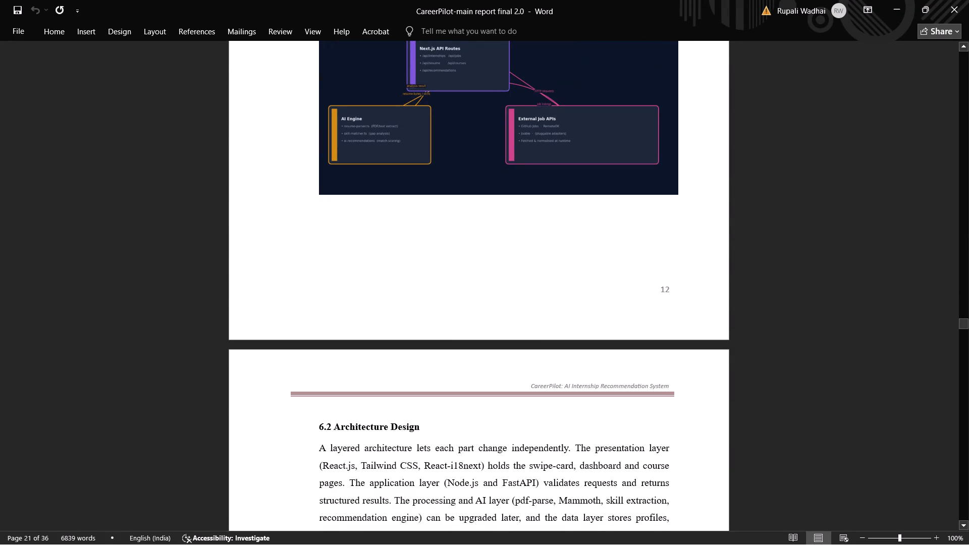
{"action": "type", "text": "fig"}
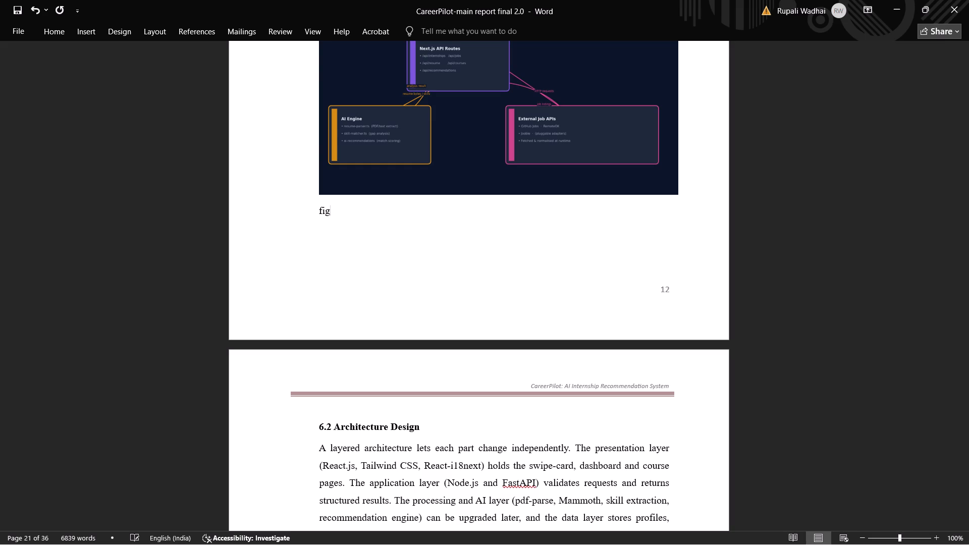
{"action": "key", "text": "shift+colon"}
{"action": "type", "text": "61.161"}
{"action": "key", "text": "BackSpace"}
{"action": "key", "text": "BackSpace"}
{"action": "key", "text": "1"}
{"action": "key", "text": "BackSpace"}
{"action": "key", "text": "BackSpace"}
{"action": "key", "text": "BackSpace"}
{"action": "key", "text": "BackSpace"}
{"action": "type", "text": ".1.1 : System Design"}
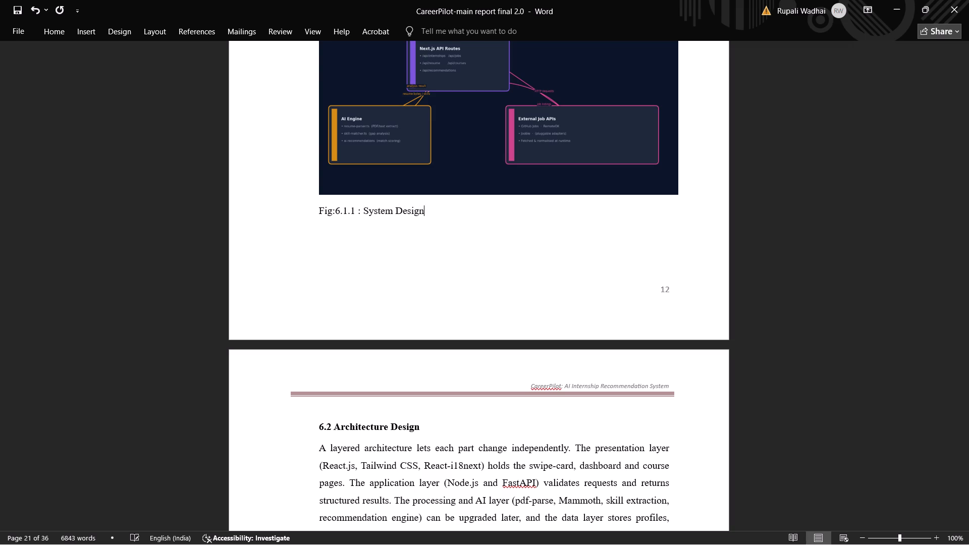
Underline and centre the “Fig:6.1.1 : System Design” caption.
{"action": "left_click_drag", "start_coordinate": [445, 211], "coordinate": [313, 214]}
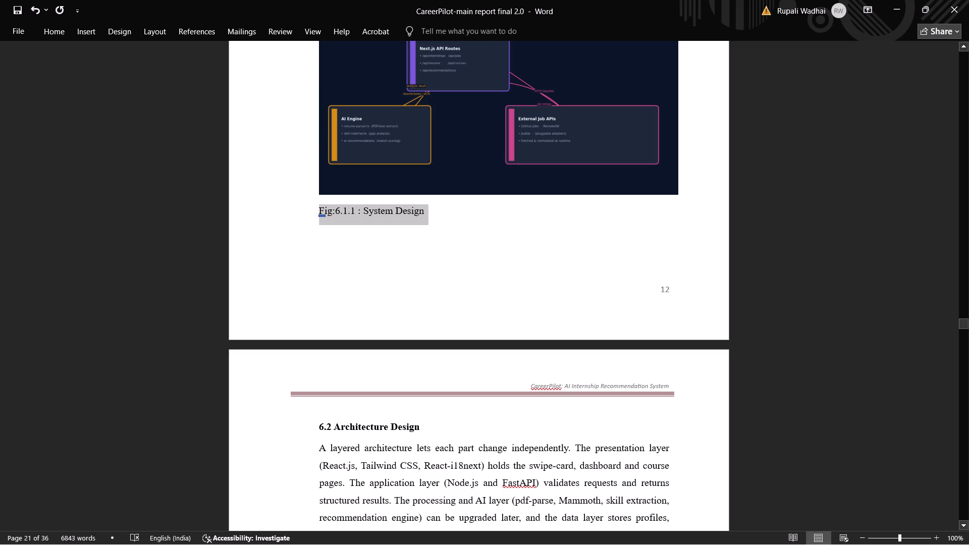
{"action": "left_click_drag", "start_coordinate": [313, 214], "coordinate": [312, 214]}
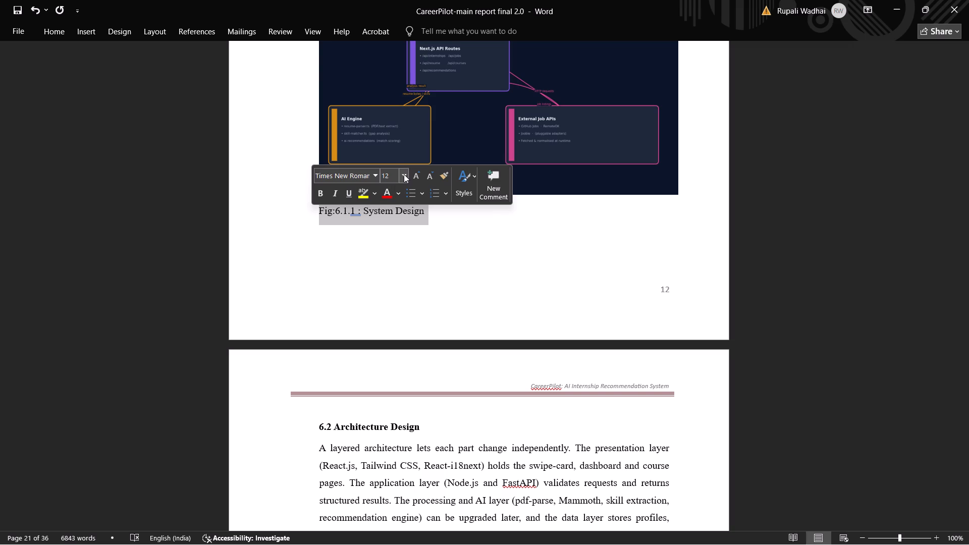
{"action": "key", "text": "ctrl+u"}
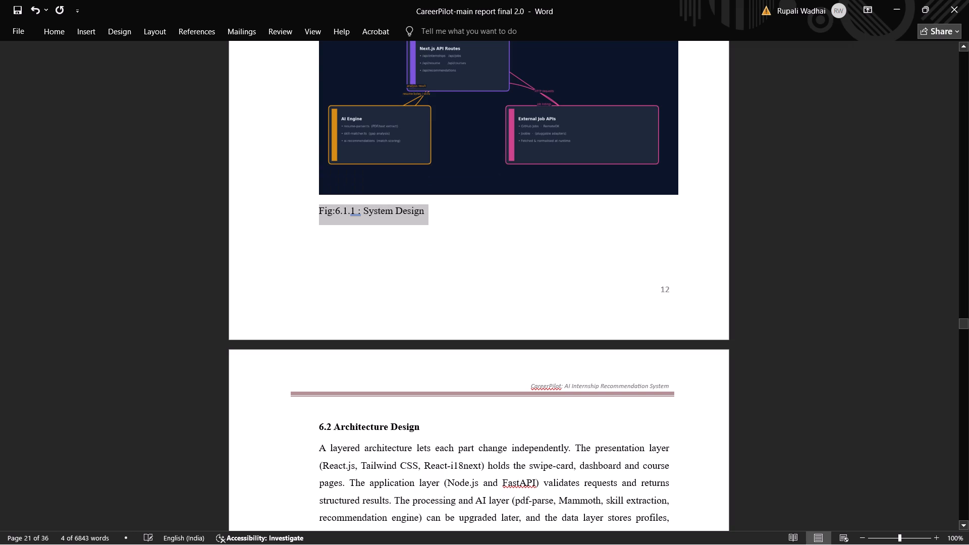
{"action": "left_click", "coordinate": [52, 30]}
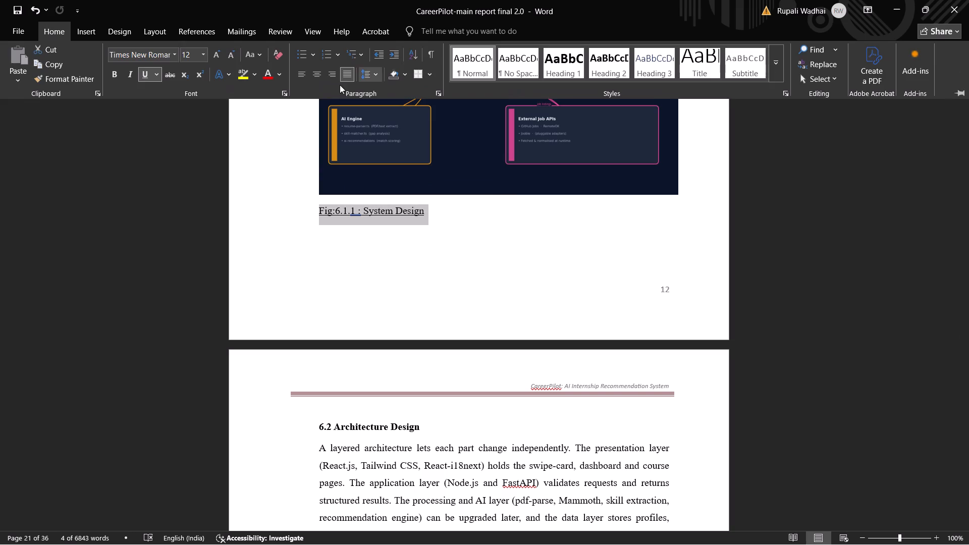
{"action": "left_click", "coordinate": [318, 81]}
{"action": "left_click", "coordinate": [587, 228]}
Shrink the section 6.2 architecture diagram slightly and proportionally to free a line beneath it.
{"action": "scroll", "coordinate": [560, 354], "scroll_direction": "up", "scroll_amount": 8}
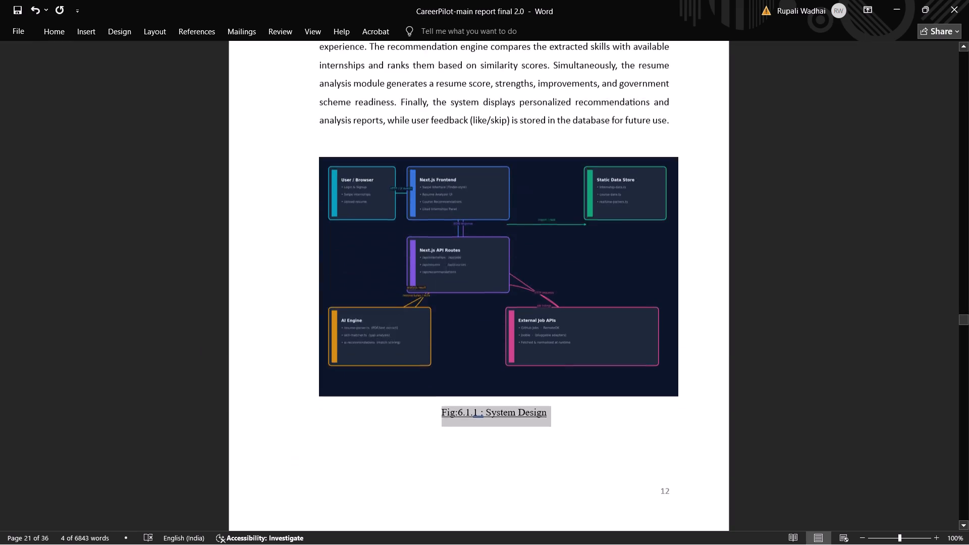
{"action": "scroll", "coordinate": [560, 354], "scroll_direction": "up", "scroll_amount": 5}
{"action": "scroll", "coordinate": [326, 265], "scroll_direction": "down", "scroll_amount": 20}
{"action": "scroll", "coordinate": [326, 265], "scroll_direction": "down", "scroll_amount": 9}
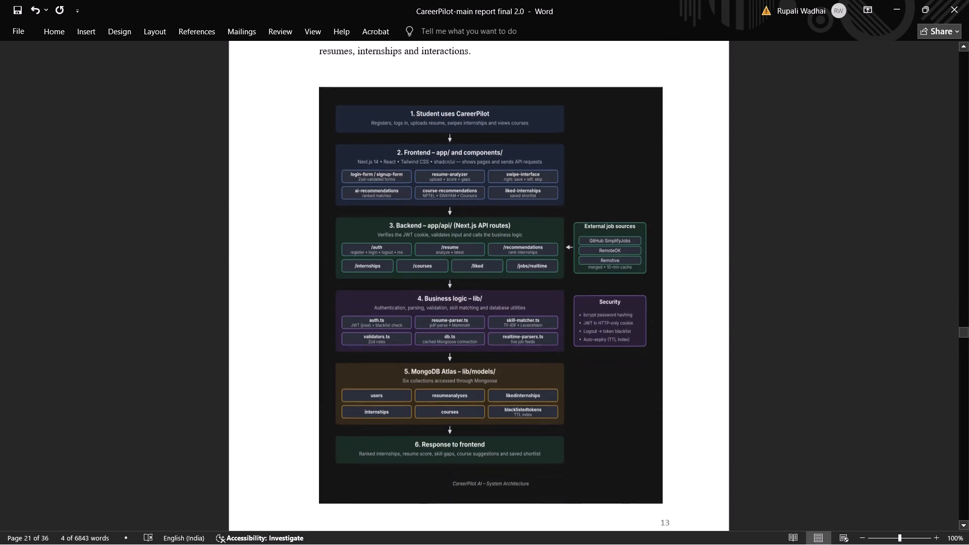
{"action": "scroll", "coordinate": [336, 268], "scroll_direction": "down", "scroll_amount": 6}
{"action": "left_click", "coordinate": [351, 335]}
{"action": "left_click", "coordinate": [329, 333]}
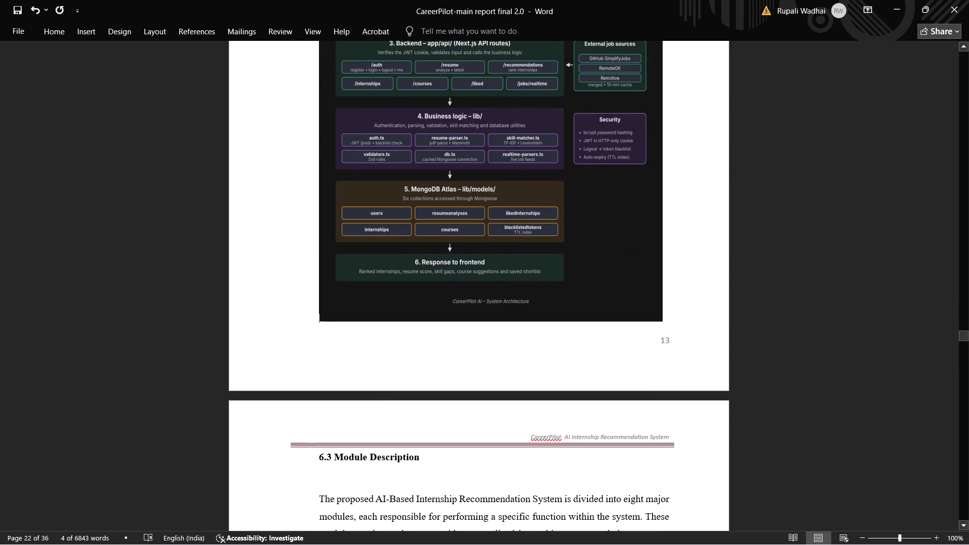
{"action": "left_click", "coordinate": [648, 319]}
{"action": "left_click_drag", "start_coordinate": [662, 320], "coordinate": [649, 311]}
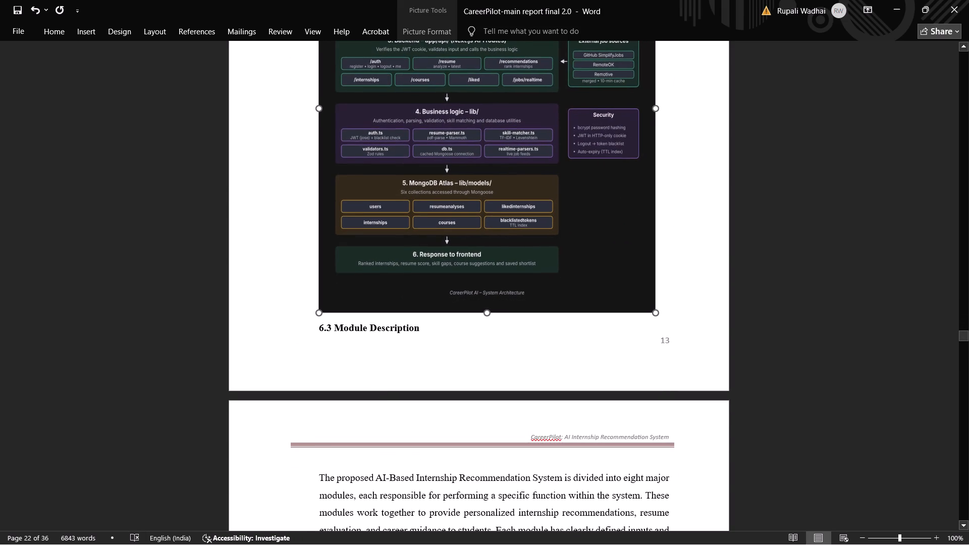
{"action": "left_click_drag", "start_coordinate": [649, 311], "coordinate": [646, 307]}
Insert a blank line before the “6.3 Module Description” heading to move it to the following page.
{"action": "left_click", "coordinate": [310, 465]}
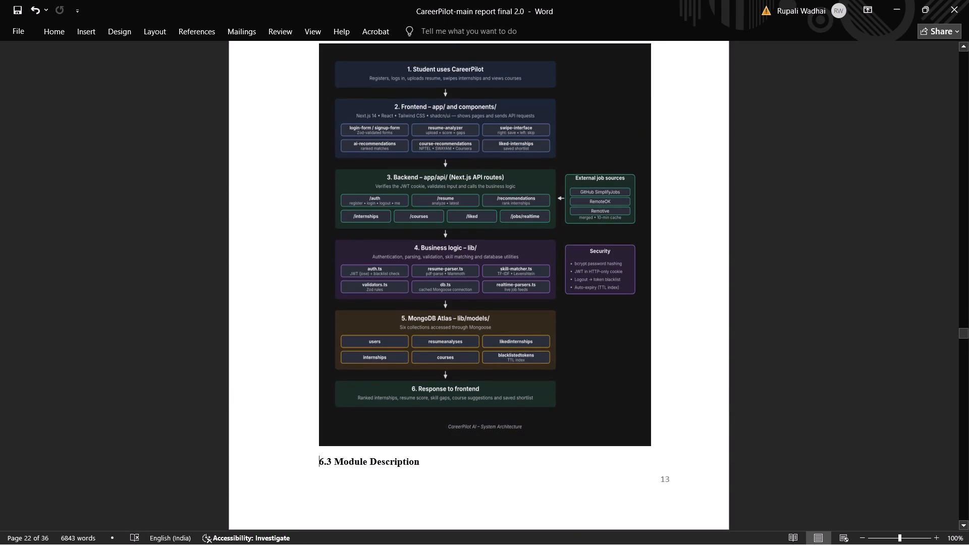
{"action": "key", "text": "Return"}
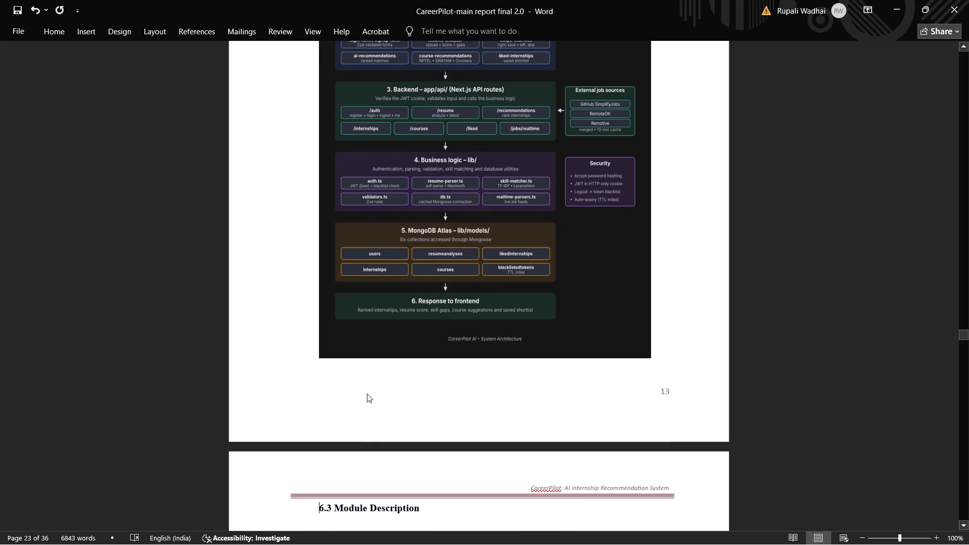
Add the caption “Fig:6.2.1 : Architecture Design” on the blank line below the architecture diagram.
{"action": "left_click", "coordinate": [339, 375]}
{"action": "key", "text": "g"}
{"action": "key", "text": "BackSpace"}
{"action": "type", "text": "fig:"}
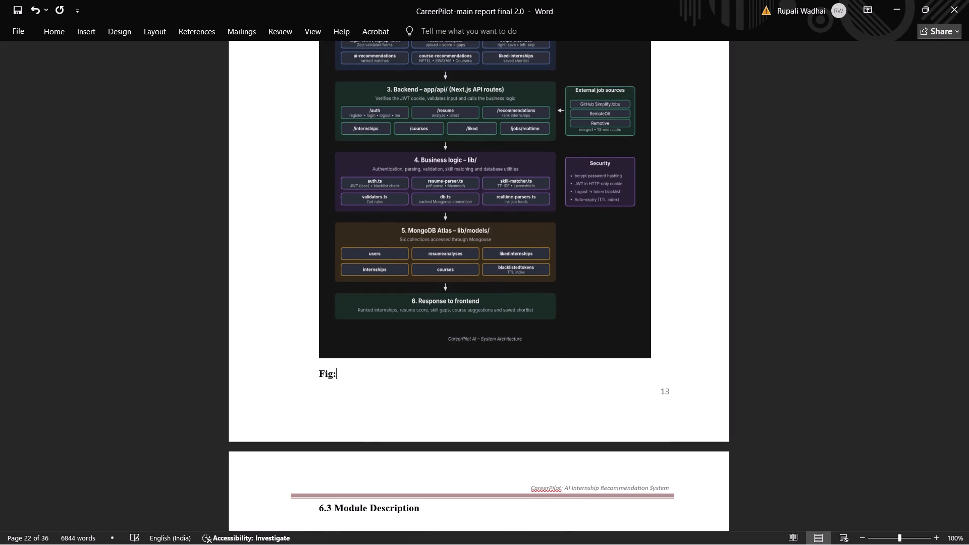
{"action": "type", "text": "6.2.1 : Arch"}
{"action": "type", "text": "itecture Design"}
Remove bold from the “Fig:6.2.1 : Architecture Design” caption, underline it and centre it.
{"action": "left_click_drag", "start_coordinate": [469, 370], "coordinate": [447, 370]}
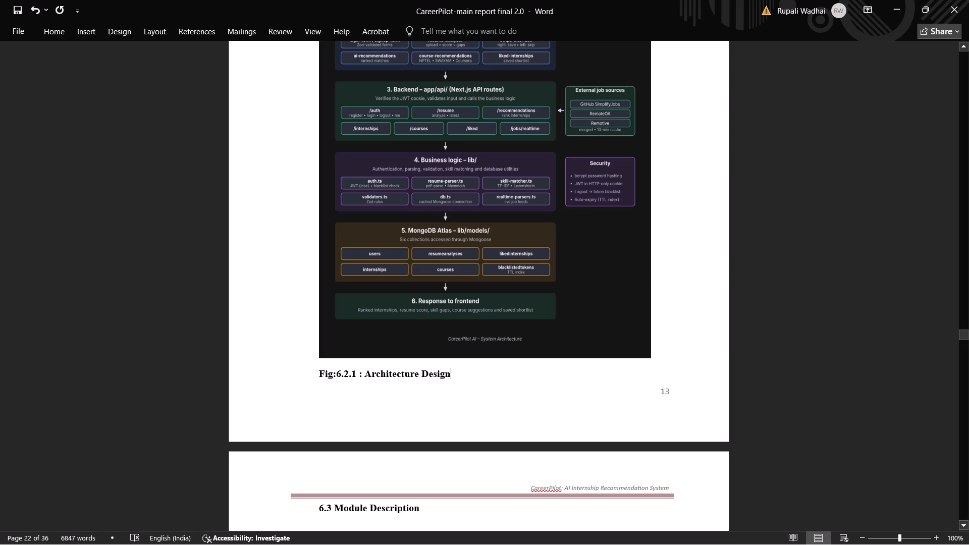
{"action": "left_click_drag", "start_coordinate": [447, 370], "coordinate": [301, 374]}
{"action": "key", "text": "ctrl+b"}
{"action": "key", "text": "ctrl+u"}
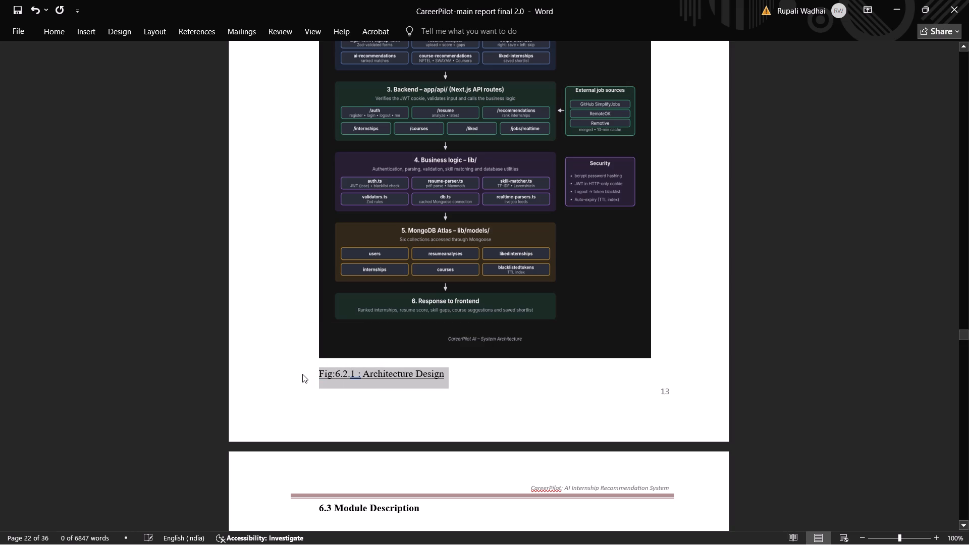
{"action": "left_click", "coordinate": [60, 35]}
{"action": "left_click", "coordinate": [314, 76]}
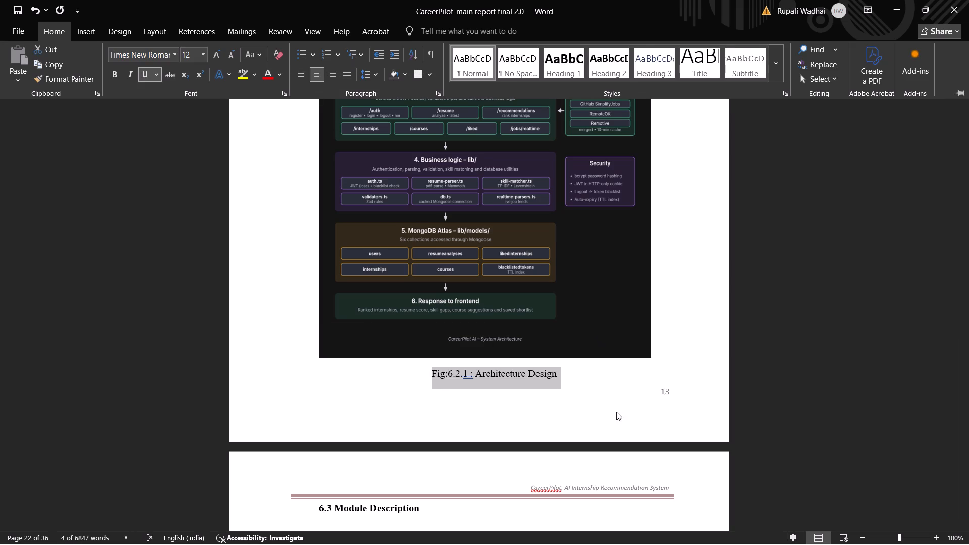
{"action": "left_click", "coordinate": [616, 412]}
{"action": "left_click", "coordinate": [604, 400]}
Add the caption “Fig:6.4.1 : Flowchart” on a new line between the section 6.4 flowchart and the “6.5 Sequence of Interaction for Recommendation” heading.
{"action": "scroll", "coordinate": [602, 400], "scroll_direction": "down", "scroll_amount": 10}
{"action": "scroll", "coordinate": [602, 394], "scroll_direction": "up", "scroll_amount": 1}
{"action": "scroll", "coordinate": [602, 395], "scroll_direction": "down", "scroll_amount": 20}
{"action": "scroll", "coordinate": [602, 395], "scroll_direction": "down", "scroll_amount": 5}
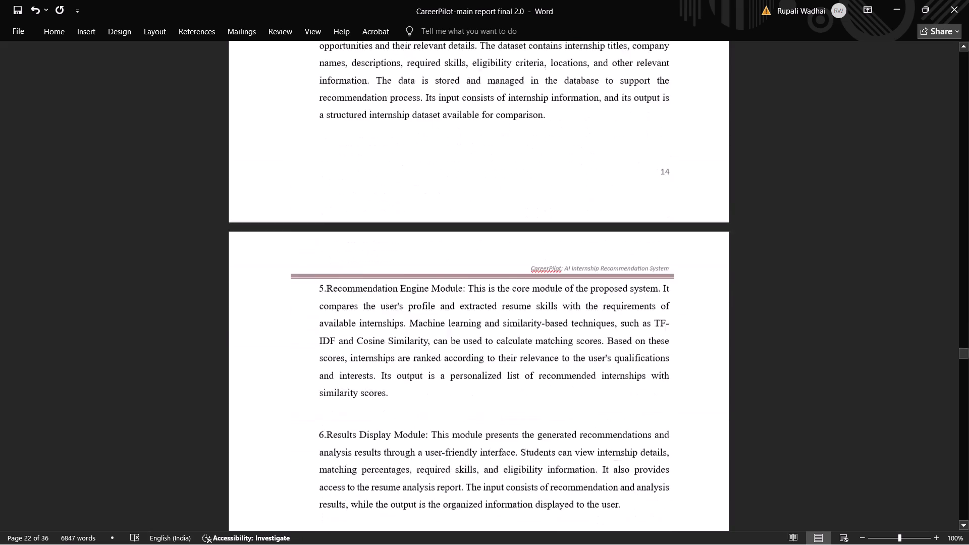
{"action": "scroll", "coordinate": [601, 389], "scroll_direction": "down", "scroll_amount": 19}
{"action": "scroll", "coordinate": [600, 389], "scroll_direction": "down", "scroll_amount": 6}
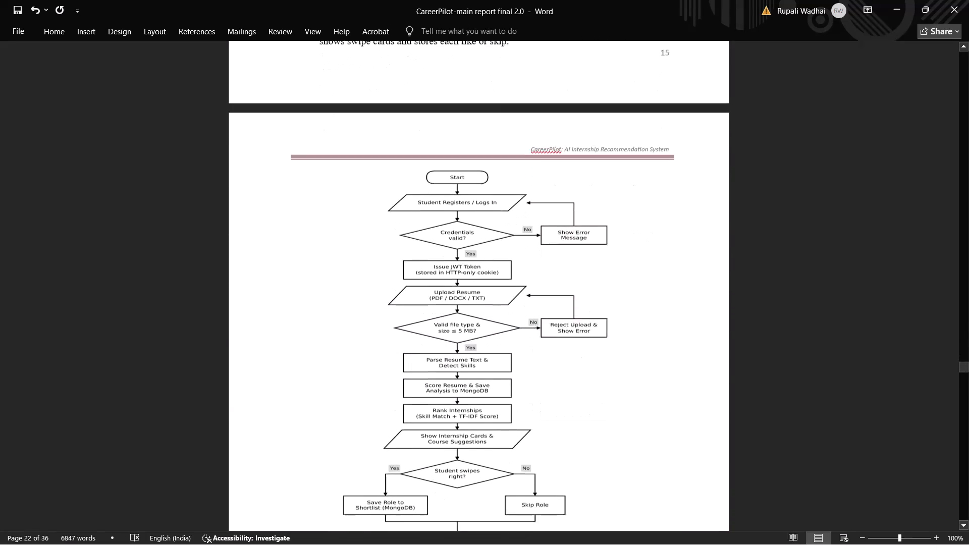
{"action": "scroll", "coordinate": [602, 389], "scroll_direction": "up", "scroll_amount": 6}
{"action": "scroll", "coordinate": [529, 290], "scroll_direction": "down", "scroll_amount": 8}
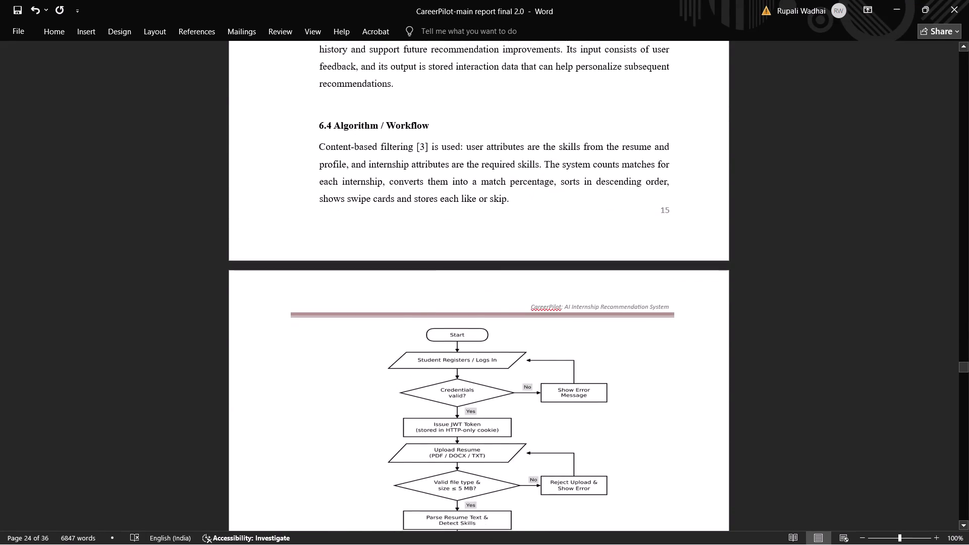
{"action": "scroll", "coordinate": [529, 290], "scroll_direction": "down", "scroll_amount": 5}
{"action": "left_click", "coordinate": [521, 349]}
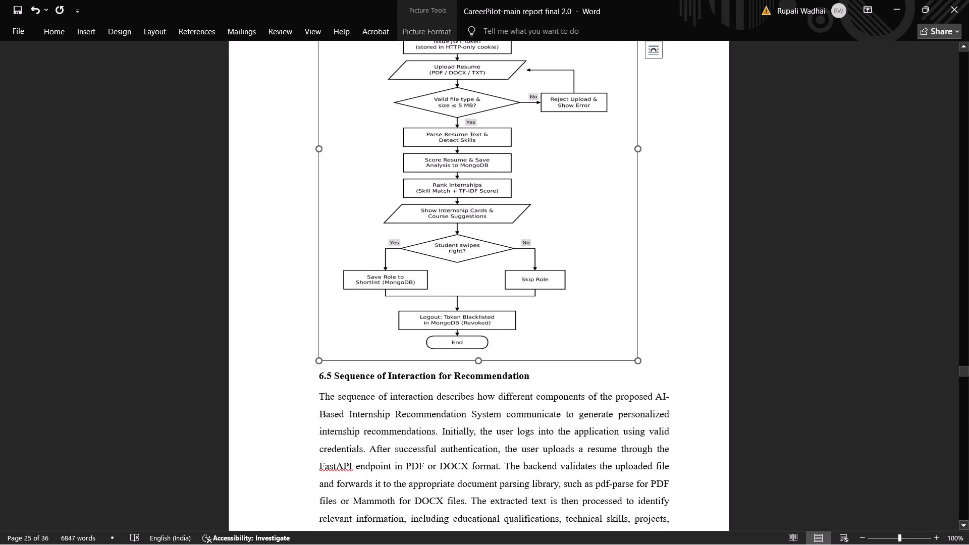
{"action": "left_click", "coordinate": [661, 354]}
{"action": "key", "text": "Return"}
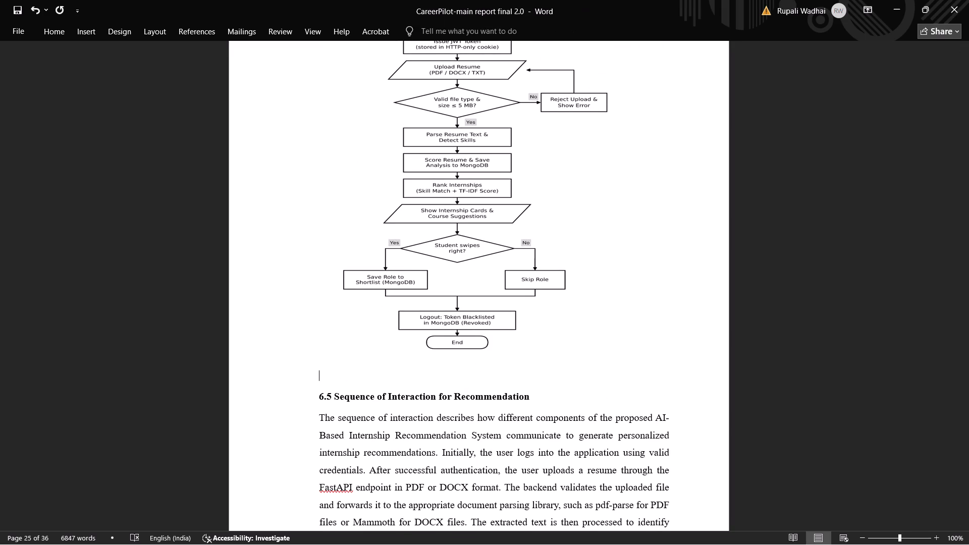
{"action": "type", "text": "fig:"}
{"action": "type", "text": "6,"}
{"action": "key", "text": "BackSpace"}
{"action": "type", "text": ".4.1 : Flowchart"}
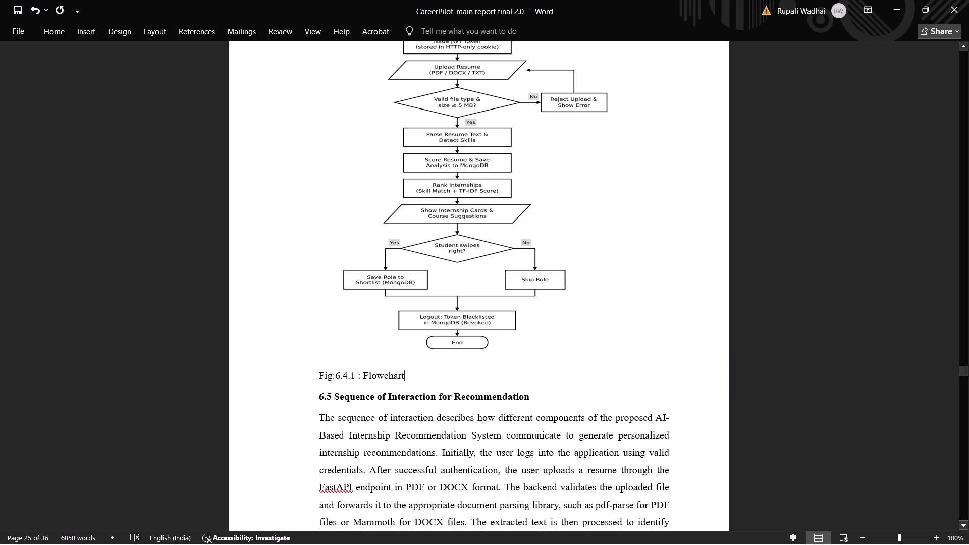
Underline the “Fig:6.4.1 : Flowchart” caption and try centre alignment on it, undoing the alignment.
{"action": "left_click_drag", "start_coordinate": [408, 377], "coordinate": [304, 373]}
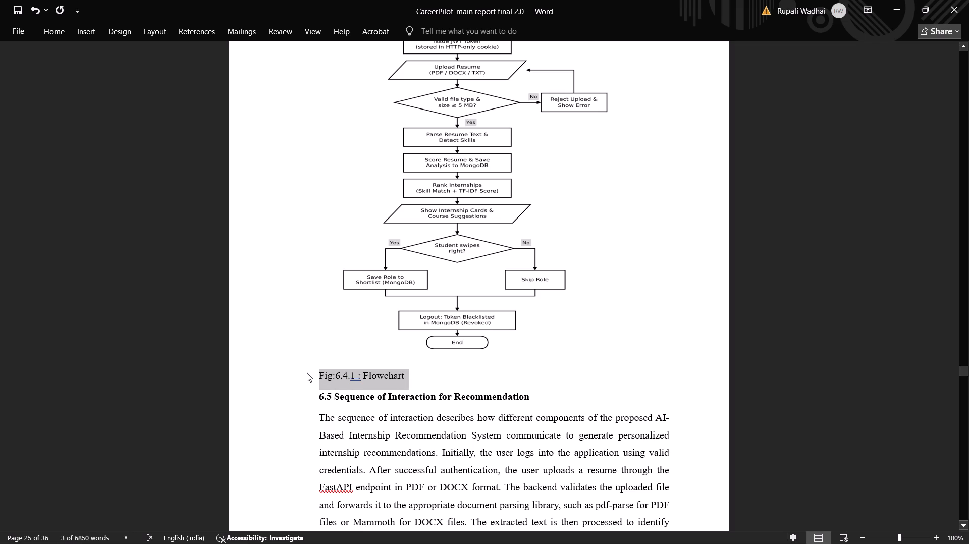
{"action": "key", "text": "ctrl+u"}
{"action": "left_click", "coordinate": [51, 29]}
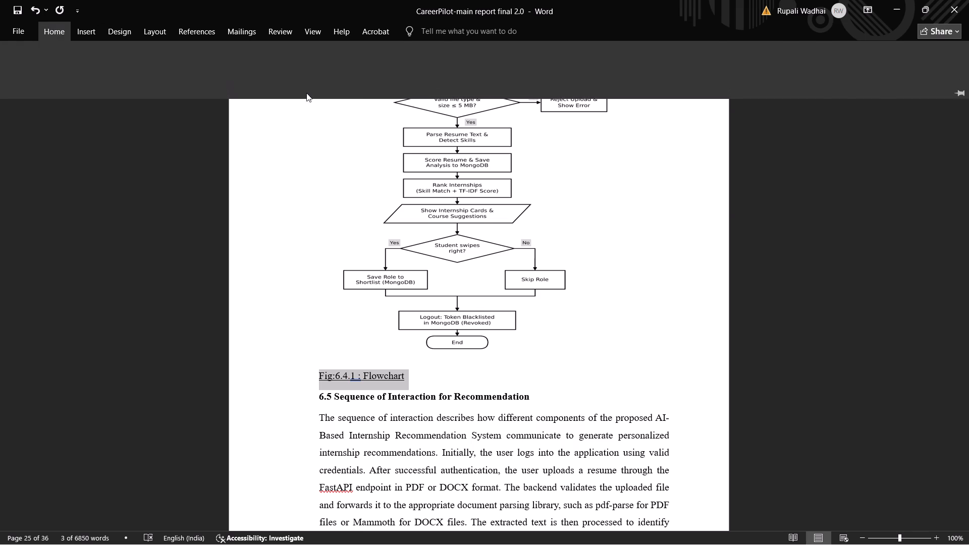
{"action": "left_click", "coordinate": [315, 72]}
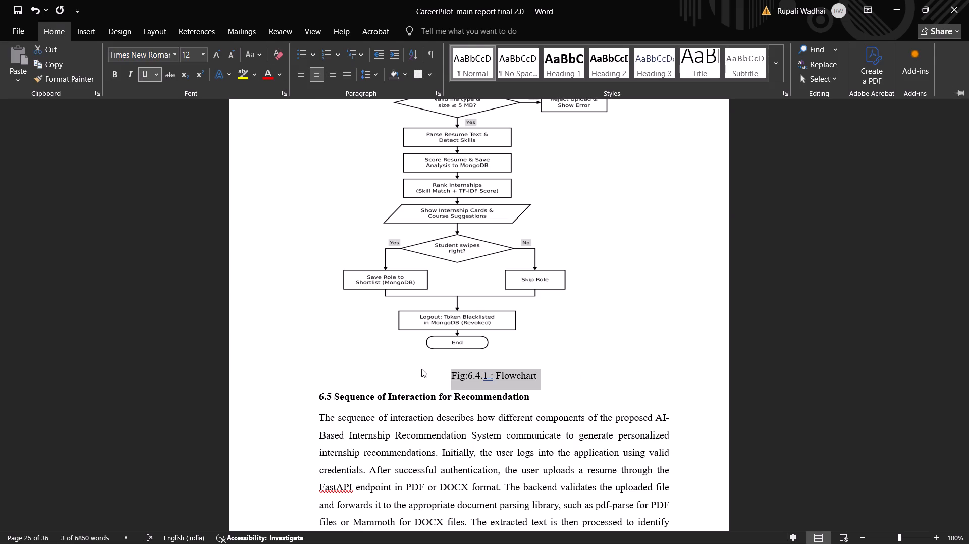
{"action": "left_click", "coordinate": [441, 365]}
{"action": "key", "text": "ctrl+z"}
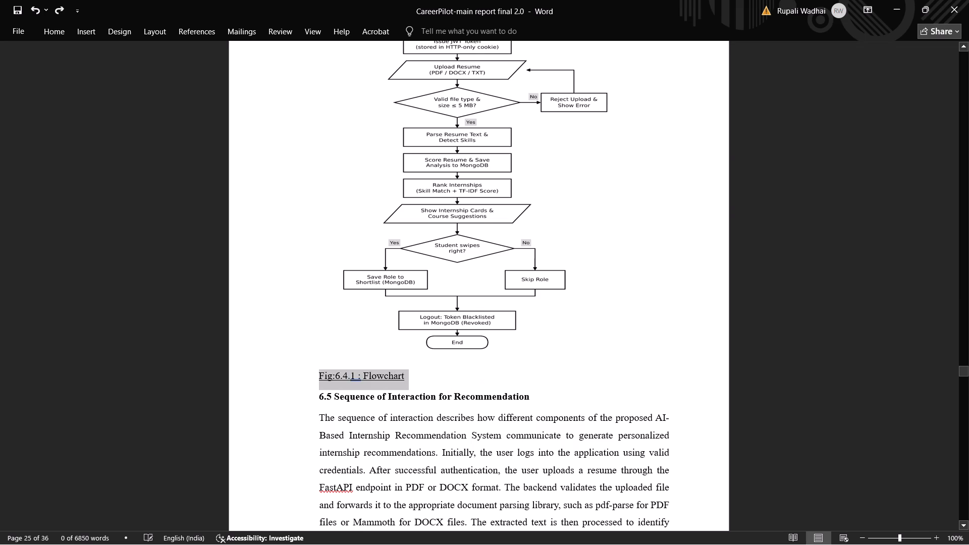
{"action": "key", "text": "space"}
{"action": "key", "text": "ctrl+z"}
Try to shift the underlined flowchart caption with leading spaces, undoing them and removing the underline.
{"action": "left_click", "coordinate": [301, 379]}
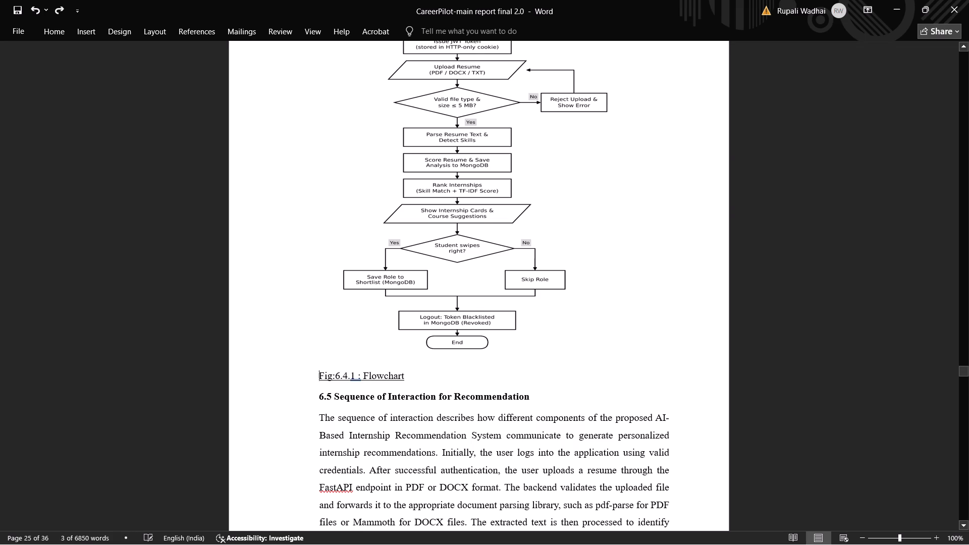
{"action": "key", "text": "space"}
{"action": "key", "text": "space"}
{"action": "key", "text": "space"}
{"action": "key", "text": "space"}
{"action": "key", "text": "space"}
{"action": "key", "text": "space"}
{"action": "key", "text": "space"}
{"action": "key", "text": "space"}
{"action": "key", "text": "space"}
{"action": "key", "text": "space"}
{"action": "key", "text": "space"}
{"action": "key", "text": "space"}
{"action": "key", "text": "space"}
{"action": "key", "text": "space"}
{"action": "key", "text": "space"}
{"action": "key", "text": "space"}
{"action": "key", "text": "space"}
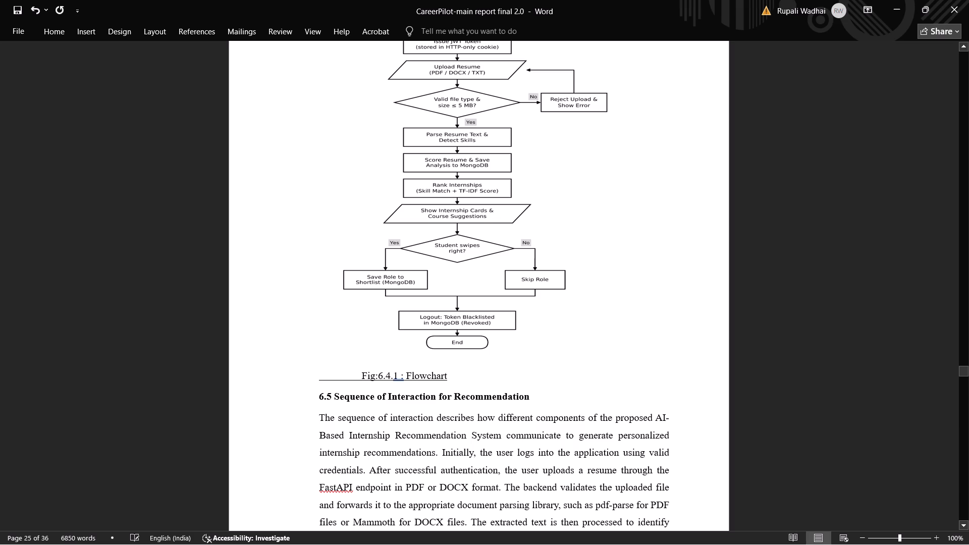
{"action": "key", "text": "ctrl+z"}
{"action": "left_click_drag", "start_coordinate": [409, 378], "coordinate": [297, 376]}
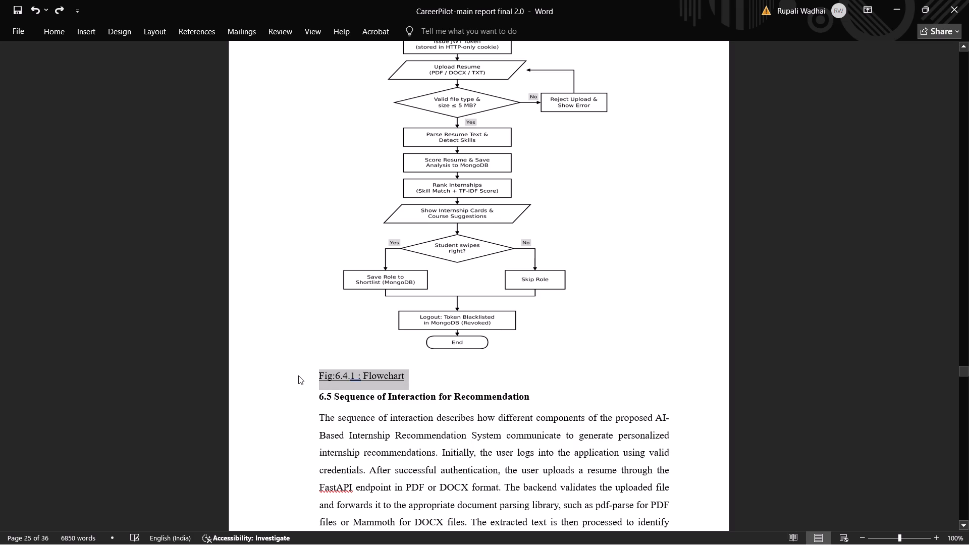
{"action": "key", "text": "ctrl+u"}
Indent the “Fig:6.4.1 : Flowchart” caption with leading spaces until it sits centred beneath the flowchart.
{"action": "left_click", "coordinate": [298, 375]}
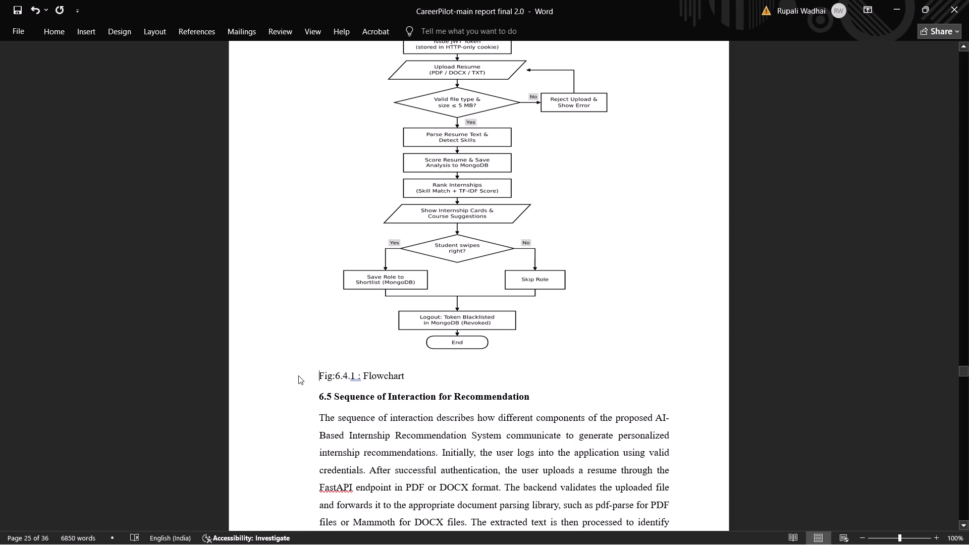
{"action": "key", "text": "space"}
{"action": "key", "text": "space"}
{"action": "key", "text": "space"}
{"action": "key", "text": "space"}
{"action": "key", "text": "space"}
{"action": "key", "text": "space"}
{"action": "key", "text": "space"}
{"action": "key", "text": "space"}
{"action": "key", "text": "space"}
{"action": "key", "text": "space"}
{"action": "key", "text": "space"}
{"action": "key", "text": "space"}
{"action": "key", "text": "space"}
{"action": "key", "text": "space"}
{"action": "key", "text": "space"}
{"action": "key", "text": "space"}
{"action": "key", "text": "space"}
{"action": "key", "text": "space"}
{"action": "key", "text": "space"}
{"action": "key", "text": "space"}
{"action": "key", "text": "space"}
{"action": "key", "text": "space"}
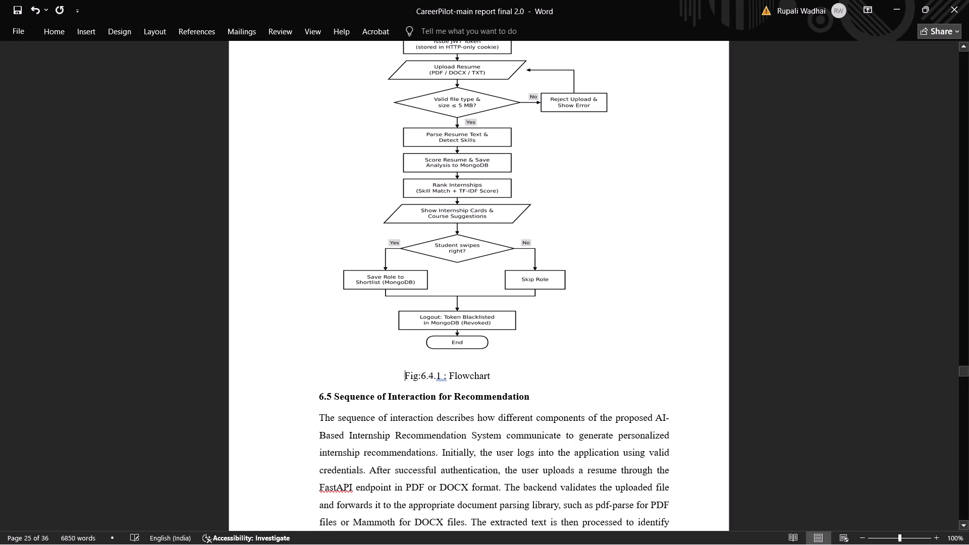
{"action": "key", "text": "space"}
{"action": "key", "text": "space"}
{"action": "key", "text": "space"}
{"action": "key", "text": "space"}
{"action": "key", "text": "space"}
{"action": "key", "text": "space"}
{"action": "key", "text": "space"}
{"action": "key", "text": "space"}
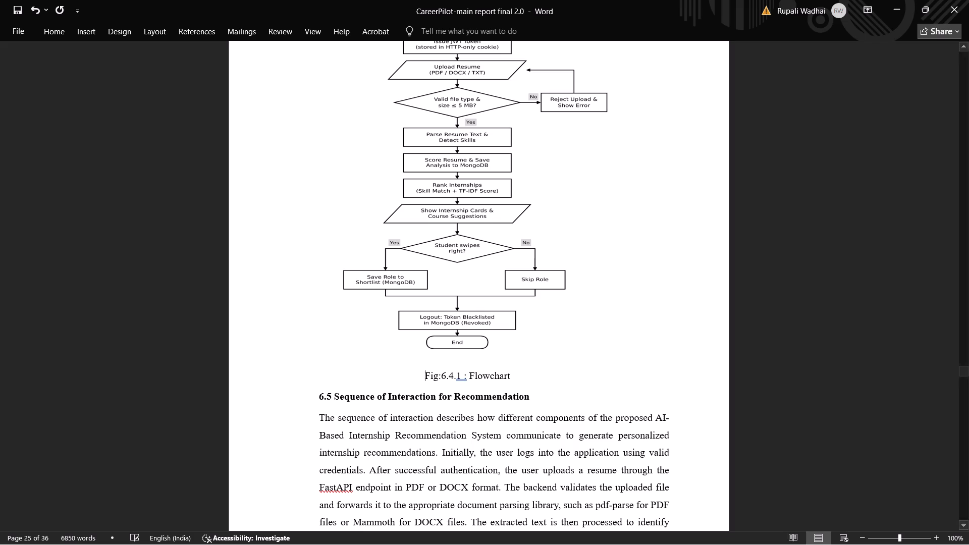
Underline only the “Fig:6.4.1 : Flowchart” caption text, without its leading spaces, and save the report.
{"action": "left_click_drag", "start_coordinate": [519, 378], "coordinate": [407, 373]}
{"action": "left_click", "coordinate": [413, 373]}
{"action": "left_click_drag", "start_coordinate": [555, 387], "coordinate": [460, 384]}
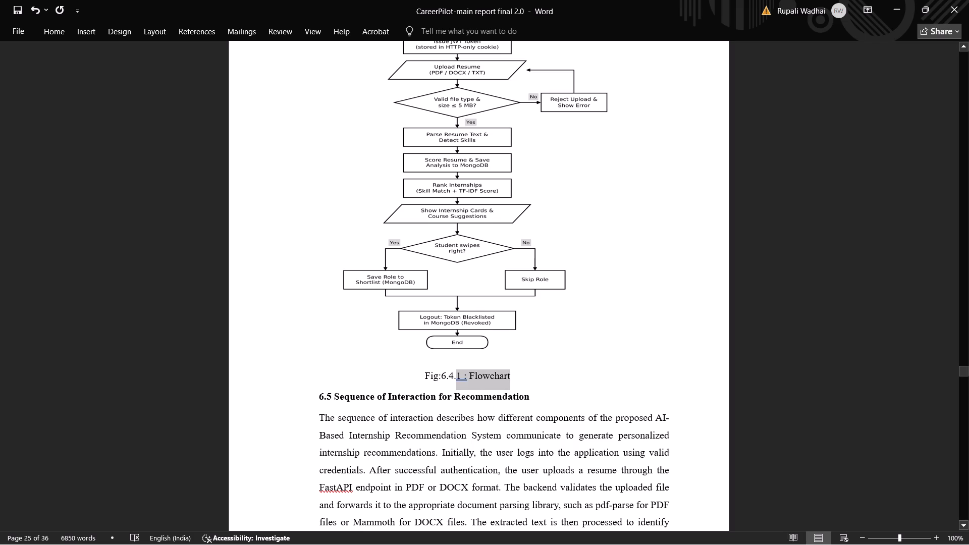
{"action": "left_click_drag", "start_coordinate": [460, 384], "coordinate": [427, 374]}
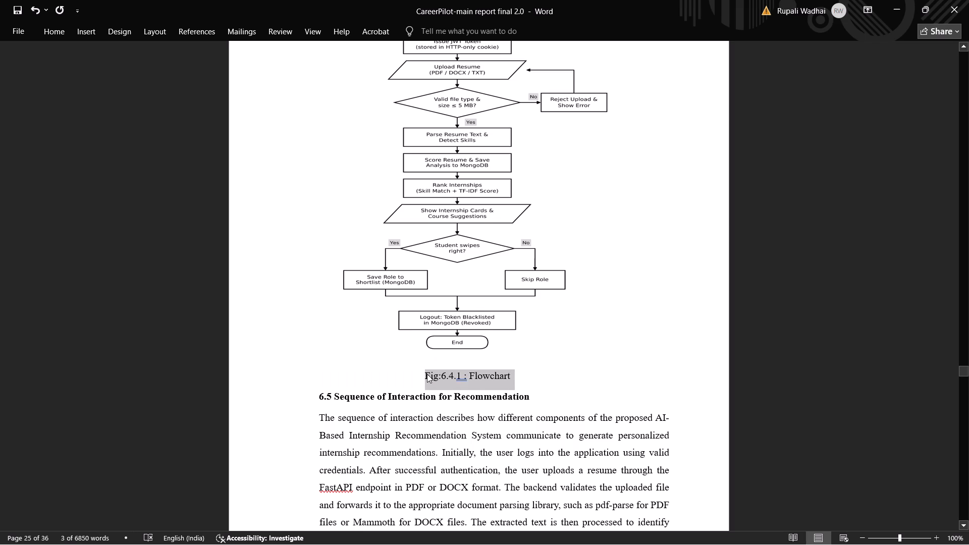
{"action": "key", "text": "ctrl+u"}
{"action": "left_click", "coordinate": [506, 370]}
{"action": "key", "text": "ctrl+s"}
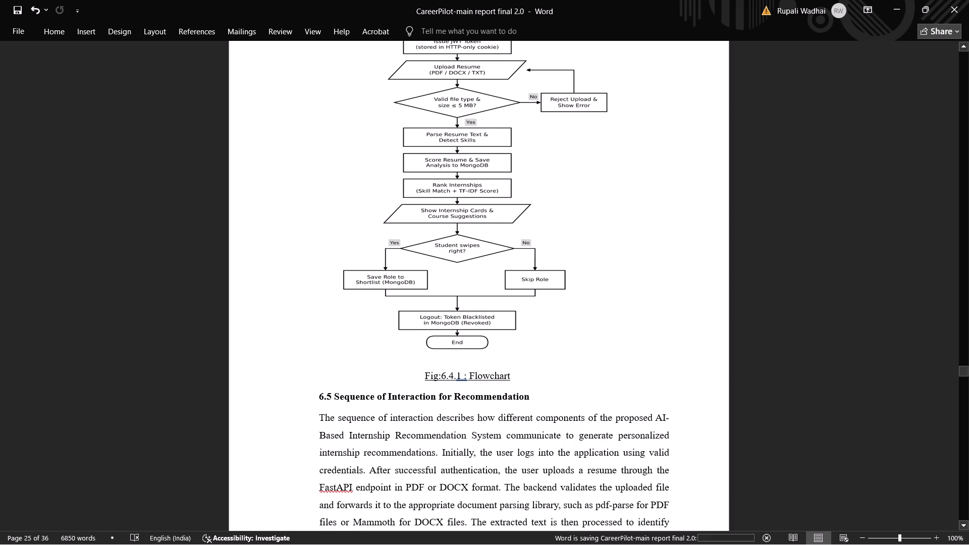
Delete the content-based filtering paragraph under the “6.4 Algorithm / Workflow” heading.
{"action": "scroll", "coordinate": [590, 328], "scroll_direction": "down", "scroll_amount": 14}
{"action": "scroll", "coordinate": [591, 328], "scroll_direction": "up", "scroll_amount": 4}
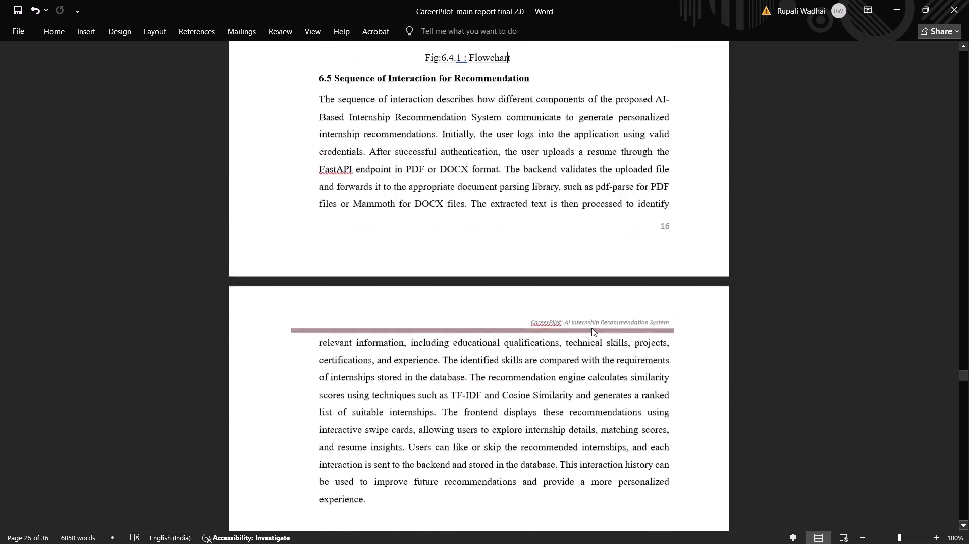
{"action": "scroll", "coordinate": [591, 328], "scroll_direction": "up", "scroll_amount": 14}
{"action": "scroll", "coordinate": [591, 323], "scroll_direction": "down", "scroll_amount": 1}
{"action": "scroll", "coordinate": [591, 323], "scroll_direction": "up", "scroll_amount": 12}
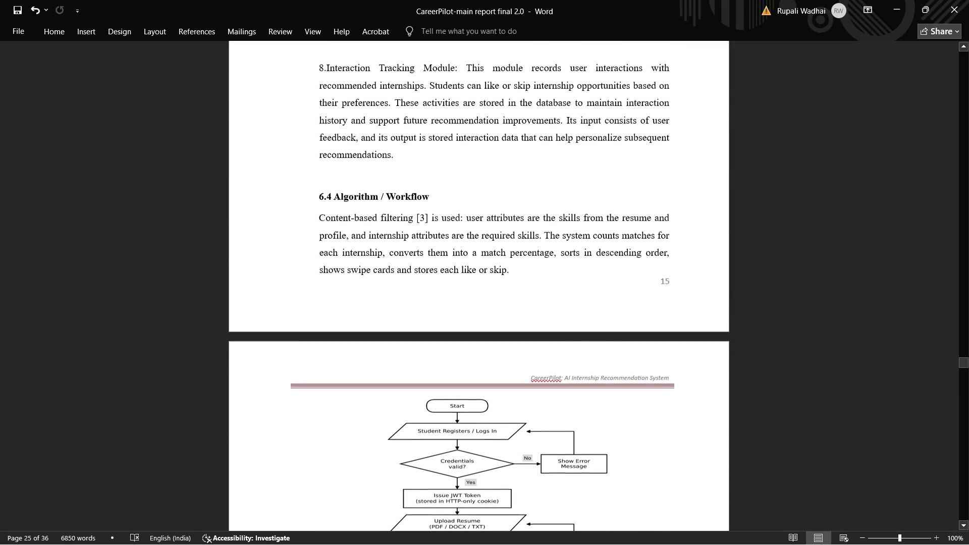
{"action": "left_click_drag", "start_coordinate": [512, 282], "coordinate": [304, 225]}
{"action": "key", "text": "BackSpace"}
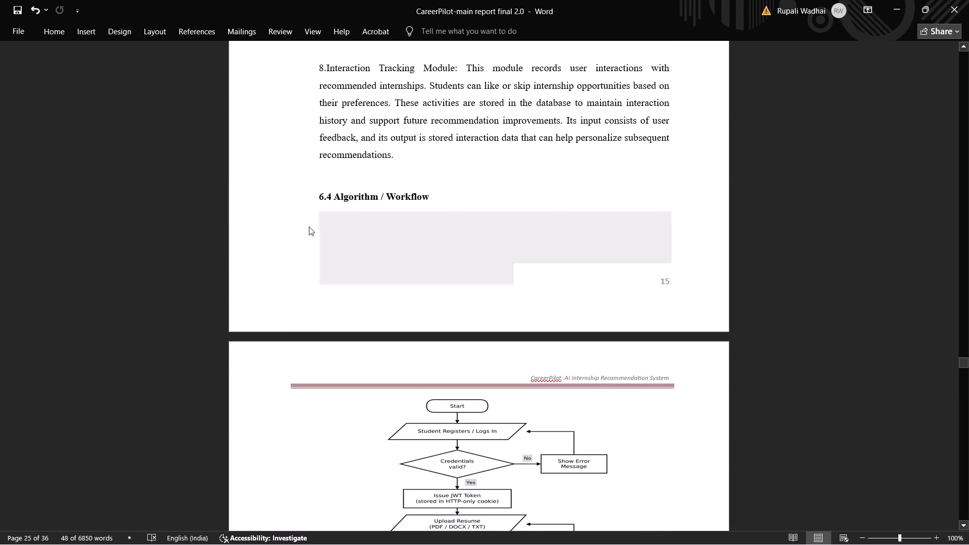
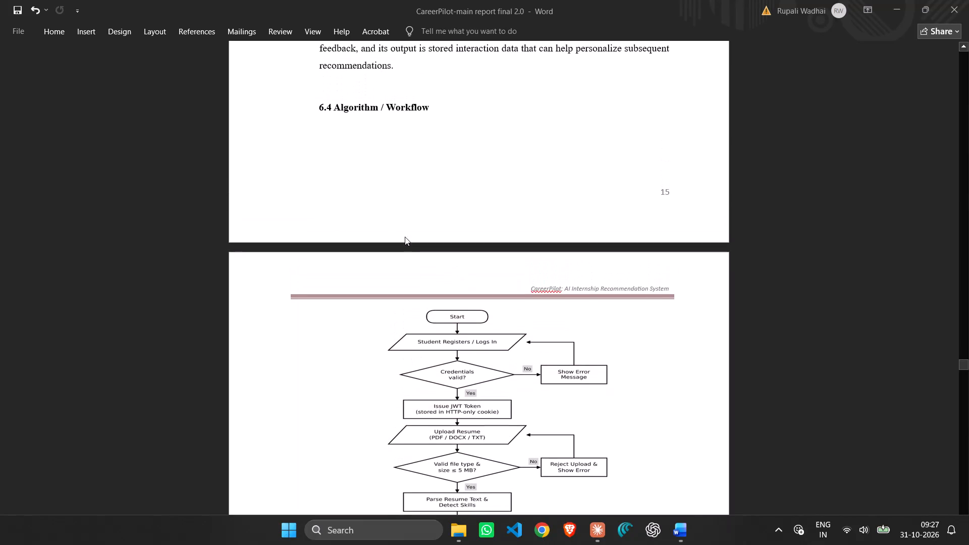
Paste the copied NLP, Levenshtein and TF-IDF algorithm notes on a new line below the “6.4 Algorithm / Workflow” heading.
{"action": "left_click", "coordinate": [322, 135]}
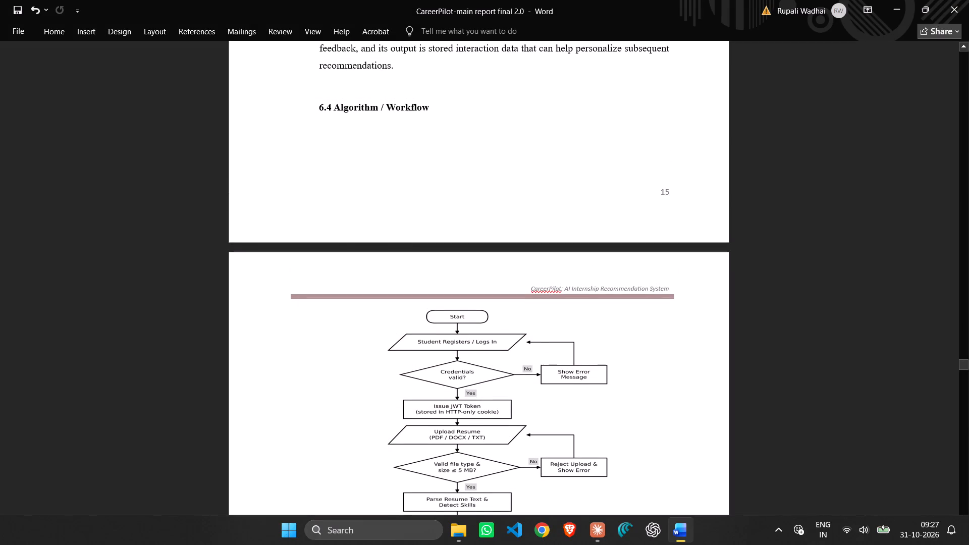
{"action": "left_click", "coordinate": [322, 135]}
{"action": "left_click", "coordinate": [325, 140]}
{"action": "left_click", "coordinate": [403, 140]}
{"action": "left_click", "coordinate": [334, 154]}
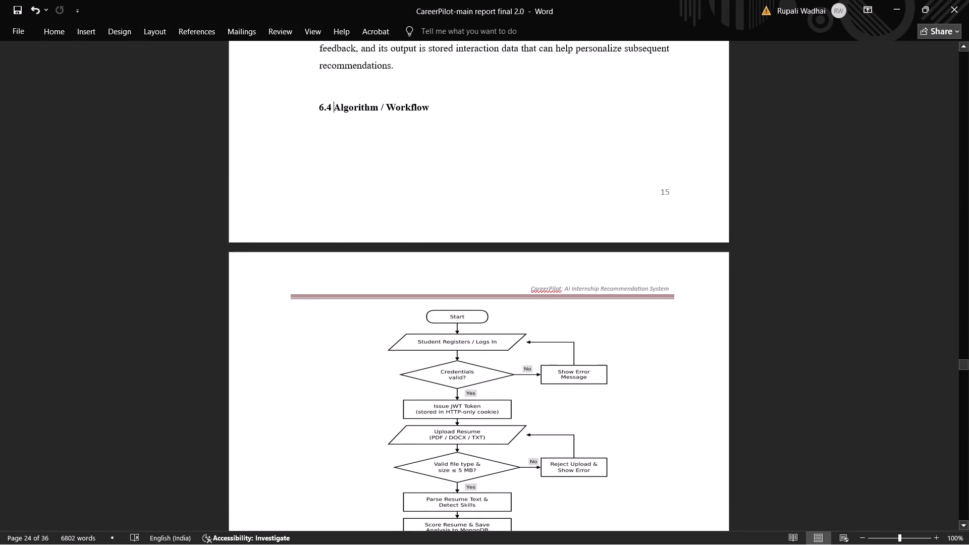
{"action": "left_click", "coordinate": [476, 105]}
{"action": "left_click_drag", "start_coordinate": [448, 125], "coordinate": [409, 131]}
{"action": "left_click", "coordinate": [534, 117]}
{"action": "key", "text": "Return"}
{"action": "key", "text": "ctrl+v"}
Remove the bold formatting from all the pasted algorithm text, leaving the “6.4 Algorithm / Workflow” heading out of the selection.
{"action": "scroll", "coordinate": [394, 319], "scroll_direction": "down", "scroll_amount": 5}
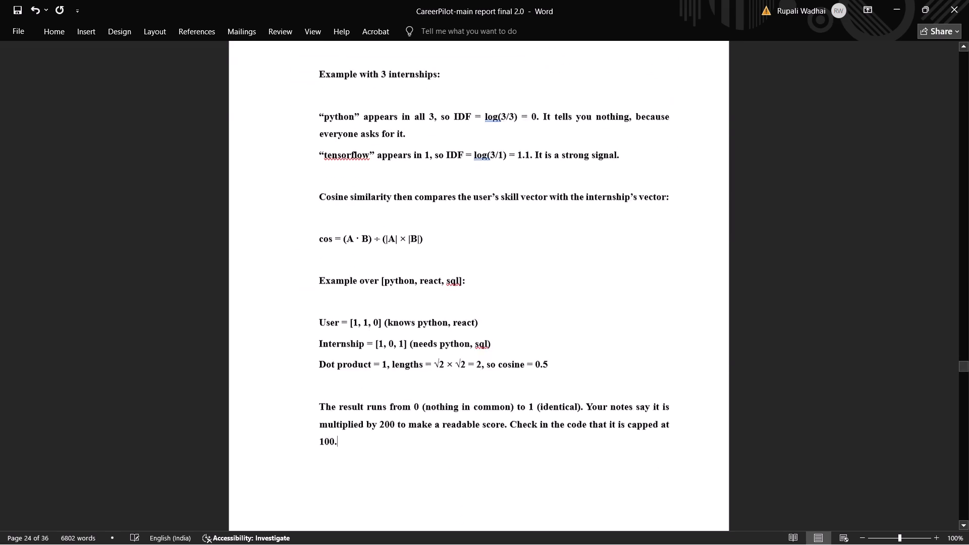
{"action": "scroll", "coordinate": [395, 320], "scroll_direction": "down", "scroll_amount": 1}
{"action": "left_click_drag", "start_coordinate": [360, 339], "coordinate": [312, 107]}
{"action": "scroll", "coordinate": [300, 118], "scroll_direction": "up", "scroll_amount": 7}
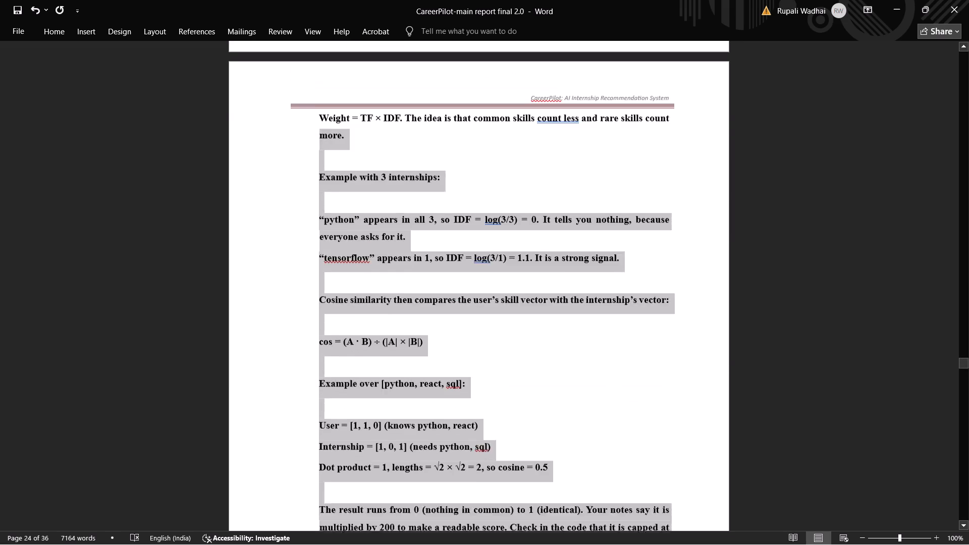
{"action": "scroll", "coordinate": [312, 107], "scroll_direction": "up", "scroll_amount": 10}
{"action": "left_click_drag", "start_coordinate": [312, 107], "coordinate": [316, 123]}
{"action": "scroll", "coordinate": [318, 95], "scroll_direction": "up", "scroll_amount": 14}
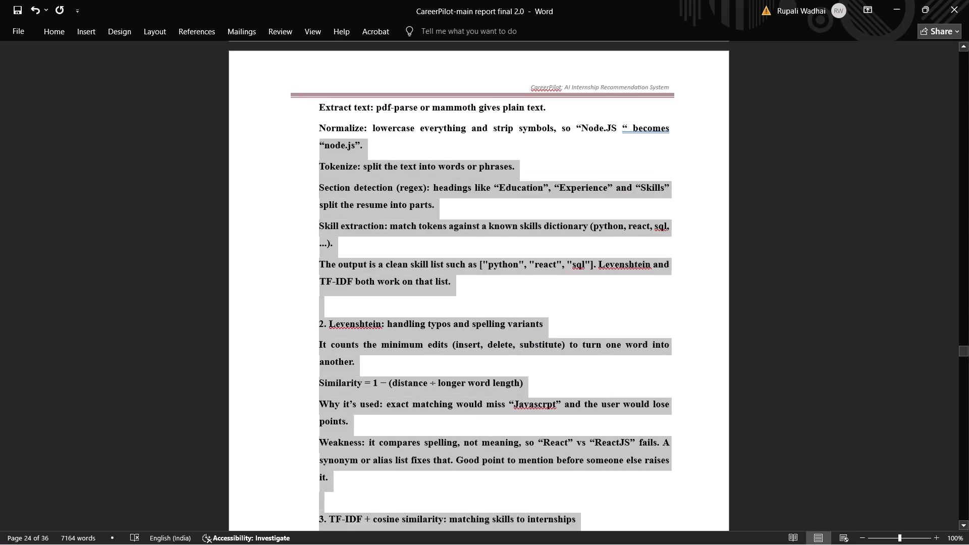
{"action": "left_click_drag", "start_coordinate": [316, 123], "coordinate": [321, 199]}
{"action": "scroll", "coordinate": [320, 119], "scroll_direction": "up", "scroll_amount": 8}
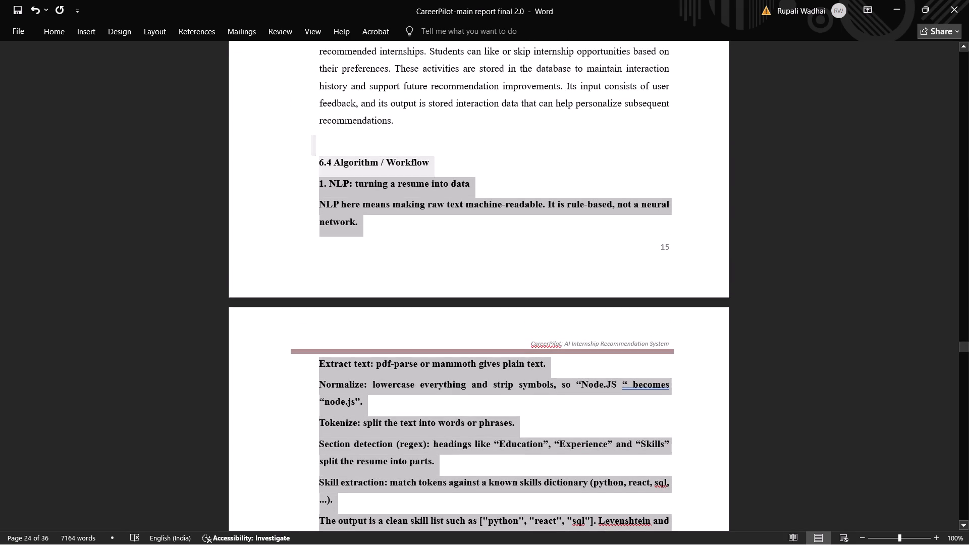
{"action": "left_click_drag", "start_coordinate": [321, 199], "coordinate": [319, 194]}
{"action": "key", "text": "ctrl+b"}
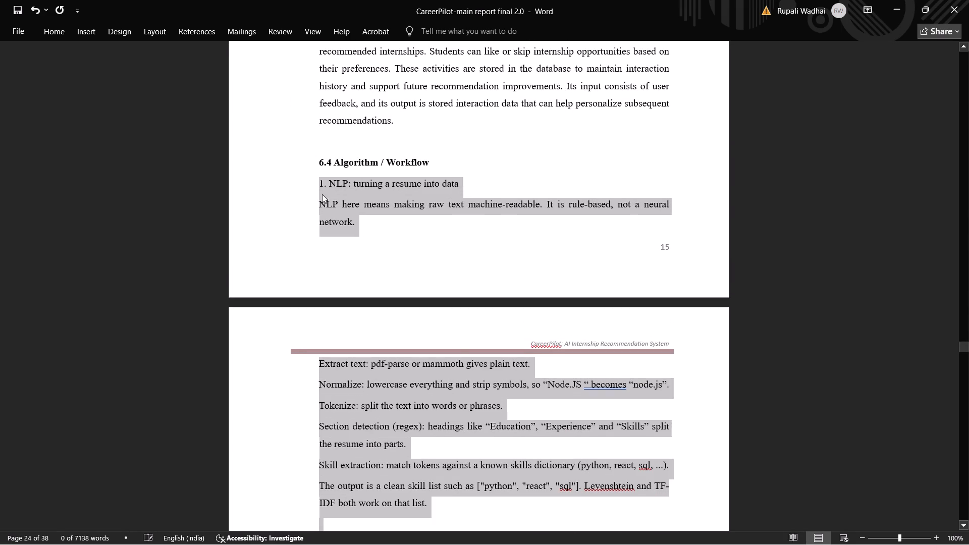
Make the “1. NLP: turning a resume into data” subheading bold.
{"action": "left_click", "coordinate": [481, 184]}
{"action": "left_click_drag", "start_coordinate": [479, 183], "coordinate": [315, 183]}
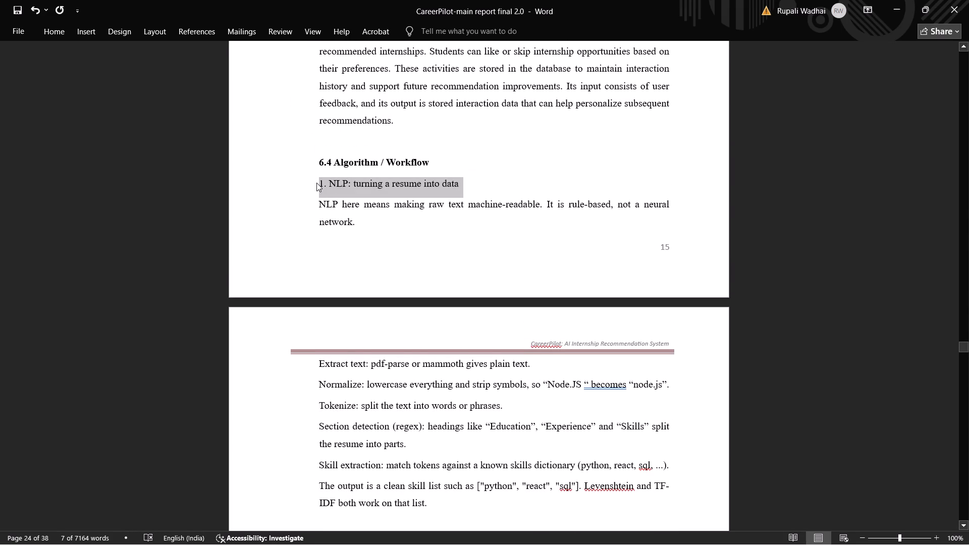
{"action": "key", "text": "ctrl+b"}
Join the “Extract text” line onto the end of the NLP paragraph after “network.”, separated by a space.
{"action": "scroll", "coordinate": [322, 287], "scroll_direction": "down", "scroll_amount": 2}
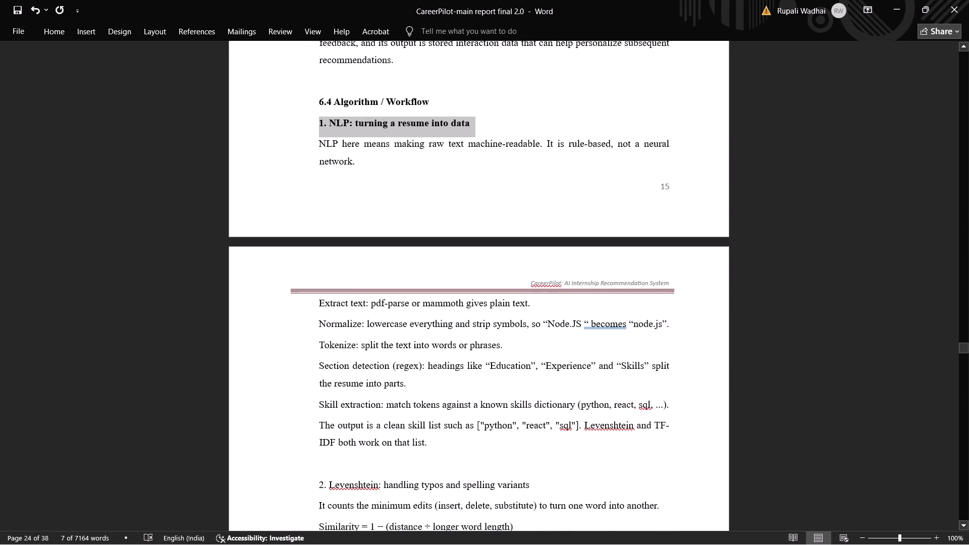
{"action": "left_click", "coordinate": [313, 309]}
{"action": "key", "text": "BackSpace"}
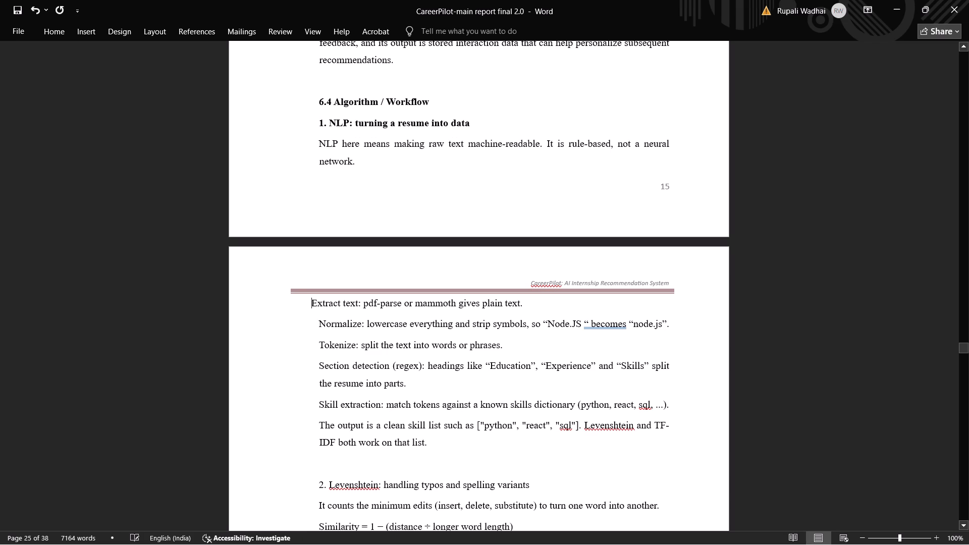
{"action": "key", "text": "BackSpace"}
{"action": "key", "text": "BackSpace"}
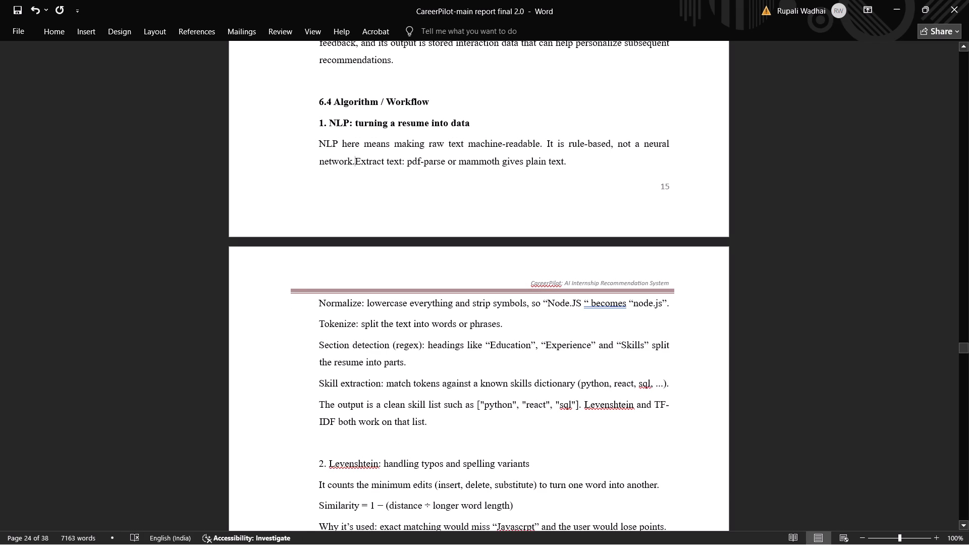
{"action": "key", "text": "space"}
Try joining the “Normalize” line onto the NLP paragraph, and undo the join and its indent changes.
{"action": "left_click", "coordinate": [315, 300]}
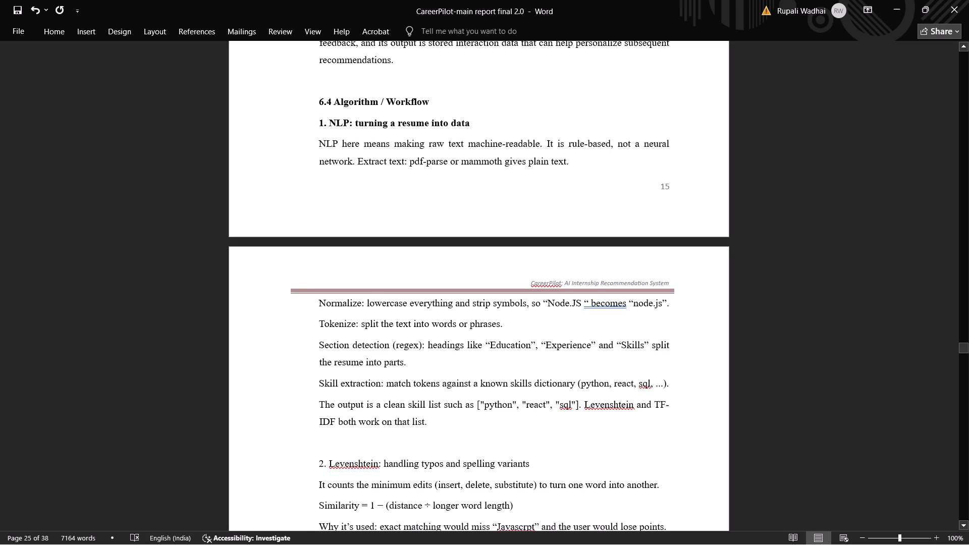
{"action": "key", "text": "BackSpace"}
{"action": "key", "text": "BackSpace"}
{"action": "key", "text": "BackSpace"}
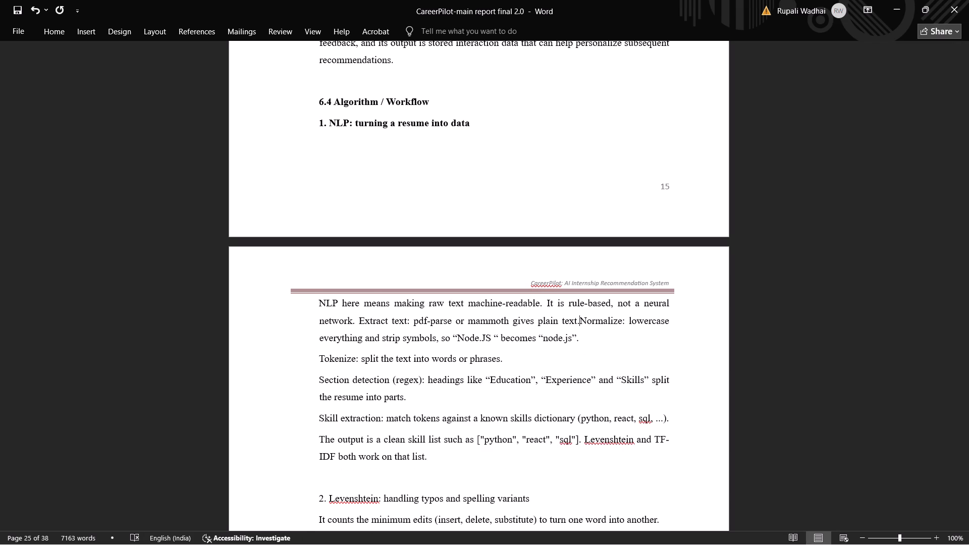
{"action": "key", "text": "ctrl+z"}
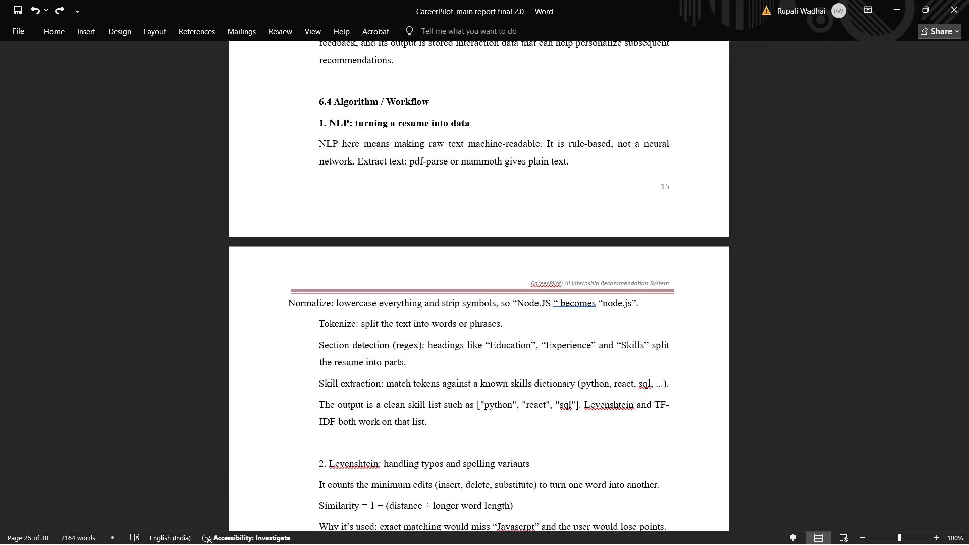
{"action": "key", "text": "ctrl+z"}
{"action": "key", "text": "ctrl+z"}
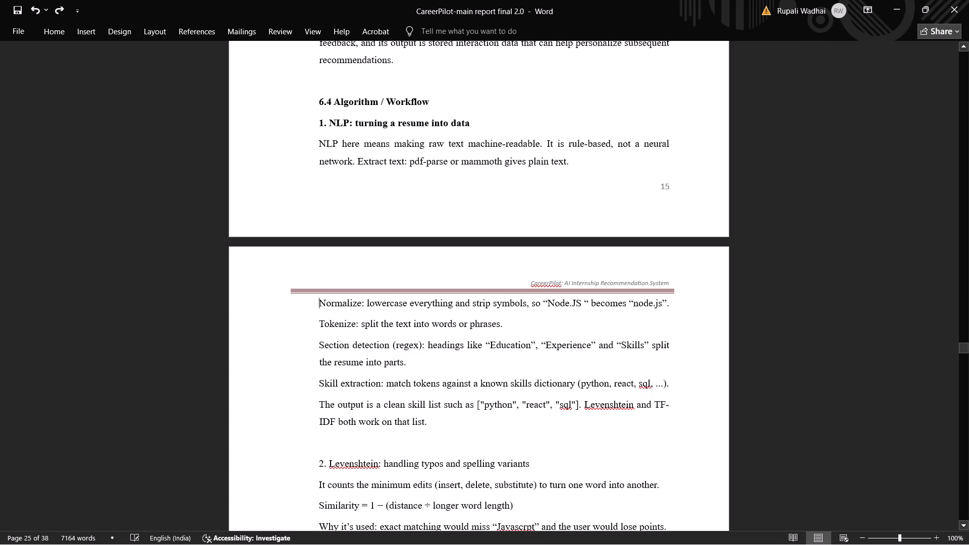
Join the “Section detection (regex)” paragraph onto the end of the “Tokenize” line, separated by a space.
{"action": "scroll", "coordinate": [323, 341], "scroll_direction": "down", "scroll_amount": 1}
{"action": "left_click", "coordinate": [320, 316]}
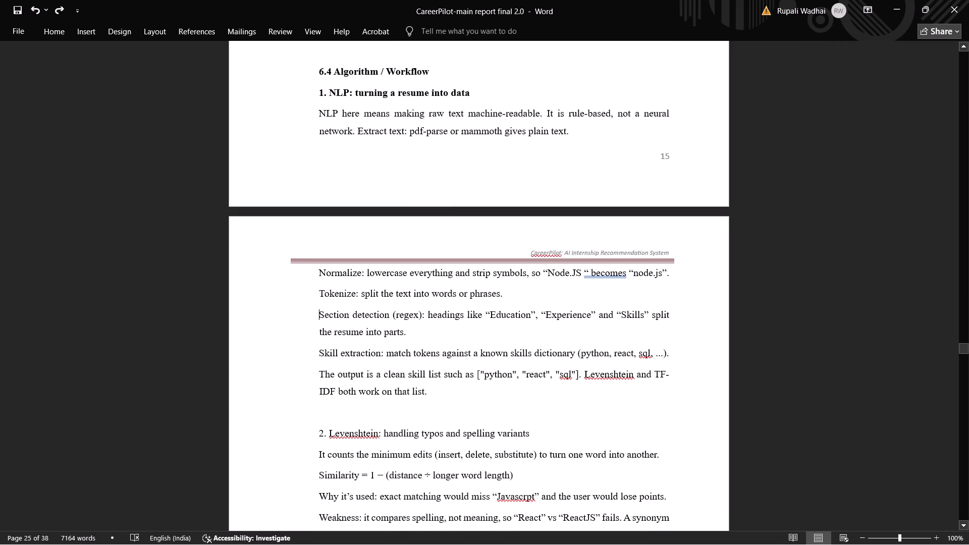
{"action": "key", "text": "BackSpace"}
{"action": "key", "text": "BackSpace"}
{"action": "key", "text": "BackSpace"}
{"action": "key", "text": "BackSpace"}
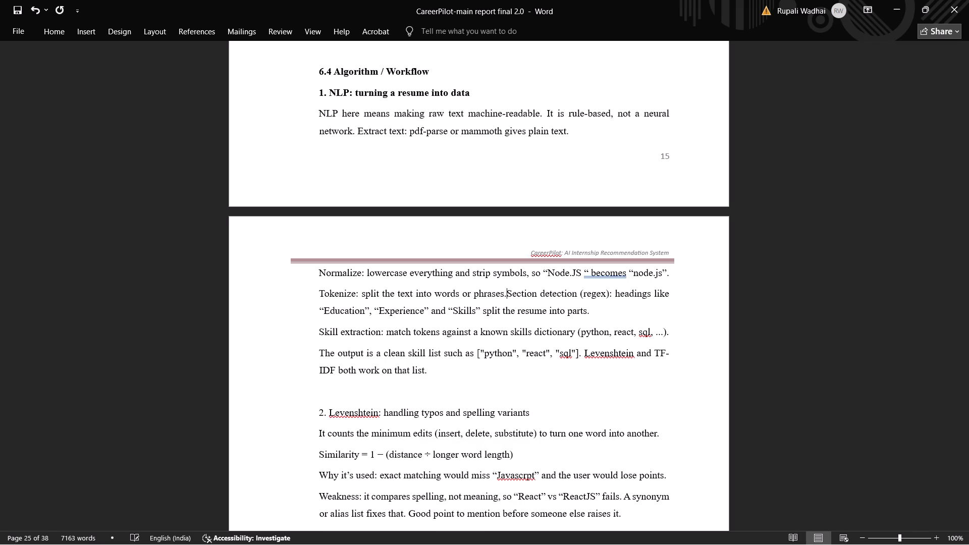
{"action": "key", "text": "space"}
Join the “Skill extraction” line onto the end of the Tokenize paragraph, separated by a space.
{"action": "left_click", "coordinate": [307, 334]}
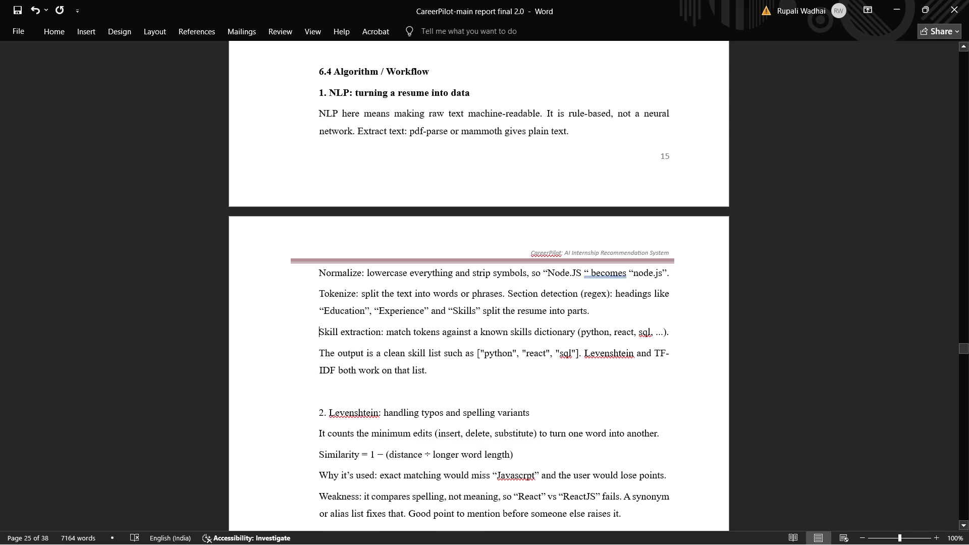
{"action": "key", "text": "BackSpace"}
{"action": "key", "text": "BackSpace"}
{"action": "key", "text": "BackSpace"}
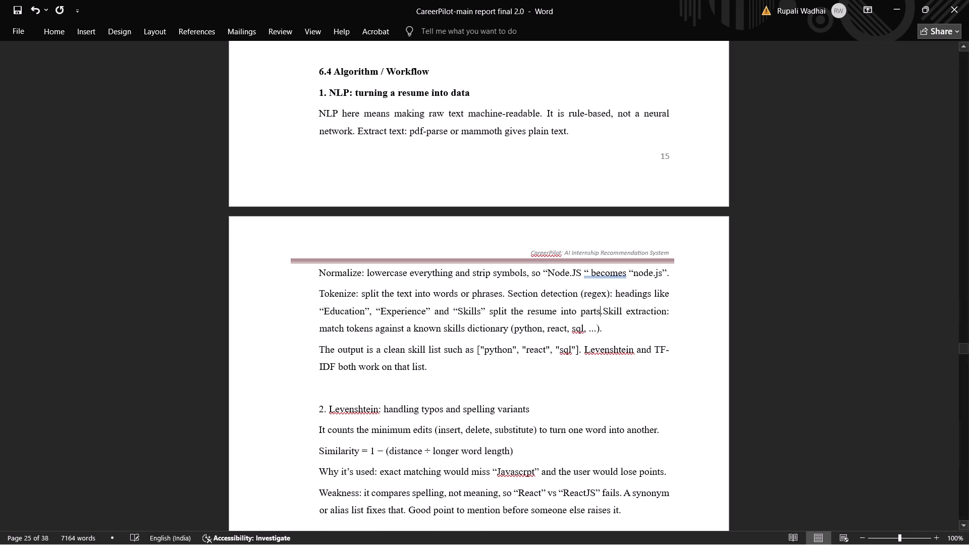
{"action": "key", "text": "space"}
Join the “The output is a clean skill list” sentence onto the end of the Tokenize paragraph, separated by a space.
{"action": "left_click", "coordinate": [314, 349]}
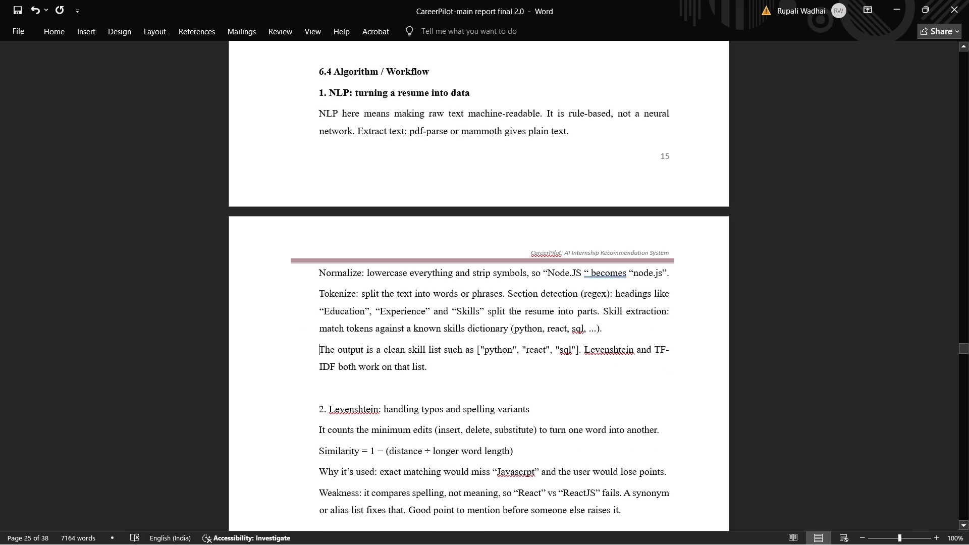
{"action": "key", "text": "BackSpace"}
{"action": "key", "text": "BackSpace"}
{"action": "key", "text": "BackSpace"}
{"action": "key", "text": "BackSpace"}
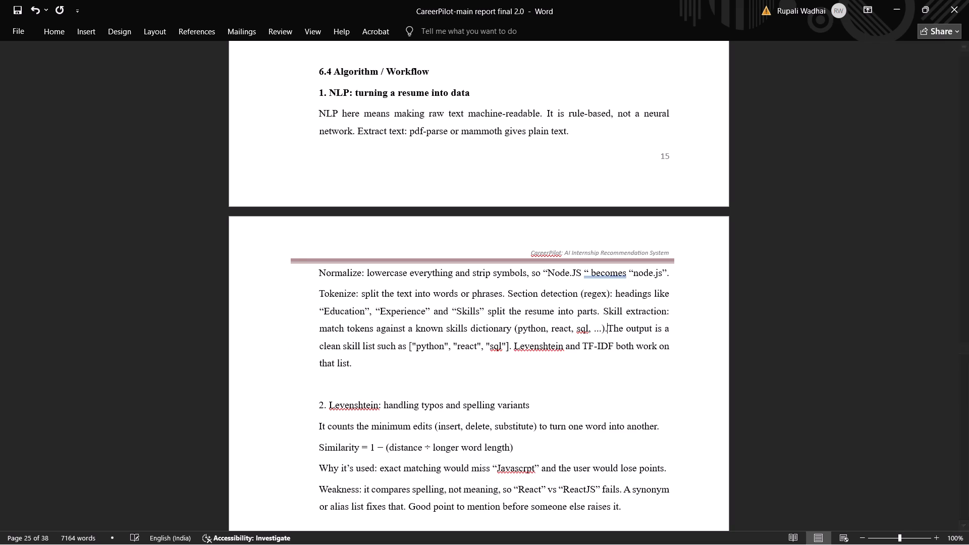
{"action": "scroll", "coordinate": [315, 349], "scroll_direction": "down", "scroll_amount": 3}
{"action": "key", "text": "space"}
Make the “2. Levenshtein: handling typos and spelling variants” subheading bold.
{"action": "scroll", "coordinate": [324, 341], "scroll_direction": "down", "scroll_amount": 2}
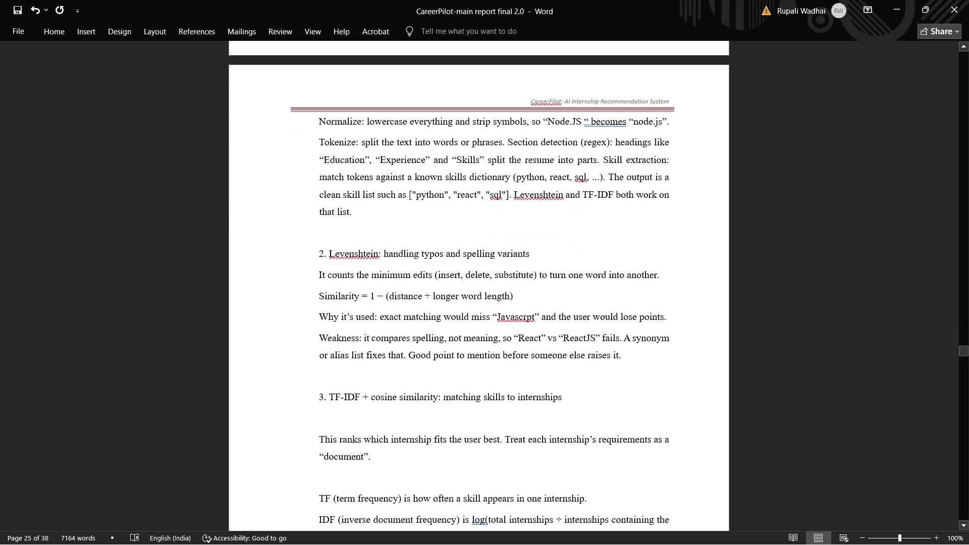
{"action": "left_click_drag", "start_coordinate": [550, 261], "coordinate": [302, 254]}
{"action": "key", "text": "ctrl+b"}
{"action": "left_click", "coordinate": [311, 266]}
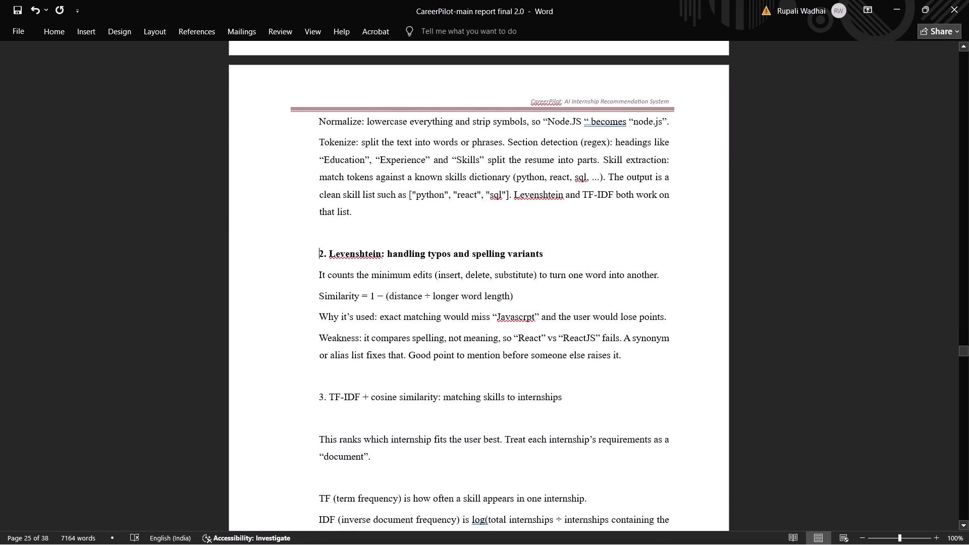
Make the “3. TF-IDF + cosine similarity: matching skills to internships” subheading bold.
{"action": "scroll", "coordinate": [318, 312], "scroll_direction": "down", "scroll_amount": 3}
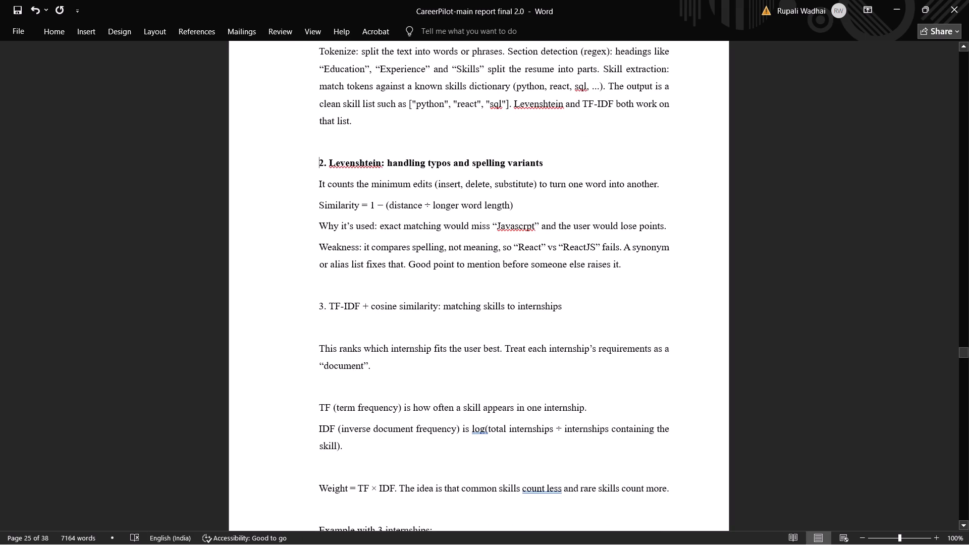
{"action": "left_click_drag", "start_coordinate": [567, 308], "coordinate": [327, 308]}
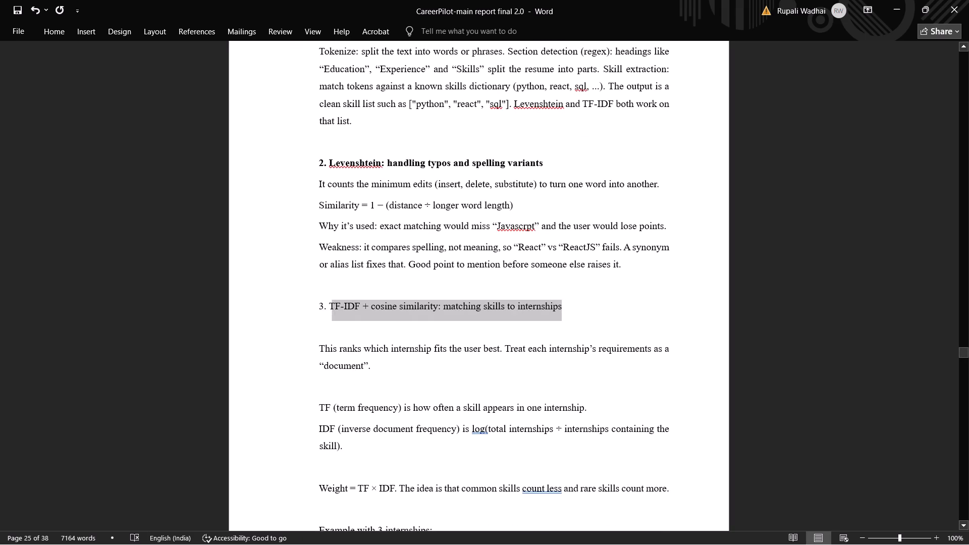
{"action": "left_click_drag", "start_coordinate": [327, 308], "coordinate": [303, 307]}
{"action": "key", "text": "ctrl+b"}
Delete the blank line between the “3. TF-IDF + cosine similarity” subheading and its first paragraph.
{"action": "left_click", "coordinate": [328, 338]}
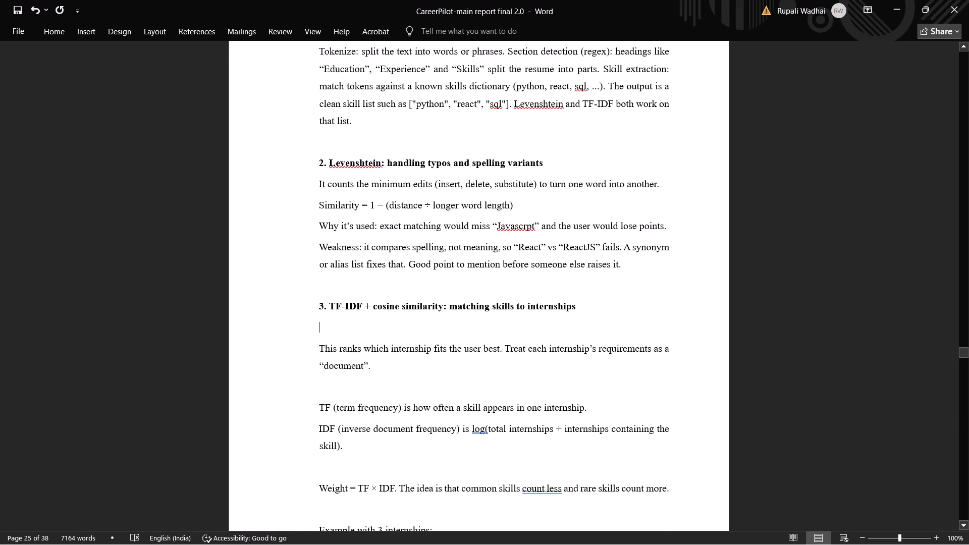
{"action": "key", "text": "BackSpace"}
{"action": "key", "text": "BackSpace"}
{"action": "key", "text": "BackSpace"}
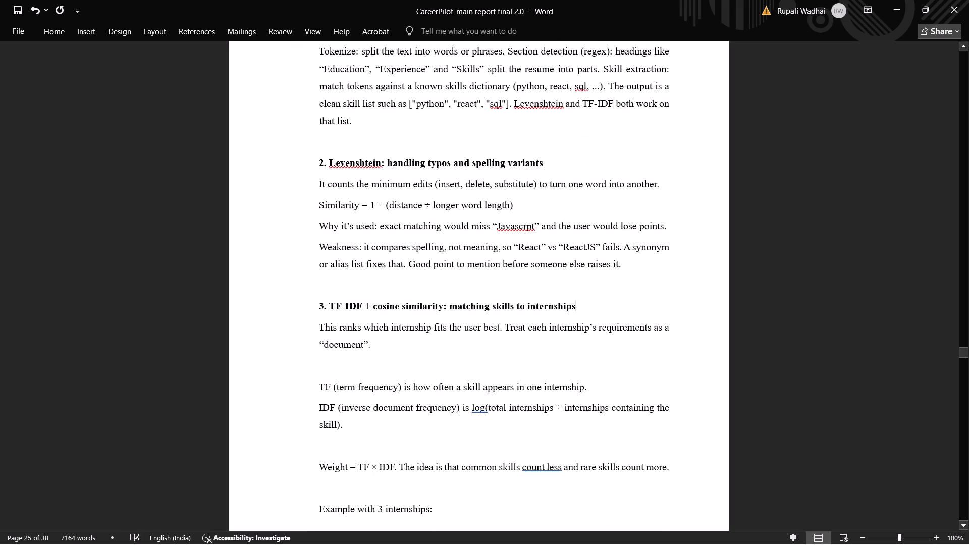
Join the “TF (term frequency)” line onto the “document” sentence with a space, removing the blank line between them.
{"action": "left_click", "coordinate": [325, 378]}
{"action": "key", "text": "BackSpace"}
{"action": "key", "text": "BackSpace"}
{"action": "key", "text": "BackSpace"}
{"action": "key", "text": "BackSpace"}
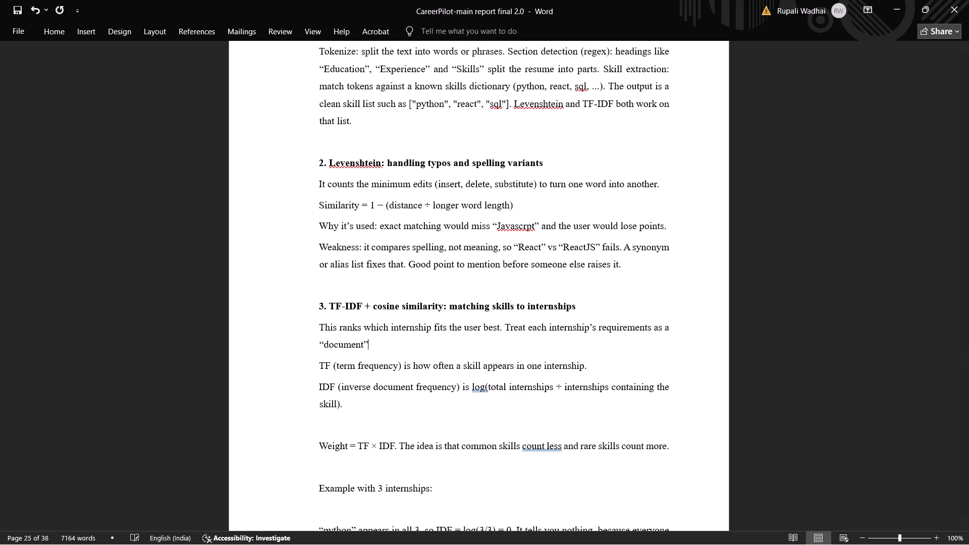
{"action": "left_click", "coordinate": [323, 359]}
{"action": "left_click", "coordinate": [319, 363]}
{"action": "key", "text": "BackSpace"}
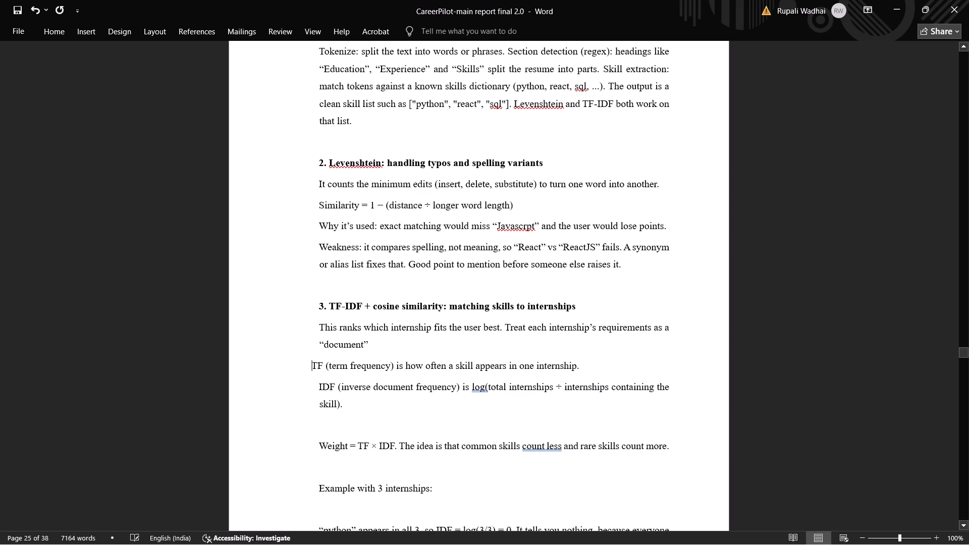
{"action": "key", "text": "BackSpace"}
{"action": "key", "text": "BackSpace"}
{"action": "key", "text": "space"}
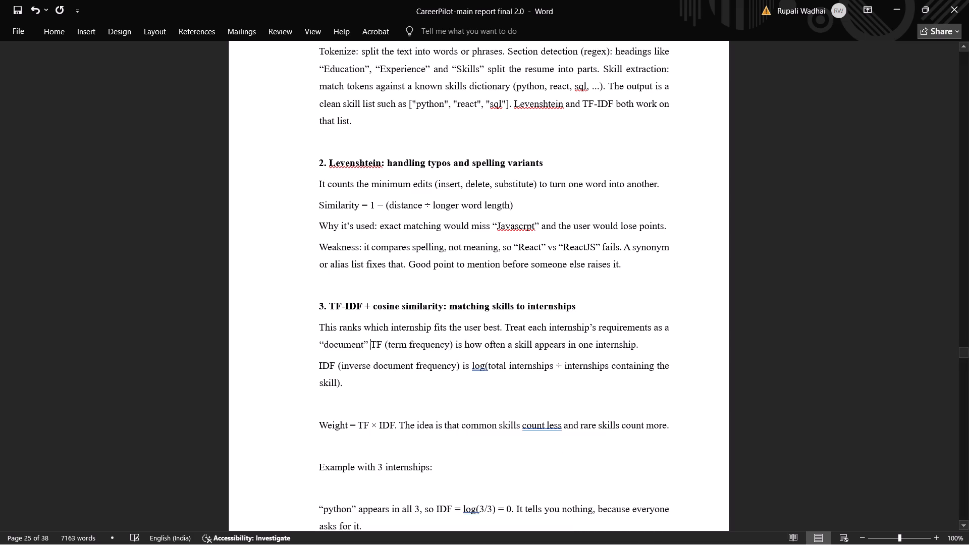
Join the “Weight = TF × IDF” line onto the end of the IDF paragraph, removing the blank line between them.
{"action": "left_click", "coordinate": [337, 417]}
{"action": "key", "text": "BackSpace"}
{"action": "key", "text": "BackSpace"}
{"action": "key", "text": "BackSpace"}
{"action": "left_click", "coordinate": [316, 408]}
{"action": "key", "text": "BackSpace"}
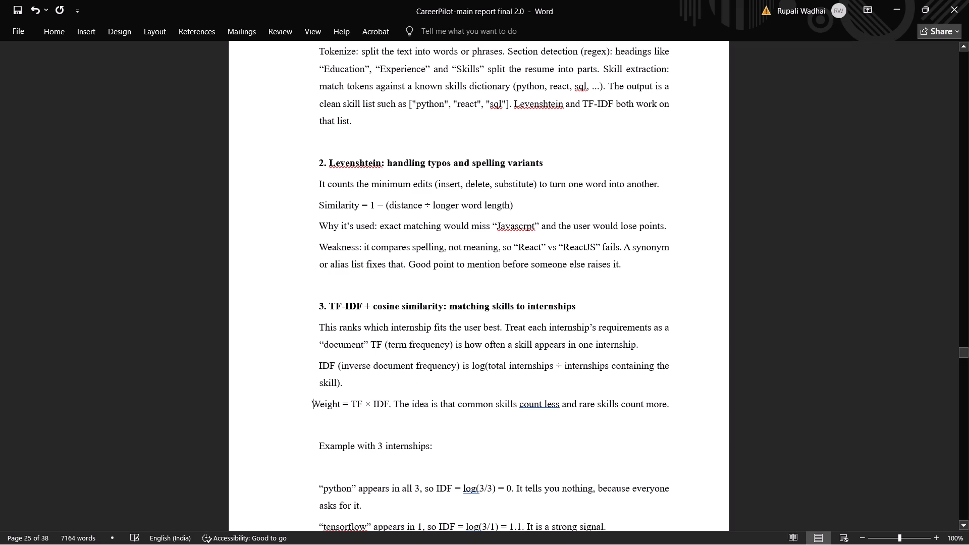
{"action": "key", "text": "BackSpace"}
{"action": "key", "text": "BackSpace"}
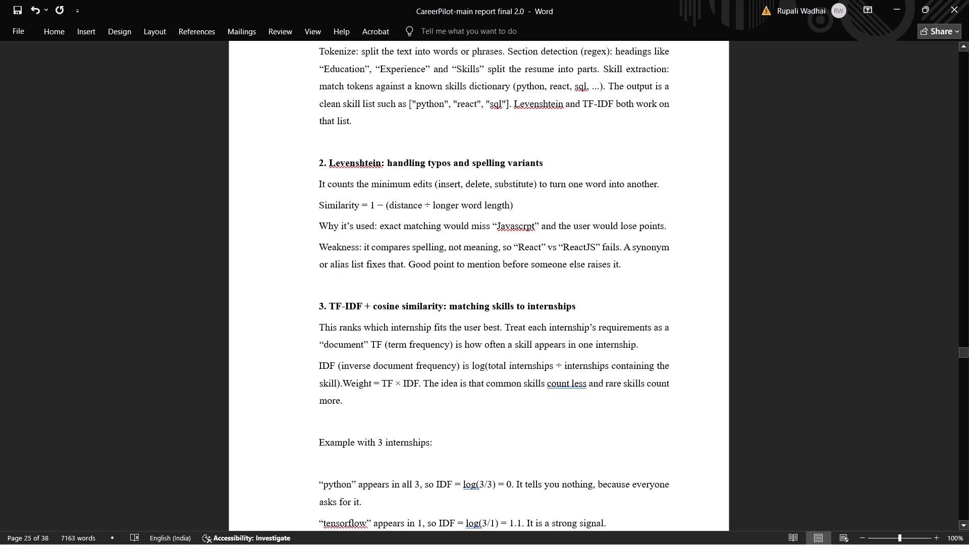
Delete the “Example with 3 internships” block, including its “python” and “tensorflow” lines and the surrounding blank lines.
{"action": "scroll", "coordinate": [329, 360], "scroll_direction": "down", "scroll_amount": 3}
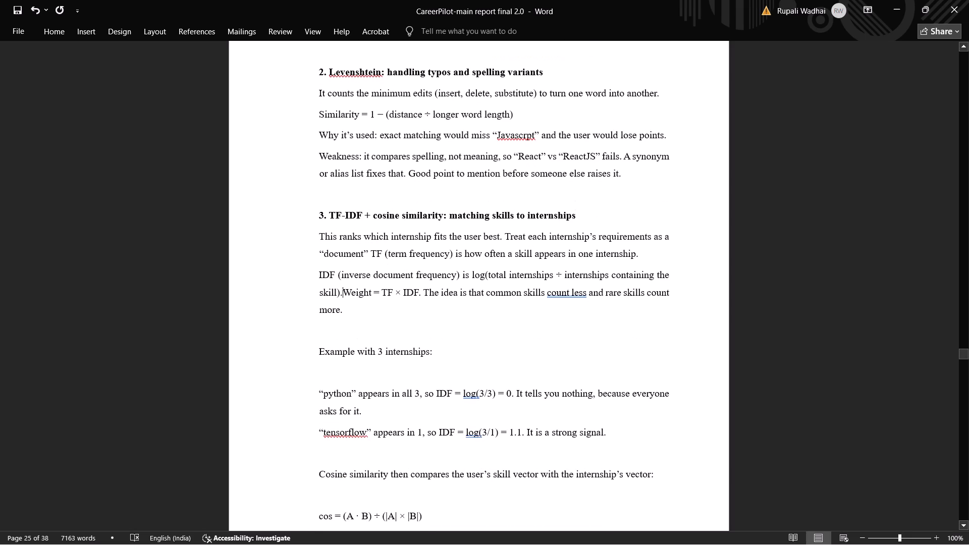
{"action": "left_click_drag", "start_coordinate": [320, 325], "coordinate": [487, 472]}
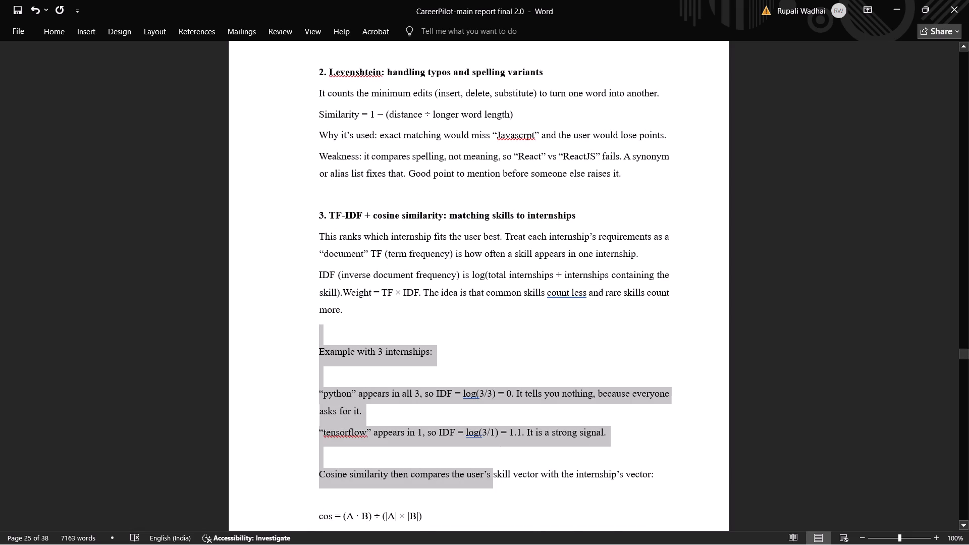
{"action": "left_click_drag", "start_coordinate": [487, 472], "coordinate": [598, 453]}
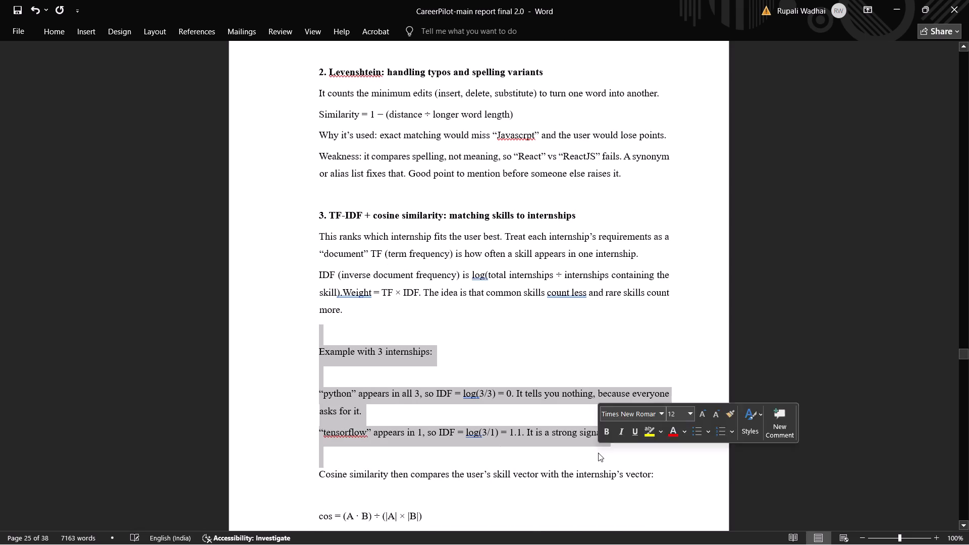
{"action": "key", "text": "BackSpace"}
Delete the blank line between the “Cosine similarity then compares” sentence and the cos formula.
{"action": "left_click", "coordinate": [318, 351]}
{"action": "key", "text": "BackSpace"}
{"action": "key", "text": "BackSpace"}
{"action": "key", "text": "BackSpace"}
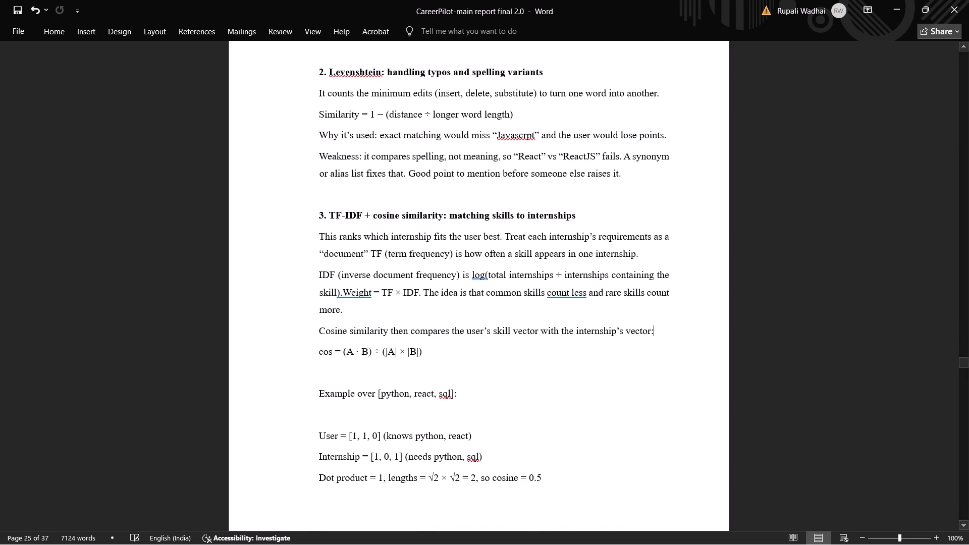
Delete the “Example over [python, react, sql]” block with its User and Internship vector lines and blank lines.
{"action": "left_click_drag", "start_coordinate": [317, 371], "coordinate": [464, 406]}
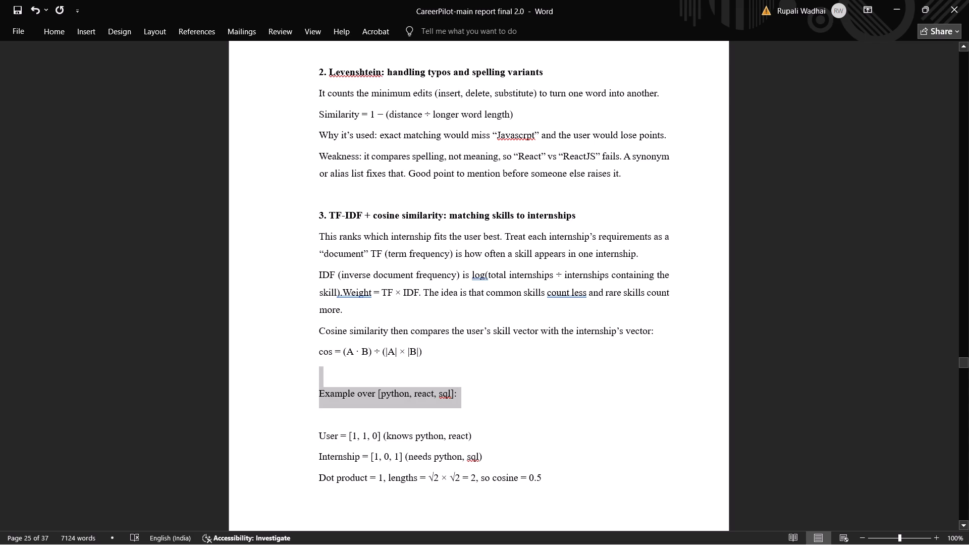
{"action": "left_click_drag", "start_coordinate": [464, 406], "coordinate": [578, 463]}
{"action": "key", "text": "BackSpace"}
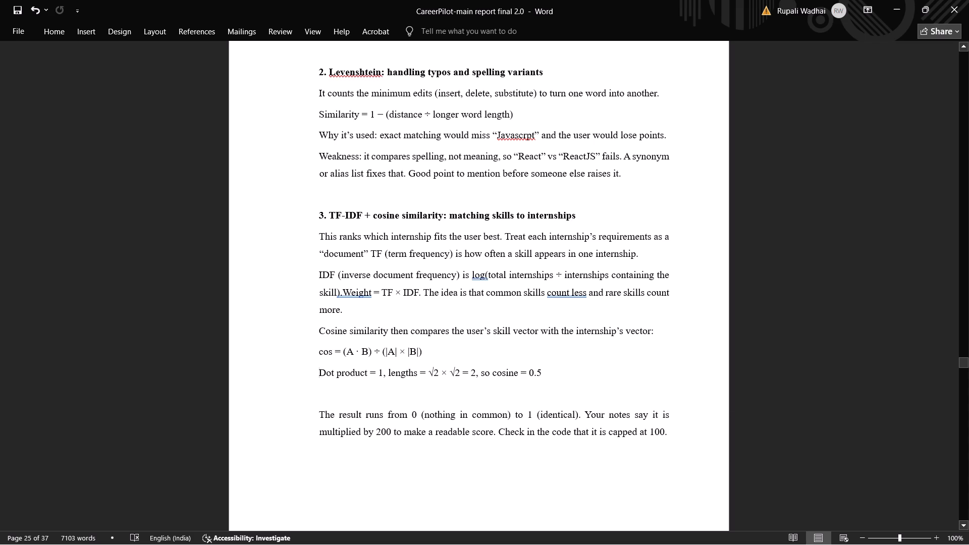
Join the “Cosine similarity then compares” sentence onto the end of the preceding IDF and Weight paragraph, separated by a space.
{"action": "left_click", "coordinate": [323, 322]}
{"action": "left_click", "coordinate": [307, 332]}
{"action": "key", "text": "BackSpace"}
{"action": "key", "text": "BackSpace"}
{"action": "key", "text": "BackSpace"}
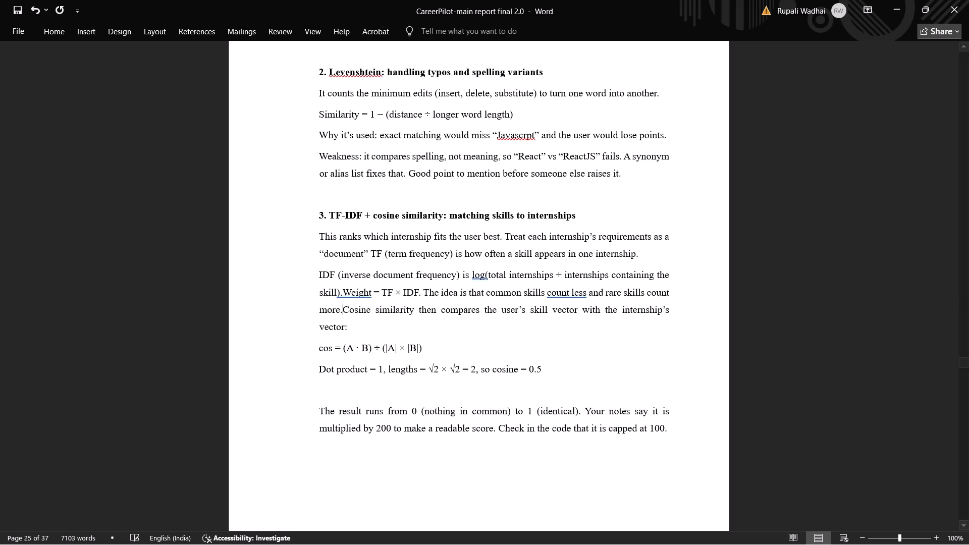
{"action": "key", "text": "space"}
Delete the blank line above the “The result runs from 0” paragraph.
{"action": "left_click", "coordinate": [319, 354]}
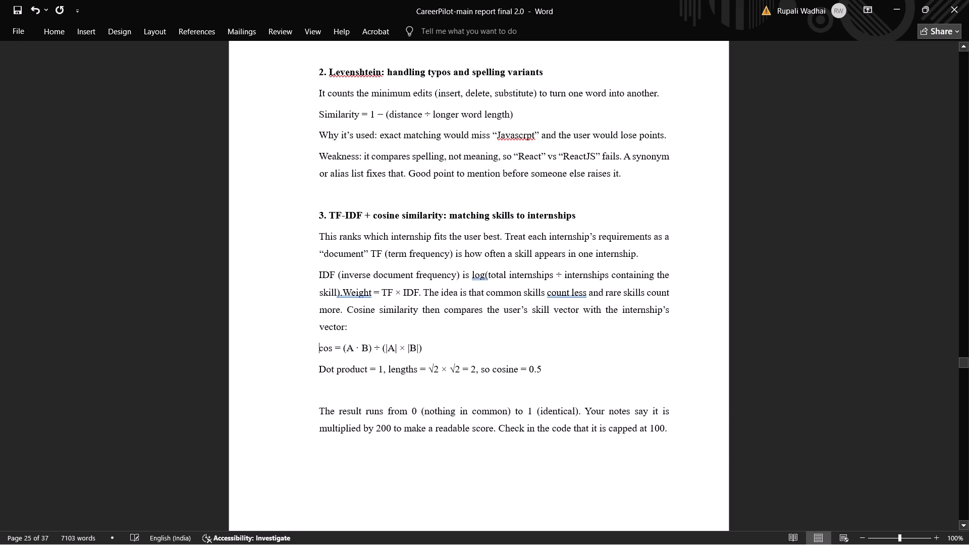
{"action": "left_click", "coordinate": [317, 396]}
{"action": "key", "text": "BackSpace"}
{"action": "key", "text": "BackSpace"}
{"action": "key", "text": "BackSpace"}
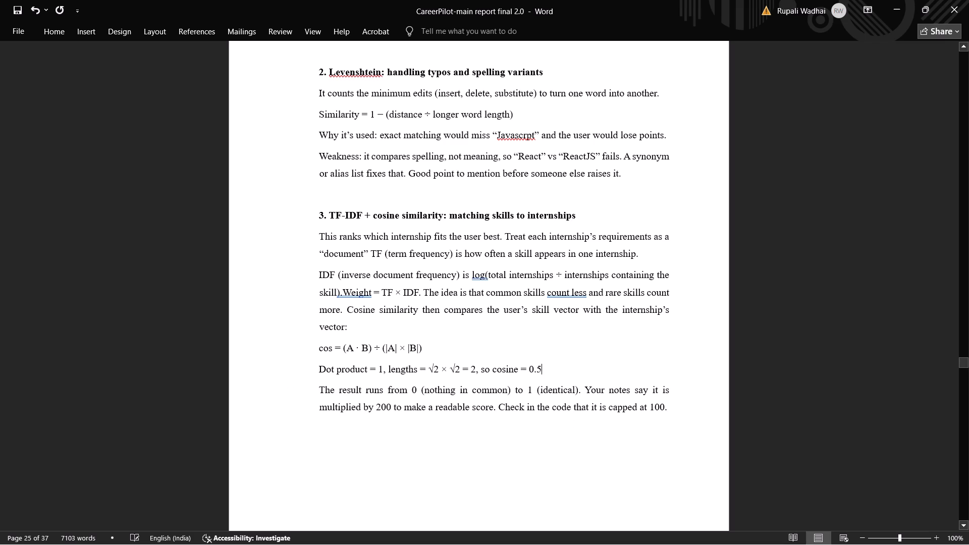
Delete the “Dot product = 1” line below the cos formula.
{"action": "scroll", "coordinate": [332, 394], "scroll_direction": "down", "scroll_amount": 5}
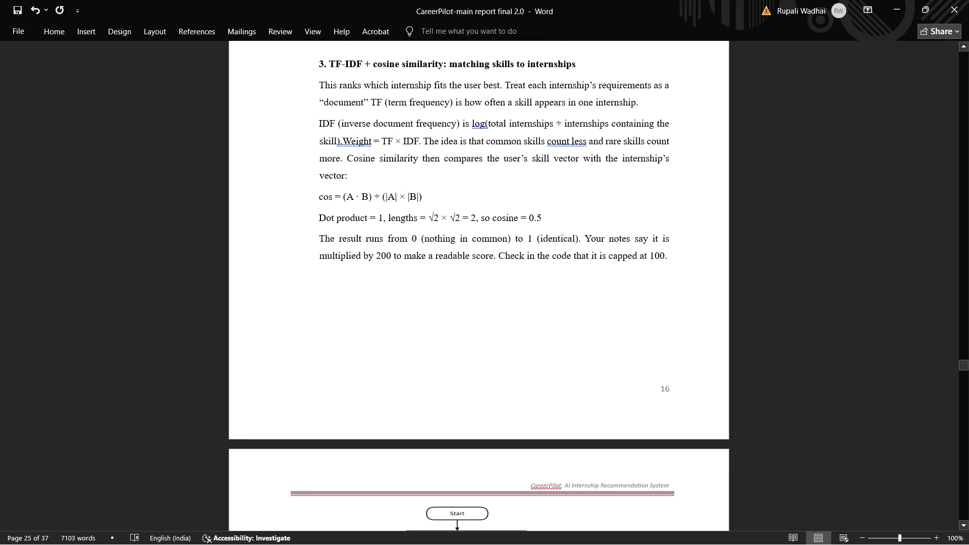
{"action": "left_click_drag", "start_coordinate": [552, 219], "coordinate": [320, 214]}
{"action": "key", "text": "BackSpace"}
Check the flowchart and section 6.5 pages that follow, and save the report.
{"action": "scroll", "coordinate": [283, 235], "scroll_direction": "down", "scroll_amount": 6}
{"action": "scroll", "coordinate": [347, 260], "scroll_direction": "down", "scroll_amount": 9}
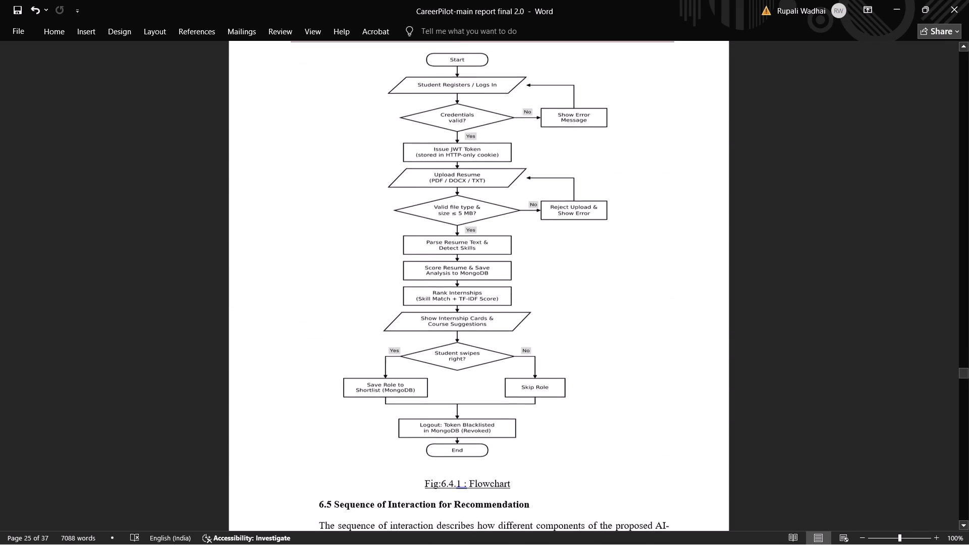
{"action": "scroll", "coordinate": [355, 261], "scroll_direction": "down", "scroll_amount": 14}
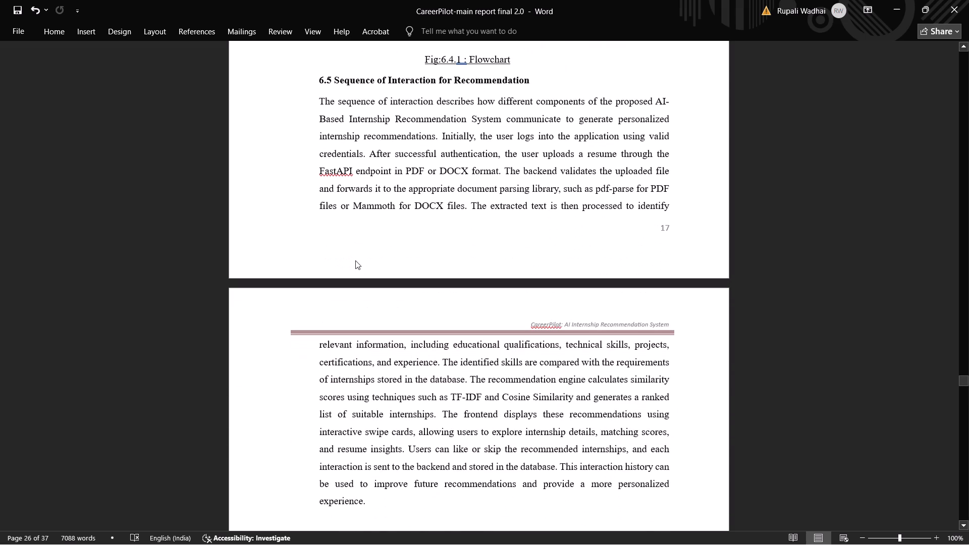
{"action": "key", "text": "ctrl+s"}
Zoom out to 40% and examine the page layout from the front matter through Chapter 6 for spacing problems.
{"action": "scroll", "coordinate": [355, 260], "scroll_direction": "down", "scroll_amount": 6}
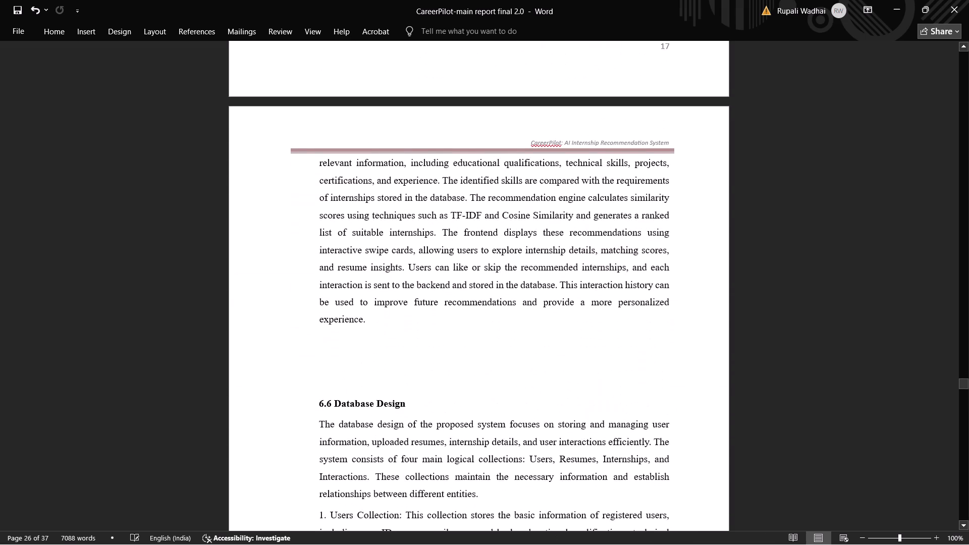
{"action": "scroll", "coordinate": [355, 260], "scroll_direction": "up", "scroll_amount": 20}
{"action": "scroll", "coordinate": [355, 260], "scroll_direction": "up", "scroll_amount": 20}
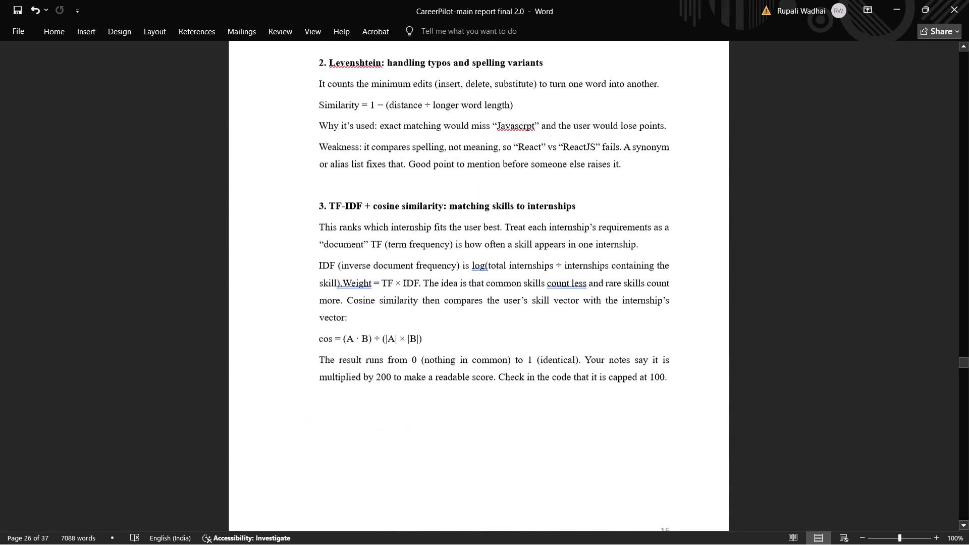
{"action": "left_click_drag", "start_coordinate": [514, 355], "coordinate": [324, 149]}
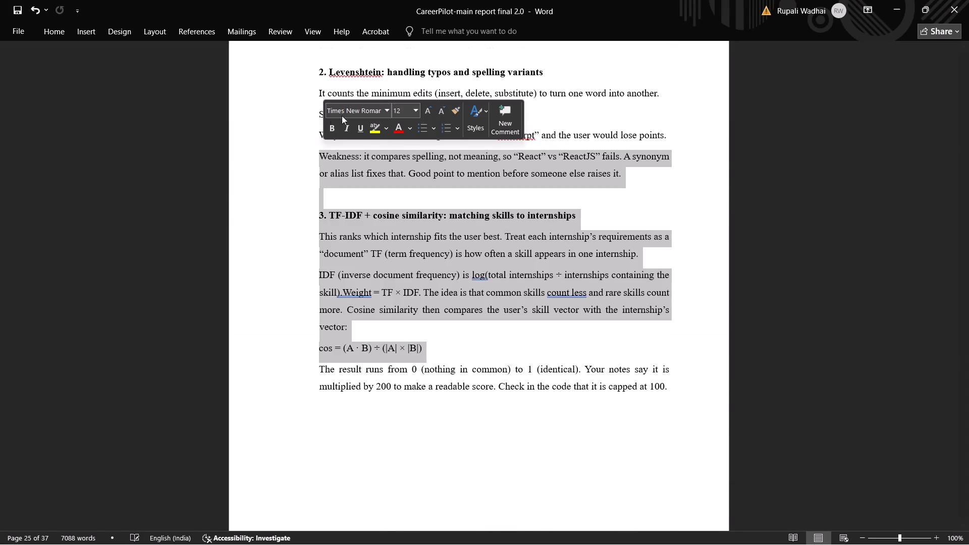
{"action": "left_click", "coordinate": [346, 226]}
{"action": "scroll", "coordinate": [352, 235], "scroll_direction": "up", "scroll_amount": 5, "text": "ctrl"}
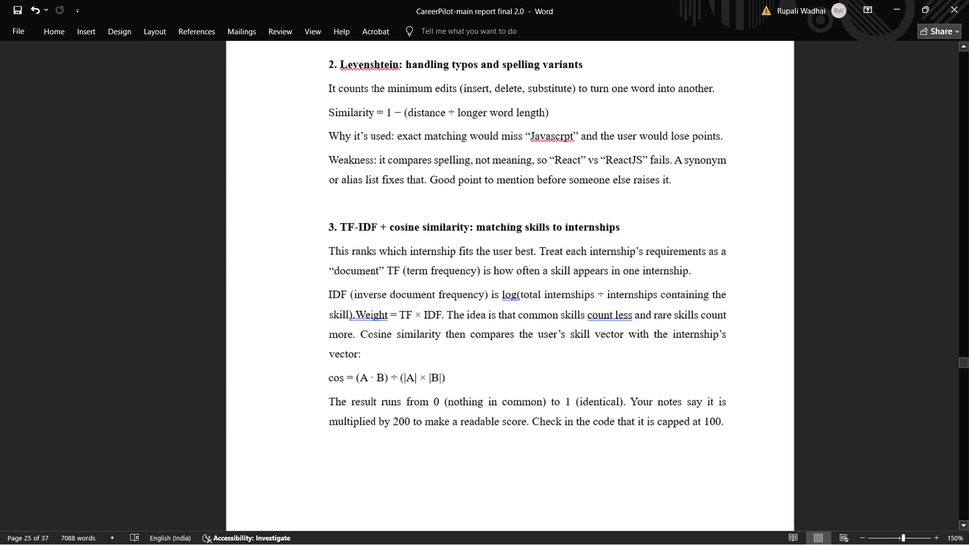
{"action": "scroll", "coordinate": [352, 231], "scroll_direction": "down", "scroll_amount": 11, "text": "ctrl"}
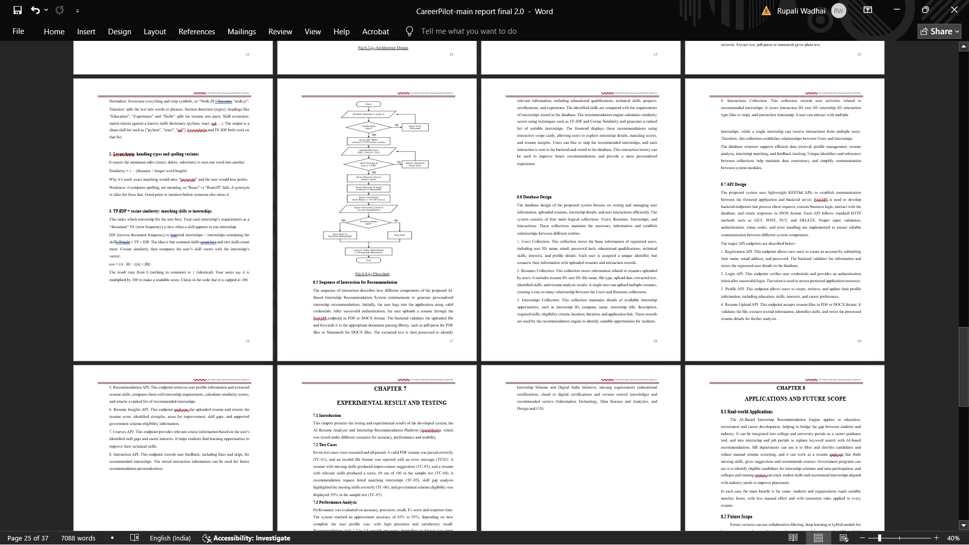
{"action": "left_click_drag", "start_coordinate": [962, 371], "coordinate": [948, 103]}
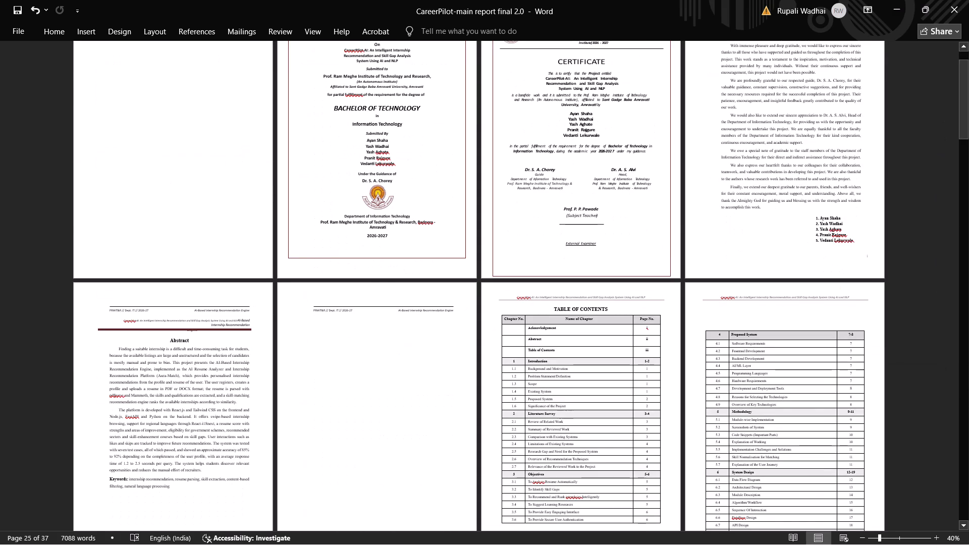
{"action": "left_click_drag", "start_coordinate": [957, 108], "coordinate": [962, 121]}
{"action": "left_click_drag", "start_coordinate": [967, 116], "coordinate": [966, 165]}
{"action": "left_click", "coordinate": [924, 208]}
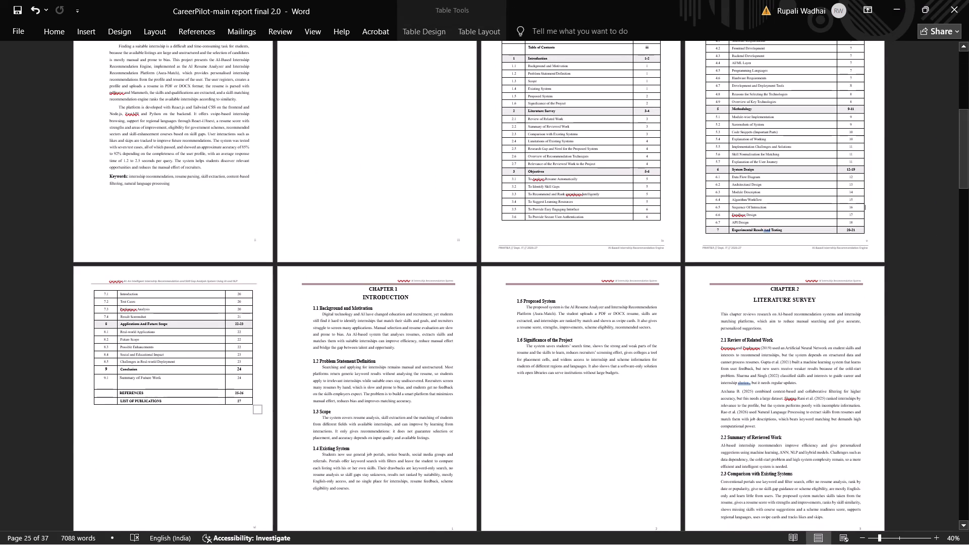
{"action": "left_click_drag", "start_coordinate": [968, 162], "coordinate": [968, 197]}
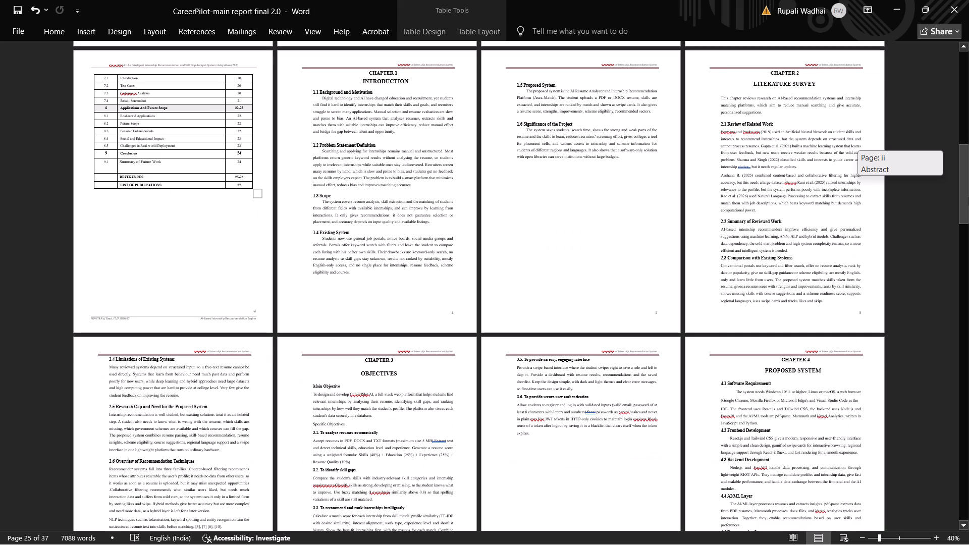
{"action": "left_click_drag", "start_coordinate": [968, 197], "coordinate": [965, 221]}
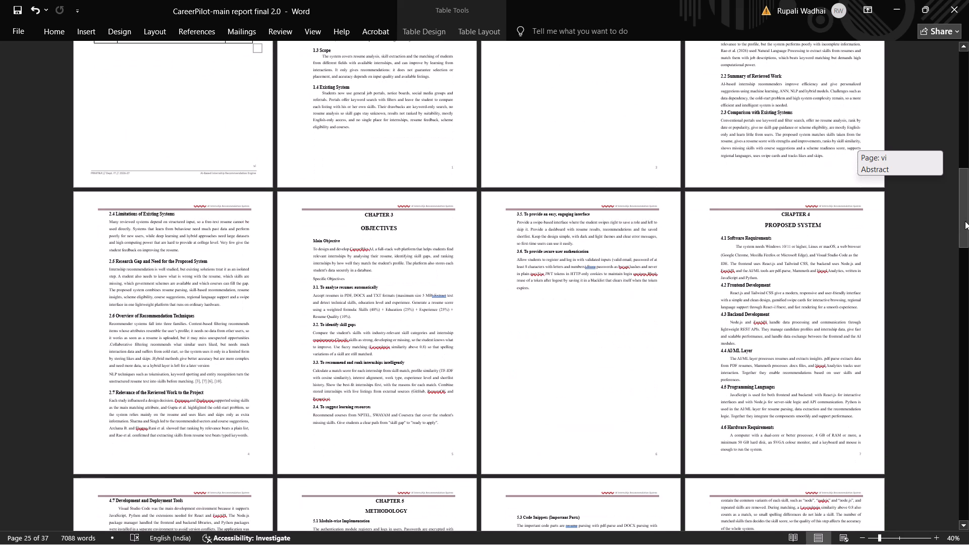
{"action": "left_click_drag", "start_coordinate": [965, 221], "coordinate": [960, 280]}
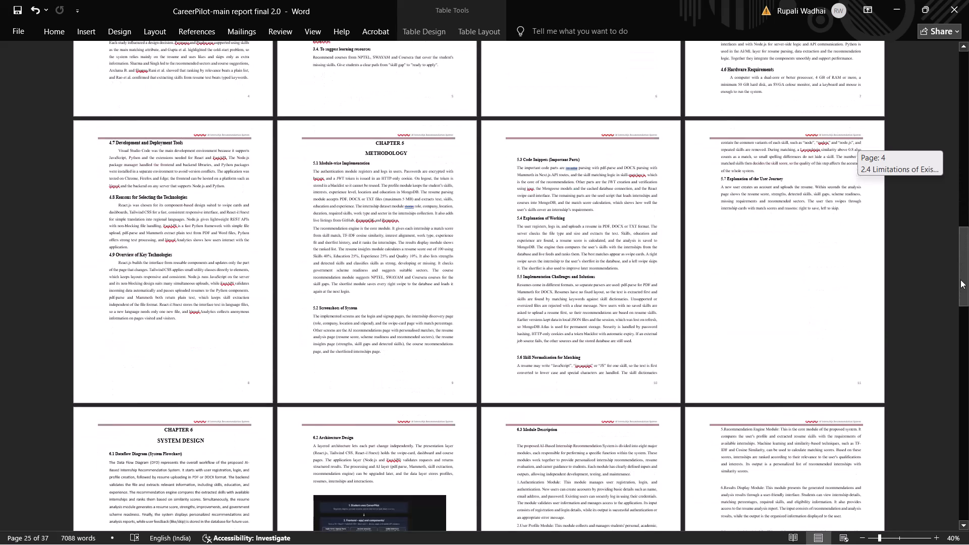
{"action": "left_click_drag", "start_coordinate": [960, 280], "coordinate": [960, 284]}
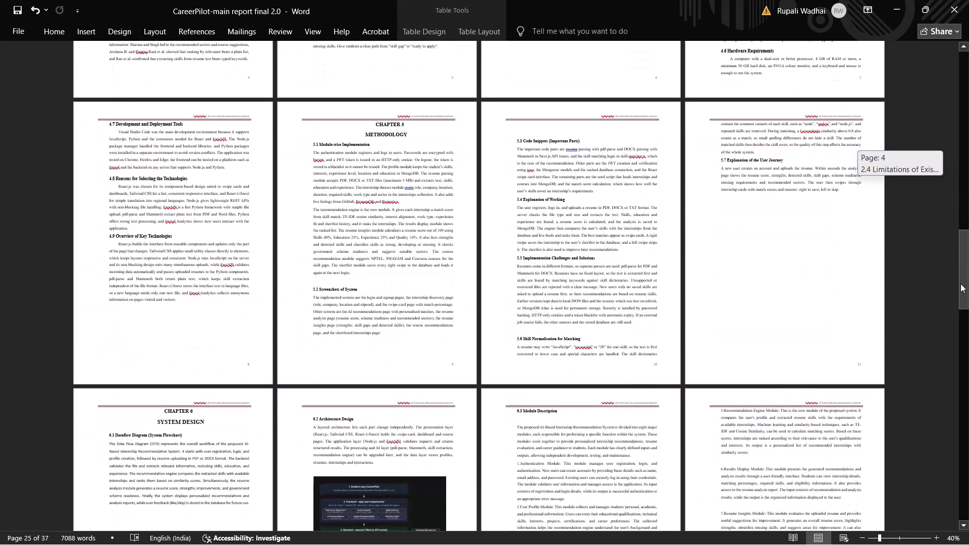
{"action": "left_click_drag", "start_coordinate": [960, 284], "coordinate": [960, 287]}
Delete the blank lines above the “5.3 Code Snippets (Important Parts)” heading so it starts at the top of its page.
{"action": "left_click", "coordinate": [514, 99]}
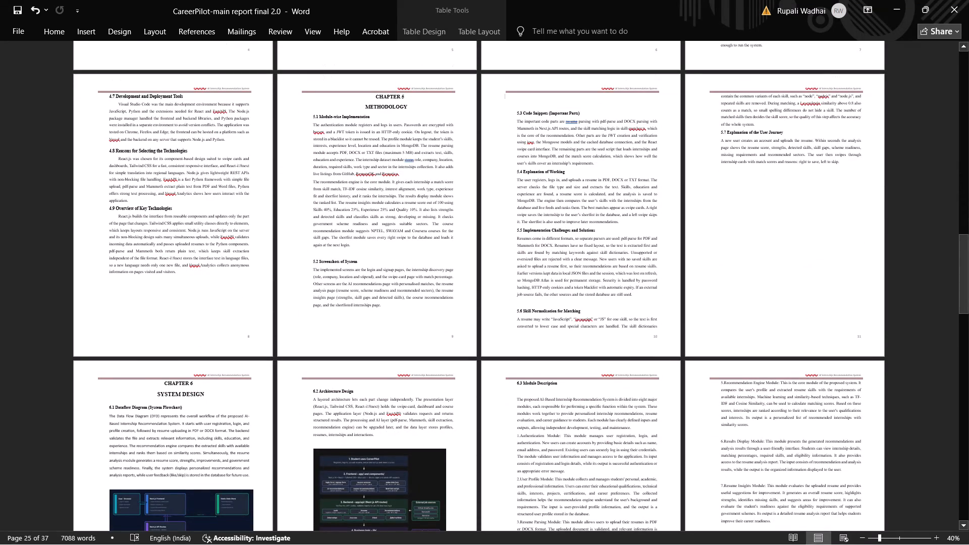
{"action": "left_click", "coordinate": [515, 102]}
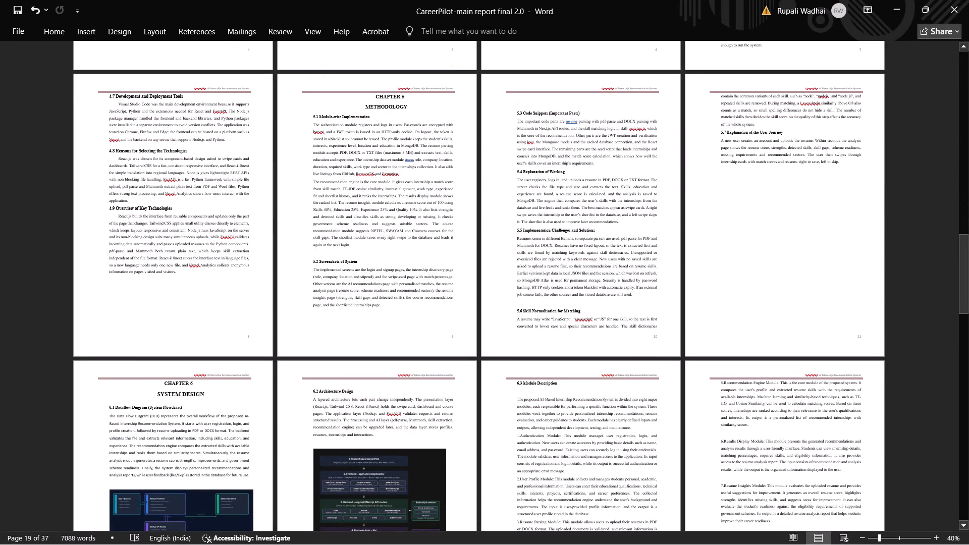
{"action": "key", "text": "BackSpace"}
{"action": "key", "text": "BackSpace"}
{"action": "key", "text": "BackSpace"}
{"action": "key", "text": "BackSpace"}
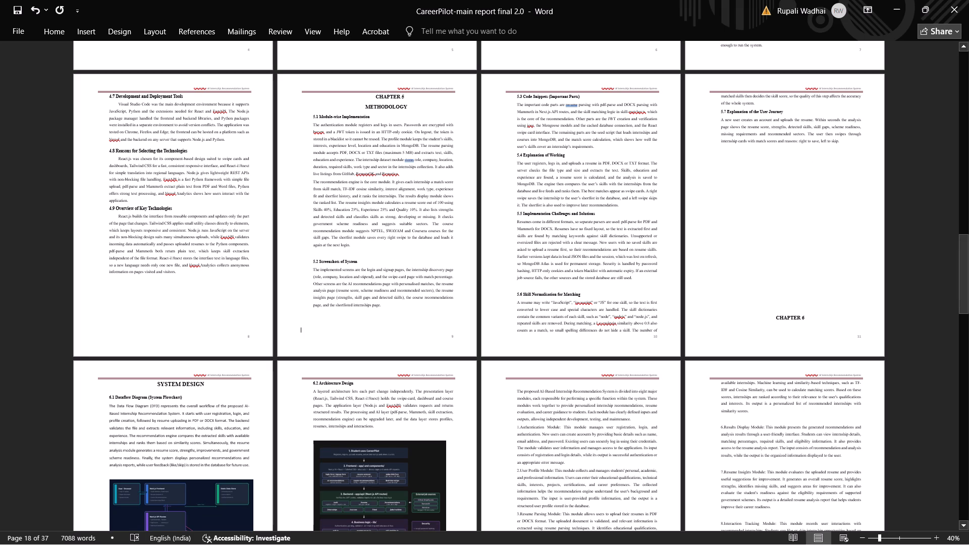
Insert two blank lines above the “CHAPTER 6” title to move it onto the page with “SYSTEM DESIGN”.
{"action": "left_click", "coordinate": [791, 302]}
{"action": "key", "text": "Return"}
{"action": "key", "text": "Return"}
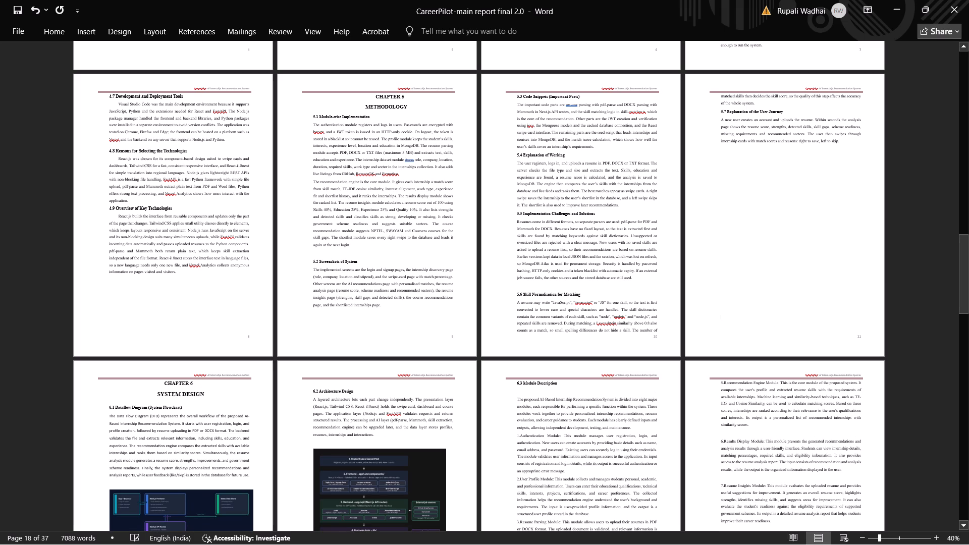
Delete the blank line above the “6.2 Architecture Design” heading.
{"action": "left_click", "coordinate": [310, 384]}
{"action": "key", "text": "BackSpace"}
Insert a blank line before the “6.3 Module Description” heading to push it to the top of the next page.
{"action": "scroll", "coordinate": [311, 386], "scroll_direction": "down", "scroll_amount": 4}
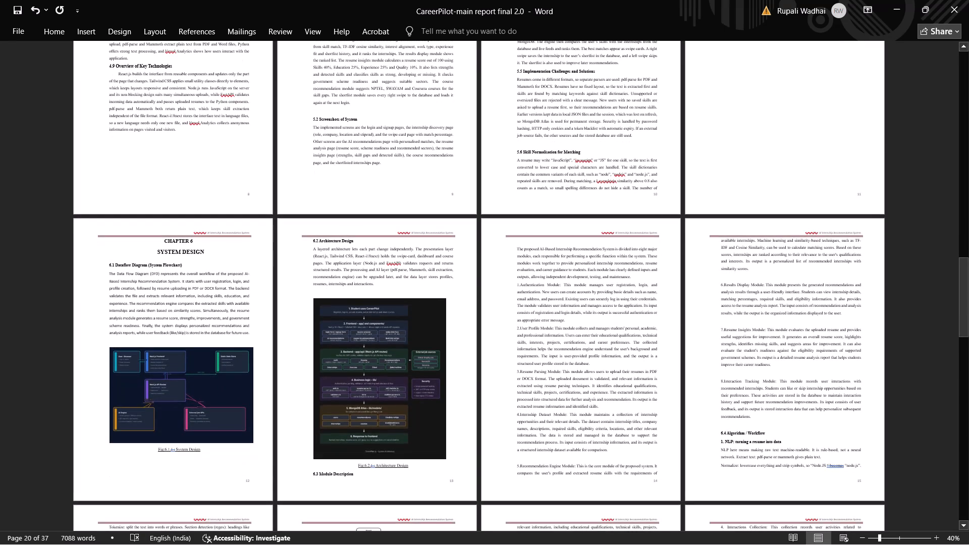
{"action": "left_click", "coordinate": [305, 478]}
{"action": "key", "text": "Return"}
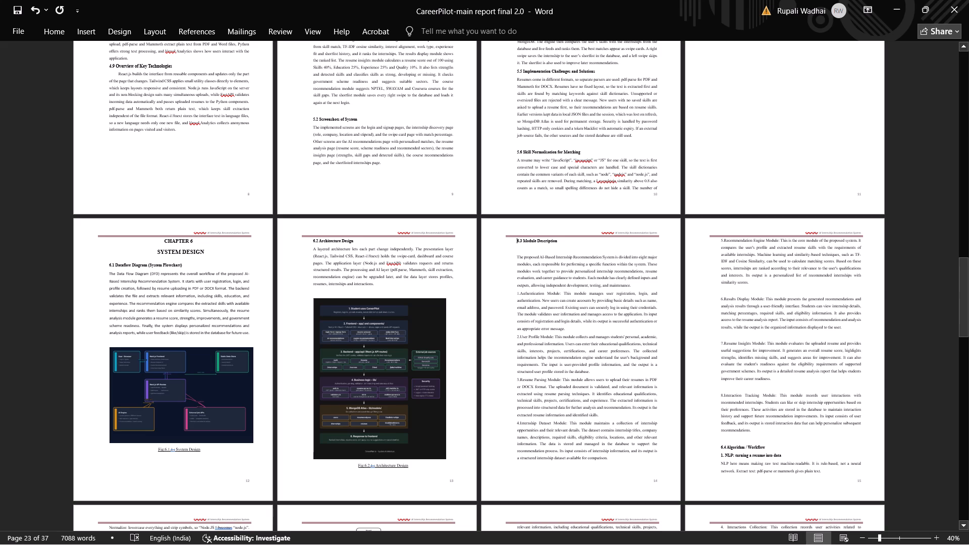
Examine the layout of the remaining Chapter 6 pages from section 6.3 onward.
{"action": "scroll", "coordinate": [712, 249], "scroll_direction": "down", "scroll_amount": 1}
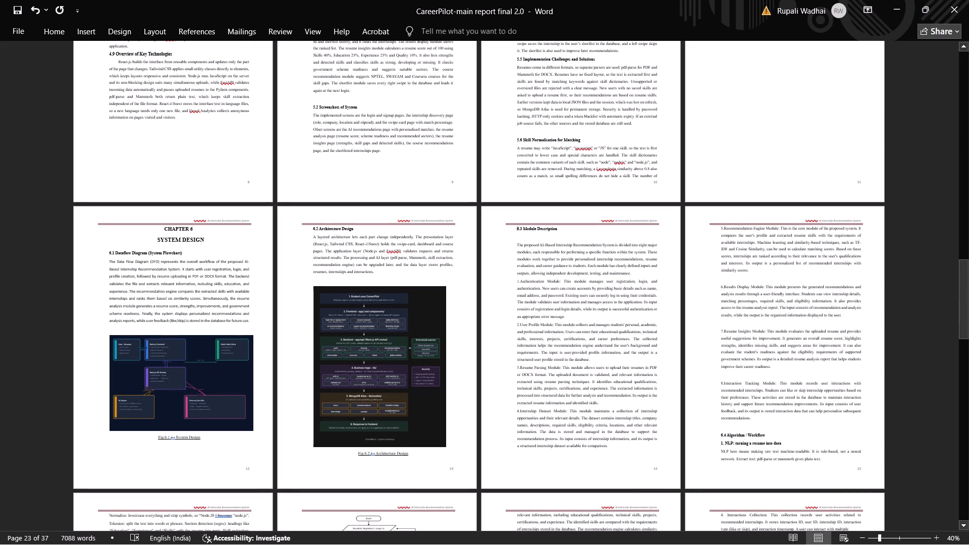
{"action": "scroll", "coordinate": [509, 259], "scroll_direction": "down", "scroll_amount": 3}
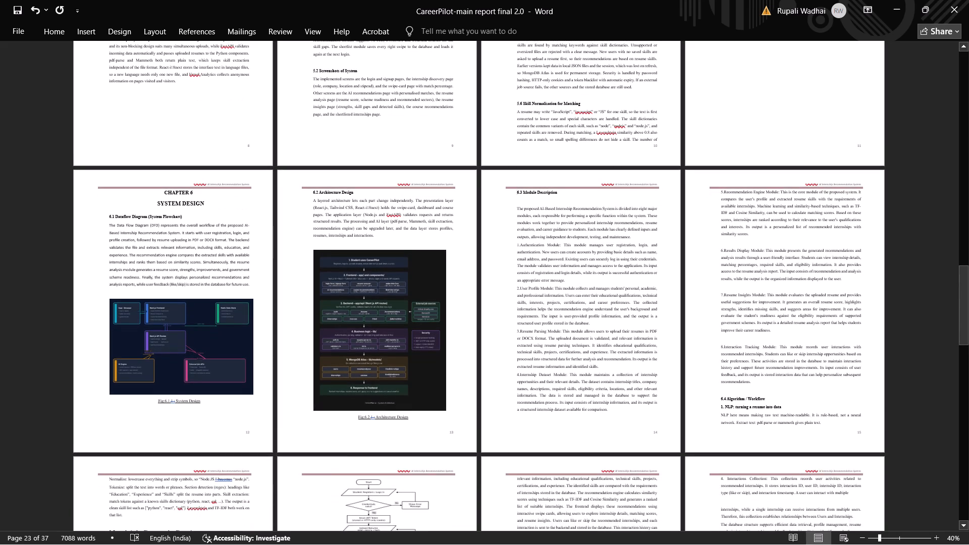
{"action": "scroll", "coordinate": [510, 259], "scroll_direction": "down", "scroll_amount": 15}
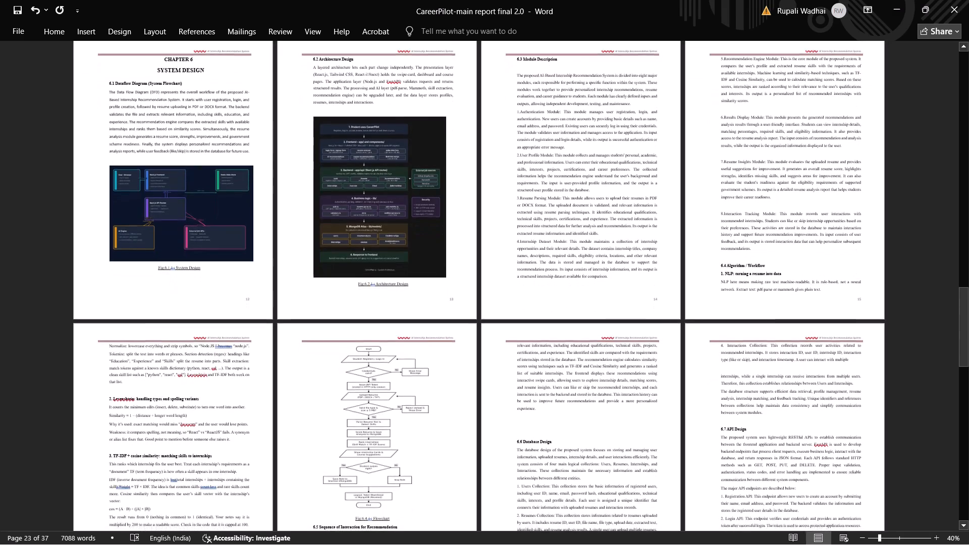
Examine the page layout from the rest of Chapter 6 through Chapters 7–9, the references and the list of publications.
{"action": "scroll", "coordinate": [510, 259], "scroll_direction": "down", "scroll_amount": 4}
{"action": "scroll", "coordinate": [217, 285], "scroll_direction": "down", "scroll_amount": 6}
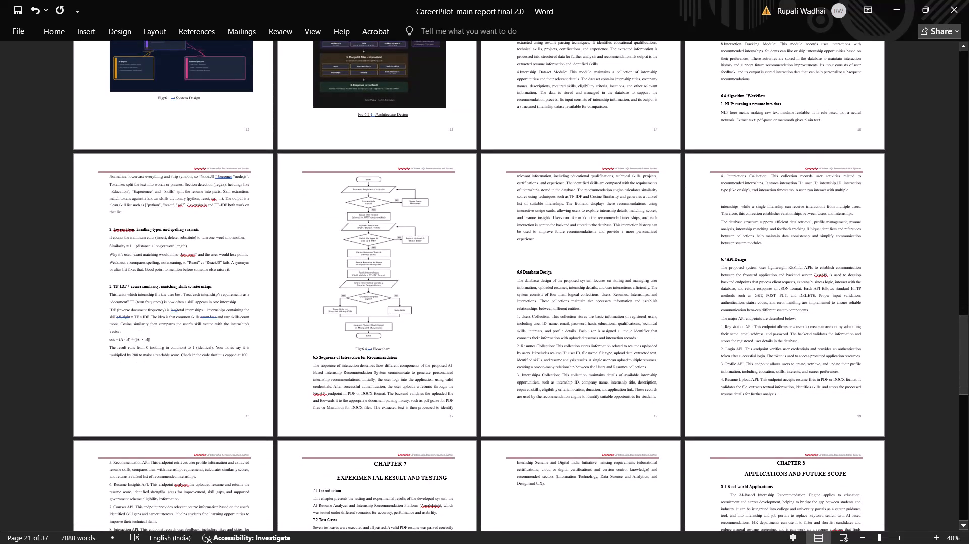
{"action": "scroll", "coordinate": [609, 244], "scroll_direction": "down", "scroll_amount": 3}
{"action": "scroll", "coordinate": [884, 196], "scroll_direction": "down", "scroll_amount": 5}
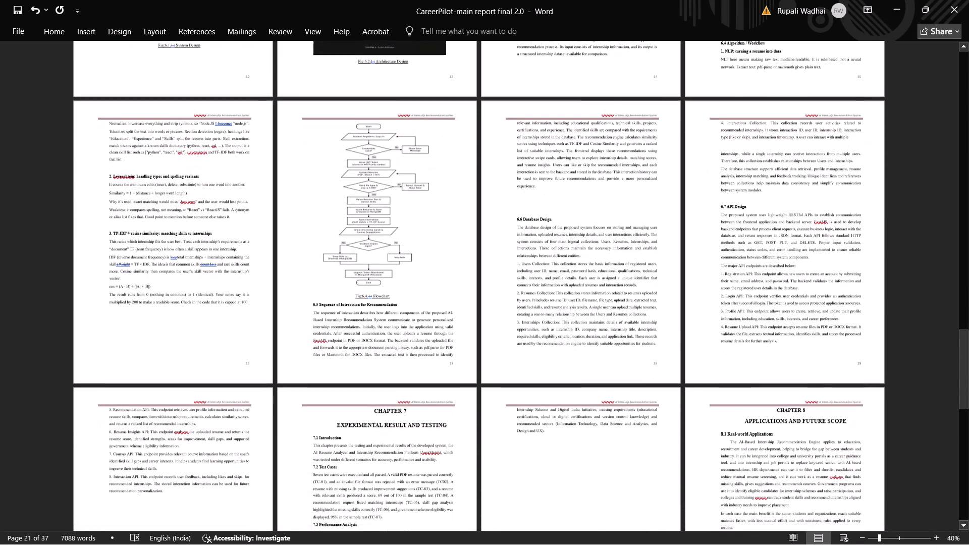
{"action": "scroll", "coordinate": [768, 238], "scroll_direction": "down", "scroll_amount": 19}
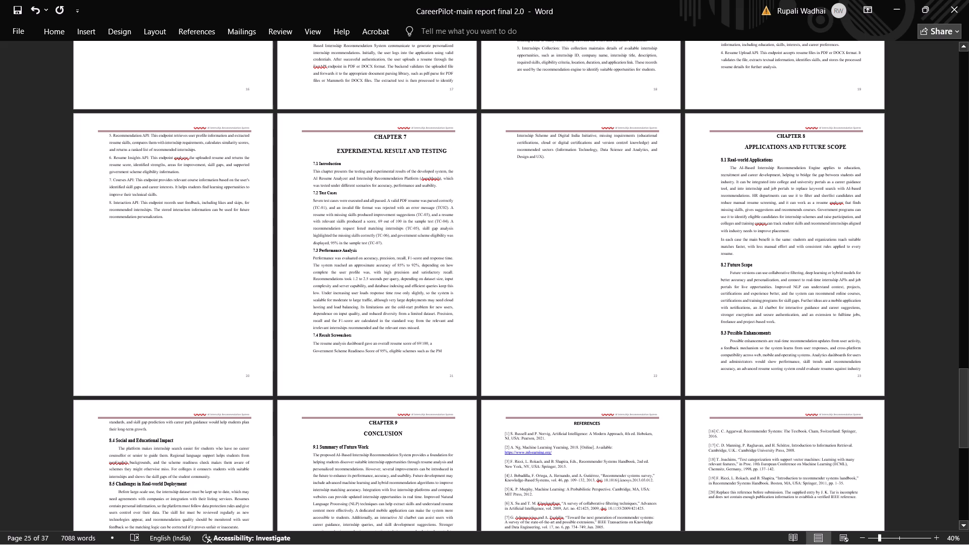
{"action": "scroll", "coordinate": [724, 193], "scroll_direction": "down", "scroll_amount": 8}
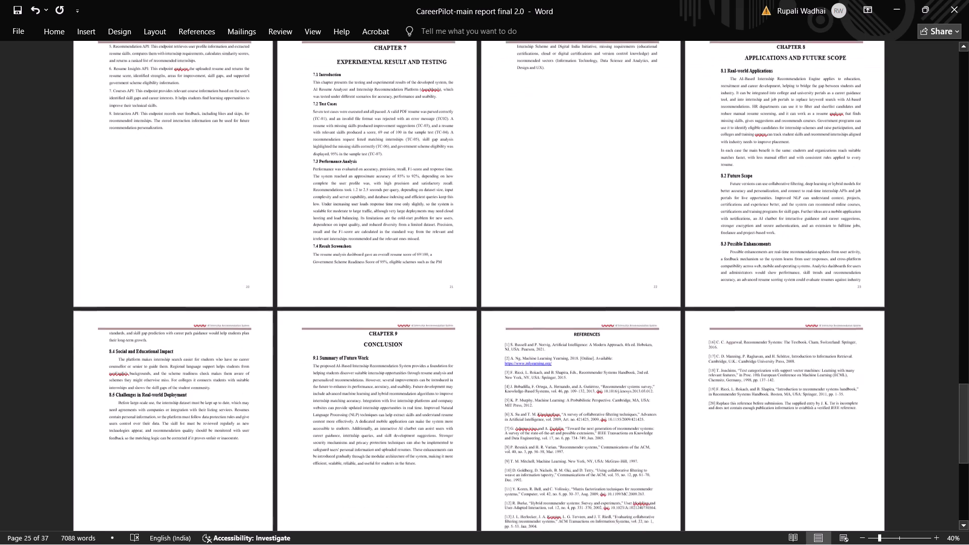
{"action": "scroll", "coordinate": [724, 193], "scroll_direction": "down", "scroll_amount": 17}
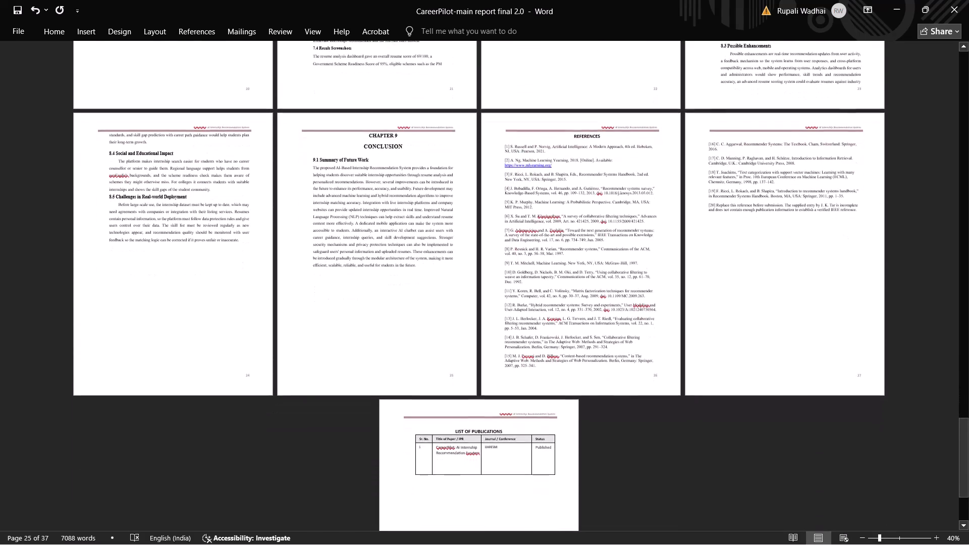
{"action": "scroll", "coordinate": [724, 193], "scroll_direction": "down", "scroll_amount": 1}
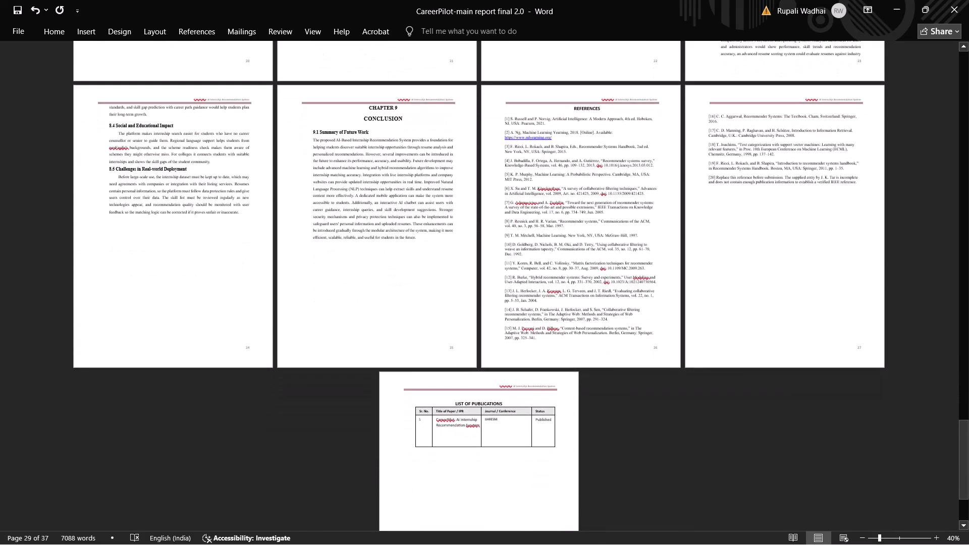
Save the report and close the document.
{"action": "key", "text": "ctrl+s"}
{"action": "key", "text": "ctrl+s"}
{"action": "left_click", "coordinate": [968, 0]}
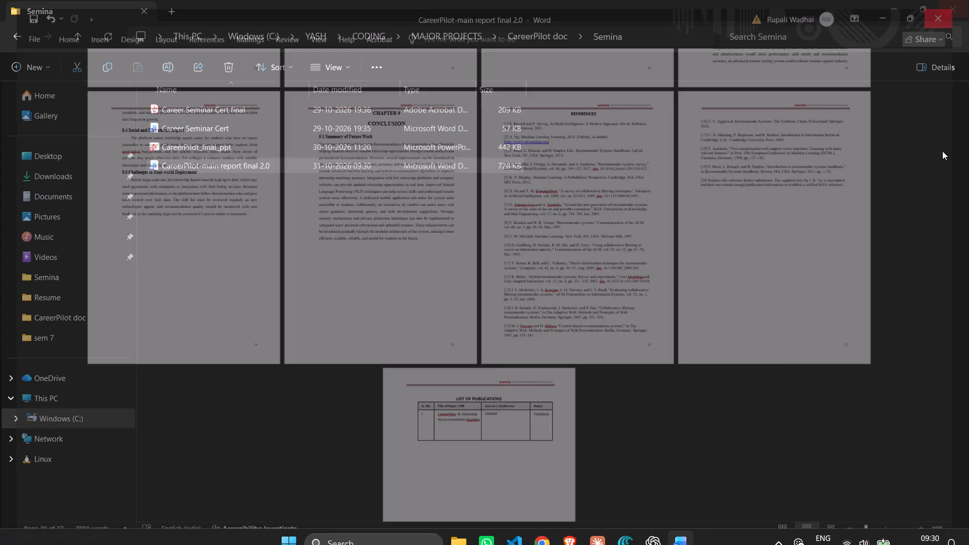
Share the “CareerPilot-main report final 2.0” document from the Semina folder using WhatsApp.
{"action": "left_click", "coordinate": [174, 167]}
{"action": "left_click", "coordinate": [196, 68]}
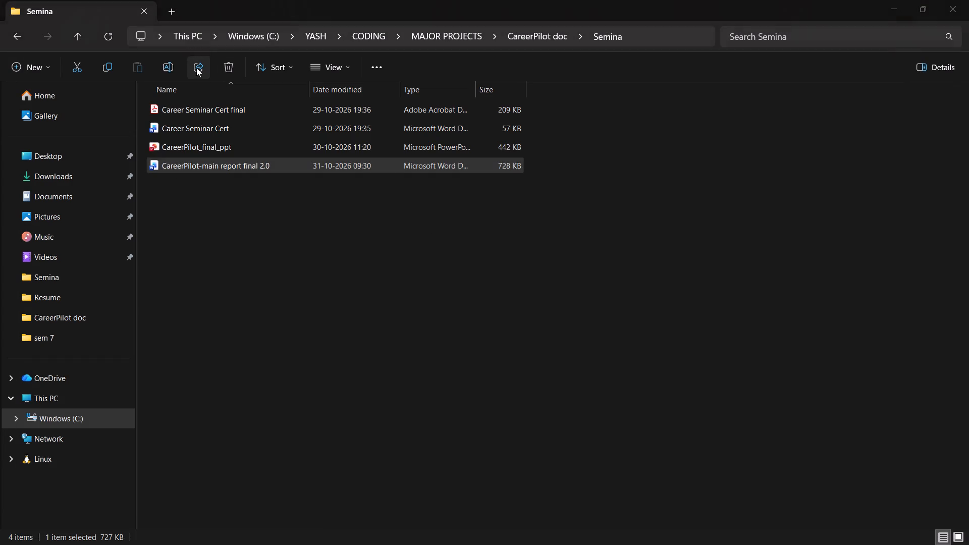
{"action": "left_click", "coordinate": [450, 336]}
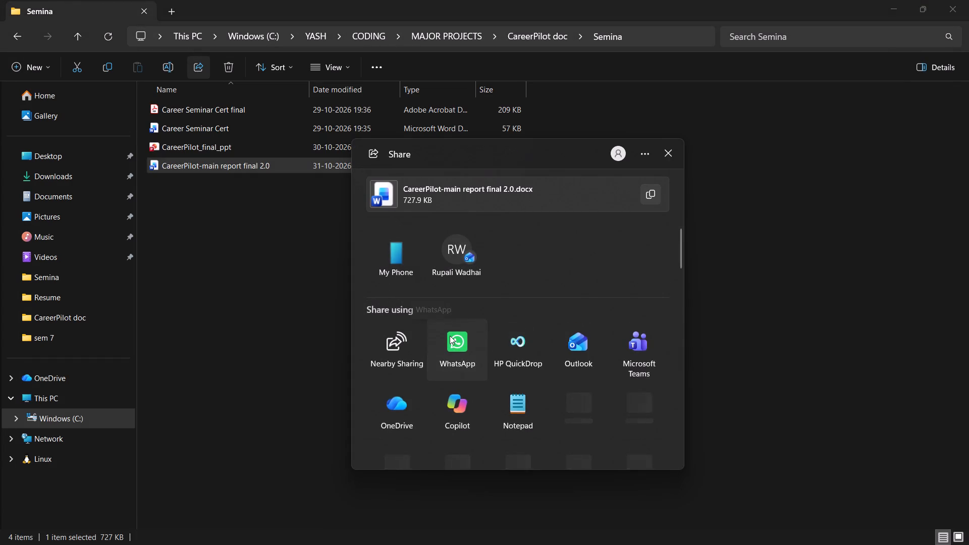
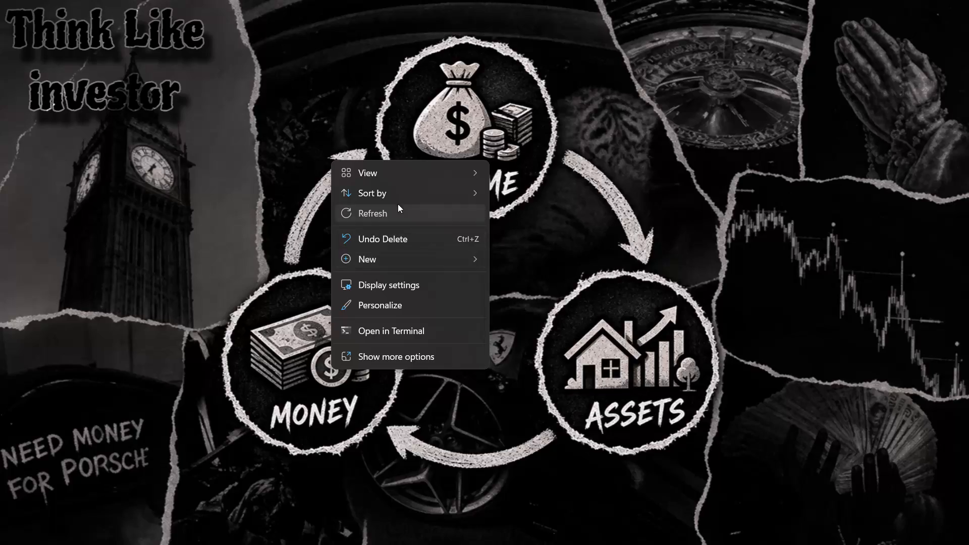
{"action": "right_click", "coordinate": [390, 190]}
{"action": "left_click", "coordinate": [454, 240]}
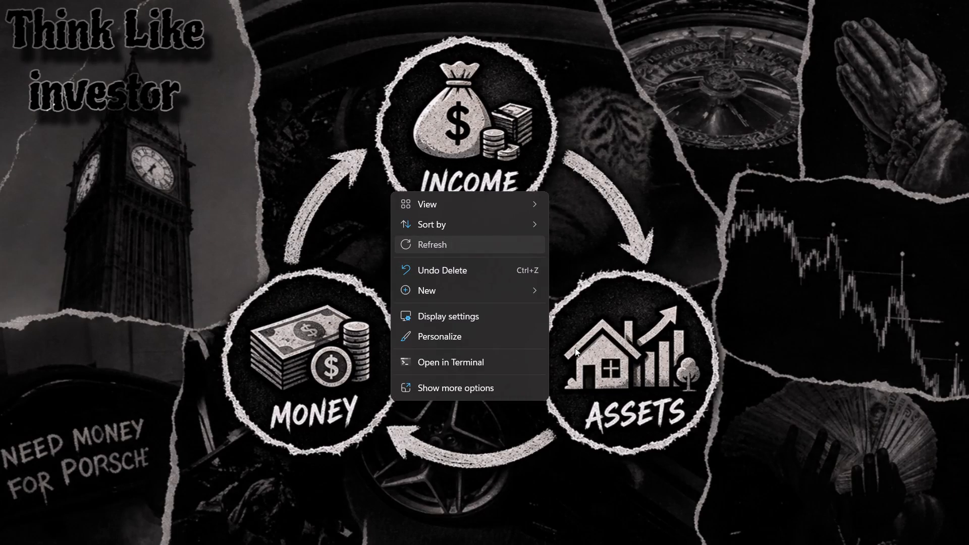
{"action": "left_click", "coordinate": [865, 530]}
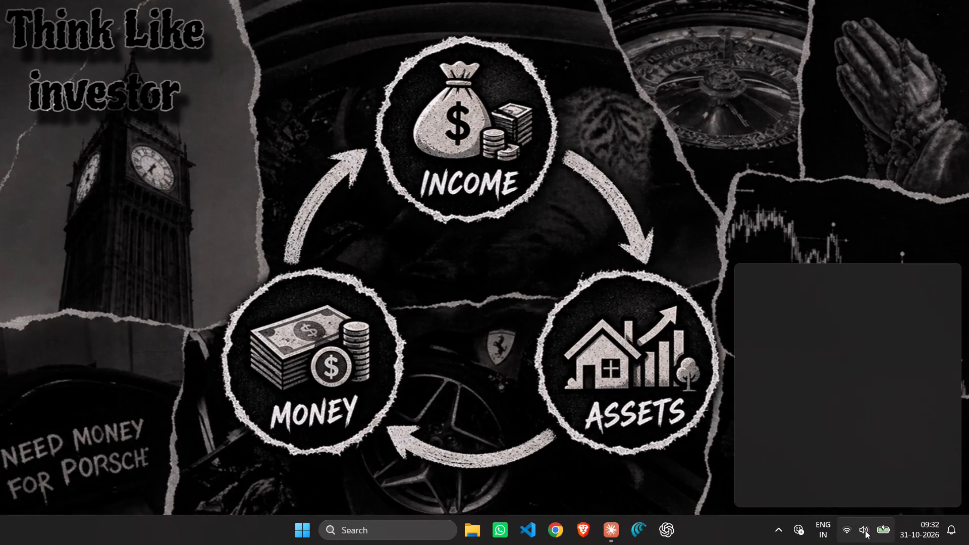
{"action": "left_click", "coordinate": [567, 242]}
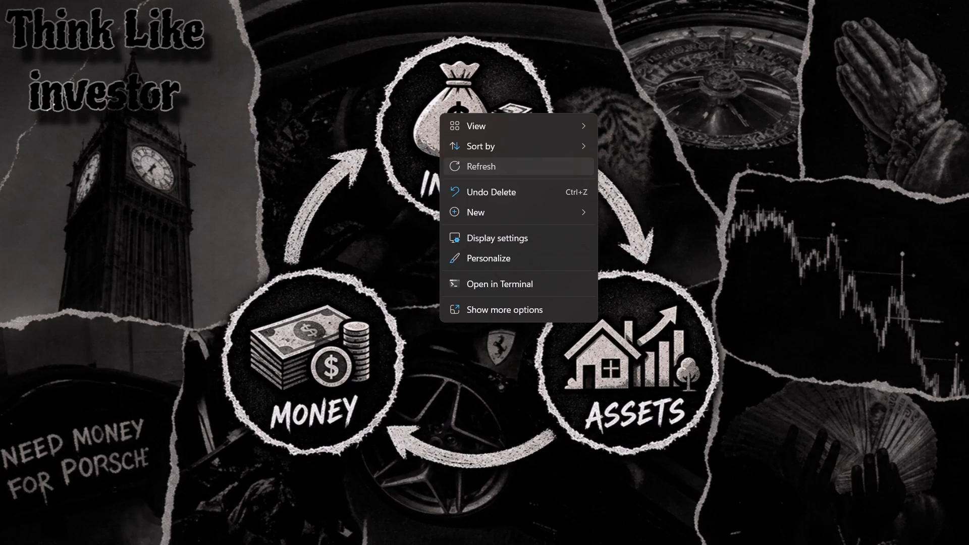
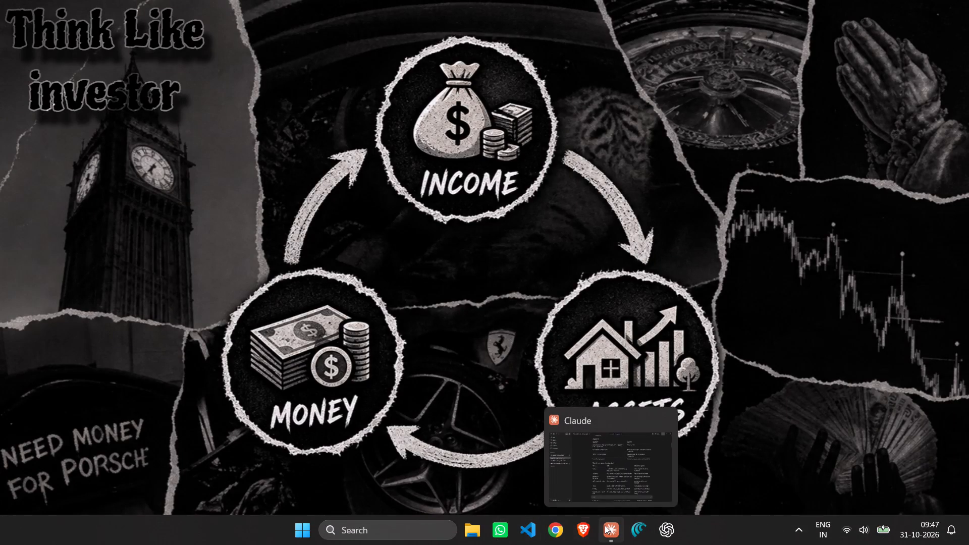
Open the CareerPilot-main report final 2.0 document from the Semina folder inside CareerPilot doc.
{"action": "left_click", "coordinate": [467, 530]}
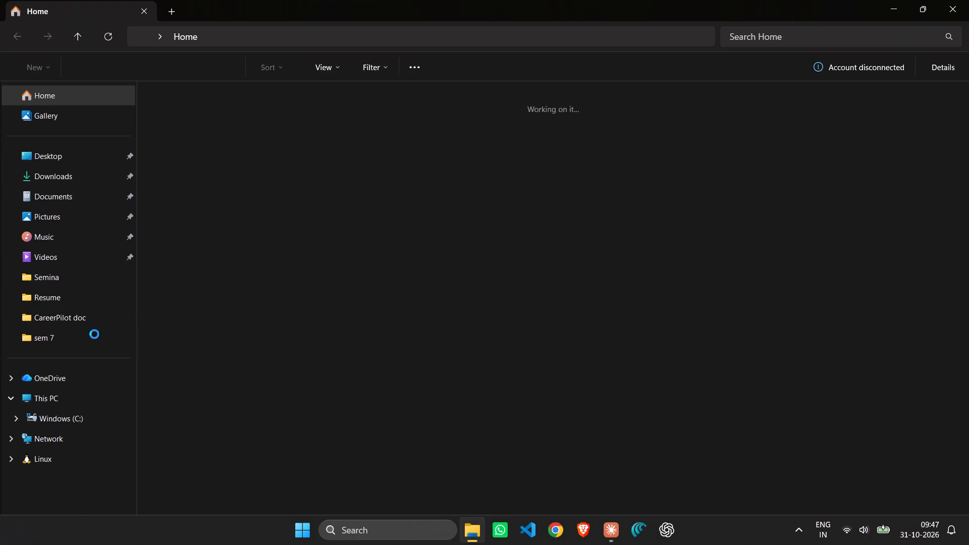
{"action": "left_click", "coordinate": [75, 312]}
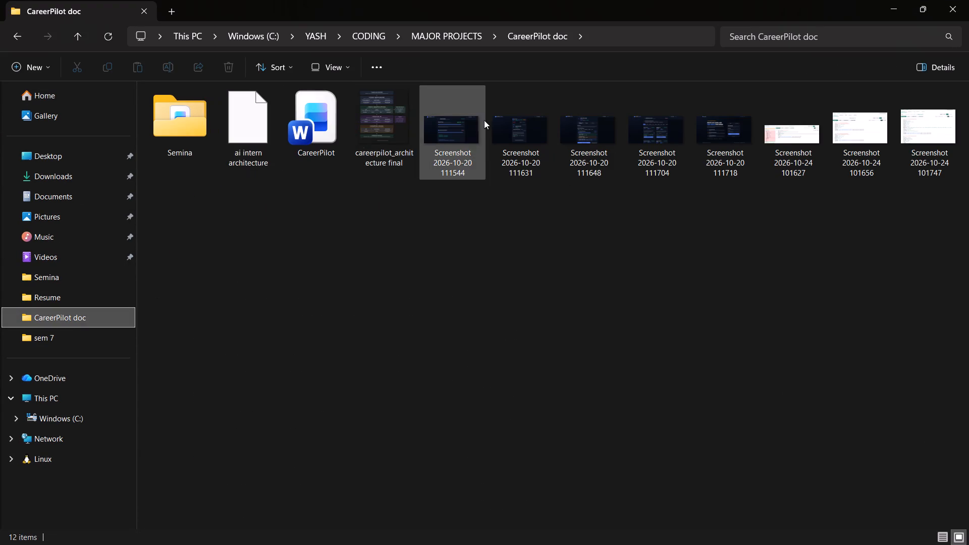
{"action": "double_click", "coordinate": [165, 131]}
{"action": "double_click", "coordinate": [221, 167]}
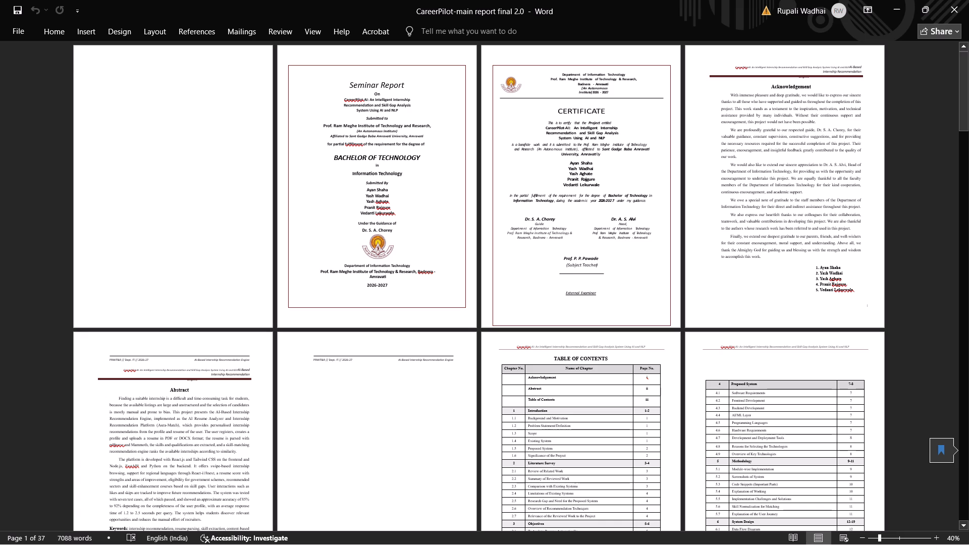
Look over the report's page layout in the multi-page overview, from the cover through the opening chapters.
{"action": "scroll", "coordinate": [599, 356], "scroll_direction": "down", "scroll_amount": 19}
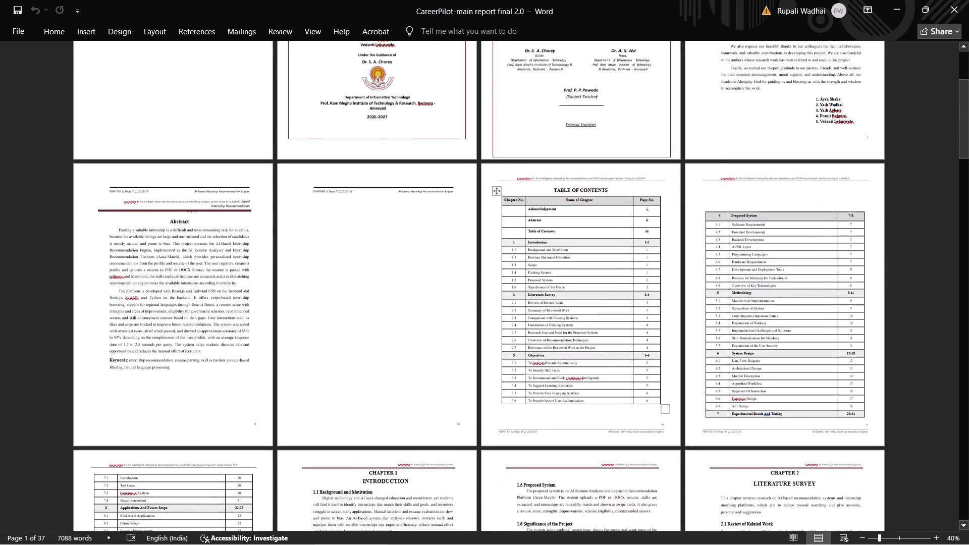
{"action": "scroll", "coordinate": [599, 356], "scroll_direction": "down", "scroll_amount": 17}
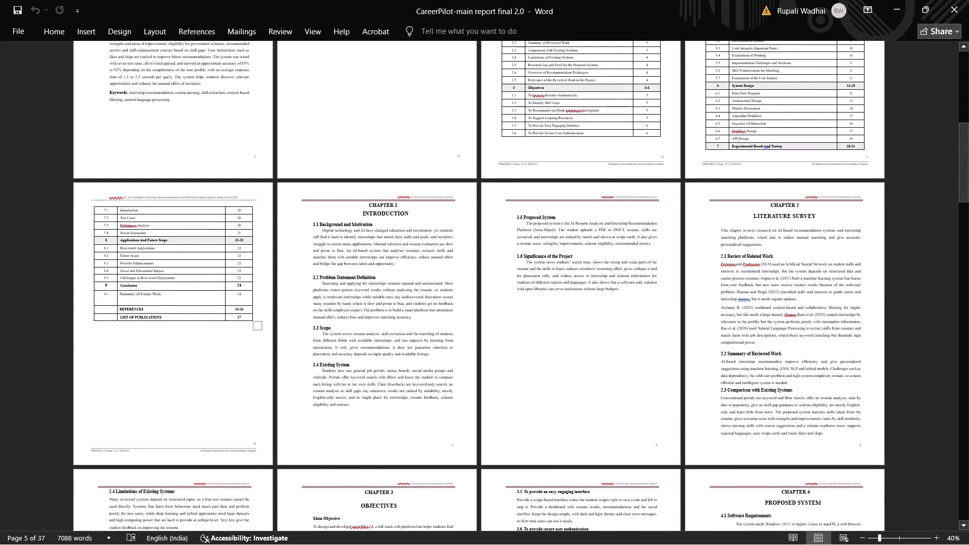
{"action": "scroll", "coordinate": [366, 284], "scroll_direction": "down", "scroll_amount": 4, "text": "ctrl"}
Review the title page, certificate, acknowledgement and abstract pages at 100% zoom.
{"action": "scroll", "coordinate": [366, 284], "scroll_direction": "up", "scroll_amount": 9, "text": "ctrl"}
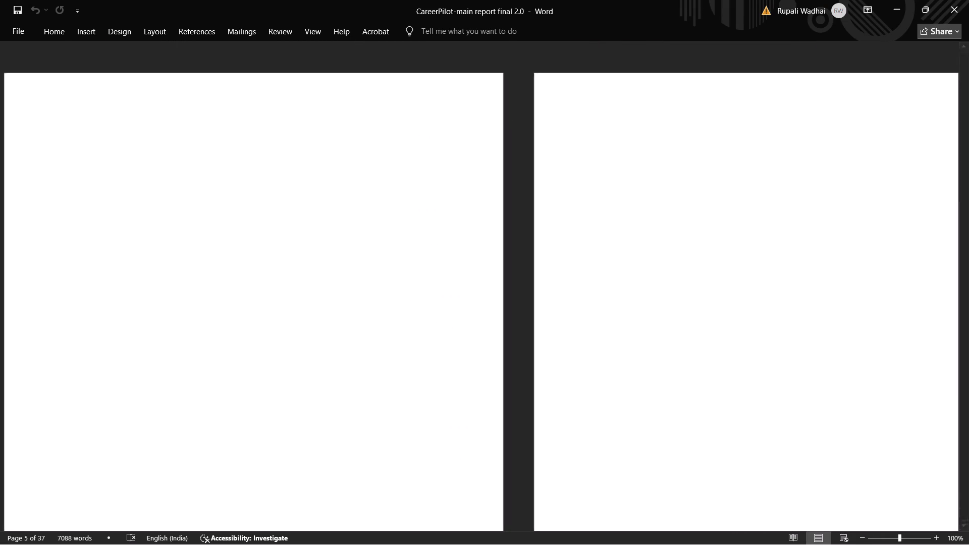
{"action": "scroll", "coordinate": [458, 284], "scroll_direction": "up", "scroll_amount": 2}
{"action": "scroll", "coordinate": [459, 284], "scroll_direction": "down", "scroll_amount": 15}
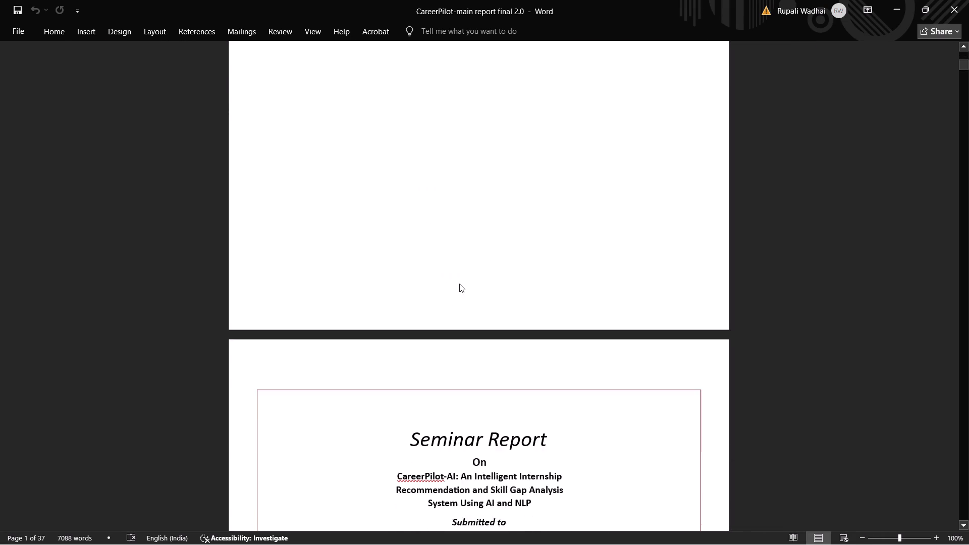
{"action": "scroll", "coordinate": [459, 284], "scroll_direction": "down", "scroll_amount": 5}
{"action": "scroll", "coordinate": [459, 284], "scroll_direction": "up", "scroll_amount": 1}
{"action": "scroll", "coordinate": [459, 284], "scroll_direction": "down", "scroll_amount": 20}
{"action": "scroll", "coordinate": [459, 284], "scroll_direction": "down", "scroll_amount": 1}
{"action": "scroll", "coordinate": [459, 284], "scroll_direction": "up", "scroll_amount": 1}
{"action": "scroll", "coordinate": [459, 284], "scroll_direction": "down", "scroll_amount": 13}
{"action": "scroll", "coordinate": [459, 284], "scroll_direction": "up", "scroll_amount": 1}
{"action": "scroll", "coordinate": [459, 284], "scroll_direction": "down", "scroll_amount": 7}
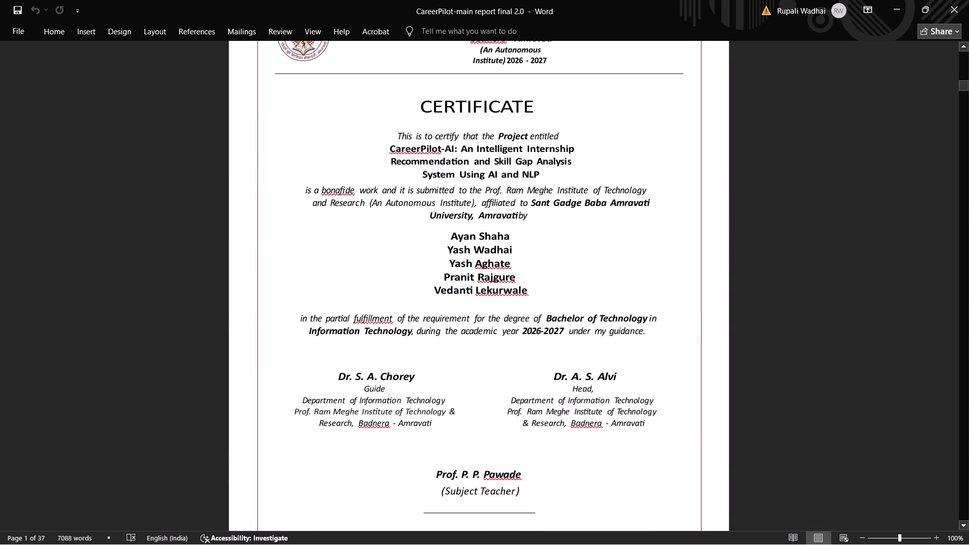
{"action": "scroll", "coordinate": [459, 284], "scroll_direction": "down", "scroll_amount": 17}
{"action": "scroll", "coordinate": [459, 284], "scroll_direction": "down", "scroll_amount": 18}
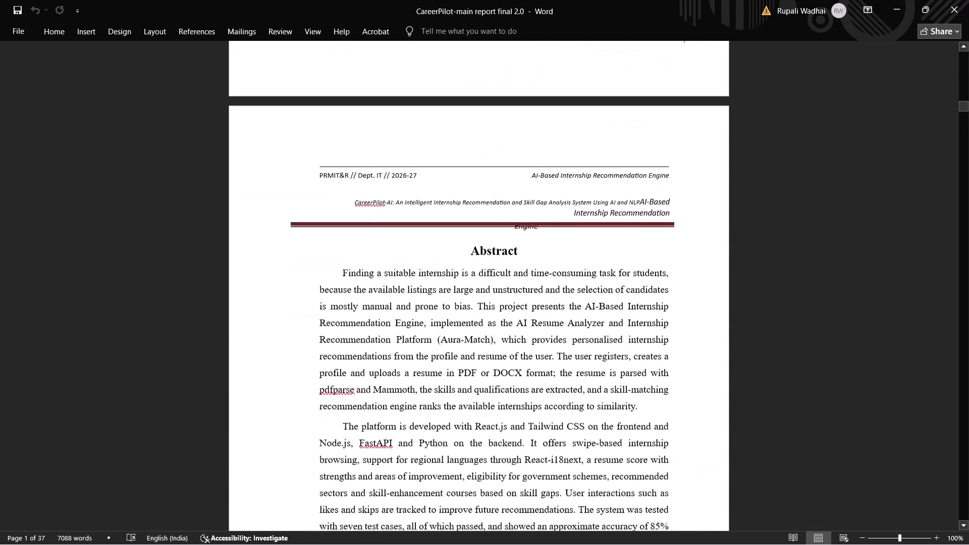
{"action": "scroll", "coordinate": [459, 284], "scroll_direction": "up", "scroll_amount": 8}
{"action": "scroll", "coordinate": [459, 284], "scroll_direction": "down", "scroll_amount": 20}
{"action": "scroll", "coordinate": [459, 284], "scroll_direction": "down", "scroll_amount": 20}
{"action": "scroll", "coordinate": [459, 284], "scroll_direction": "down", "scroll_amount": 4}
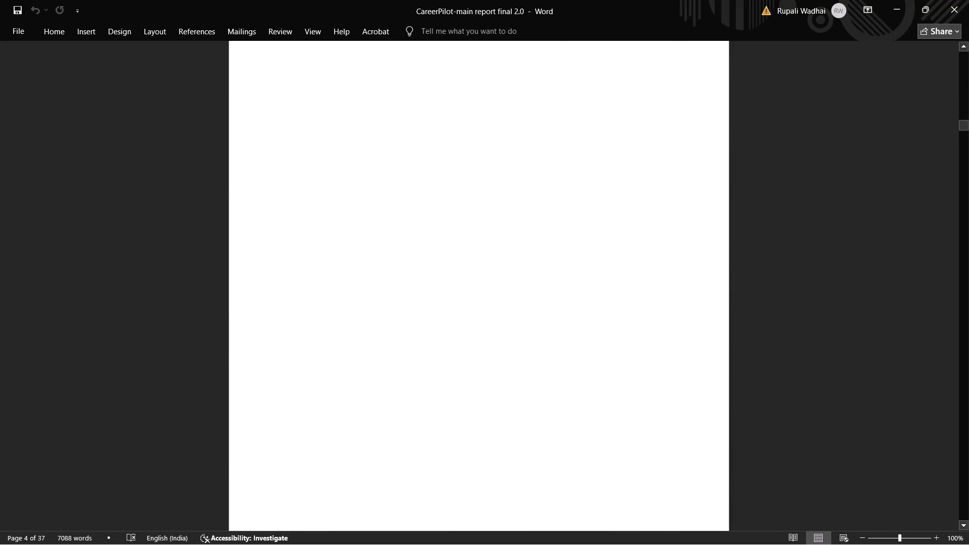
Review the table of contents pages through to the start of Chapter 1.
{"action": "scroll", "coordinate": [459, 284], "scroll_direction": "down", "scroll_amount": 15}
{"action": "scroll", "coordinate": [459, 284], "scroll_direction": "down", "scroll_amount": 14}
{"action": "scroll", "coordinate": [459, 284], "scroll_direction": "up", "scroll_amount": 1}
{"action": "scroll", "coordinate": [459, 284], "scroll_direction": "down", "scroll_amount": 11}
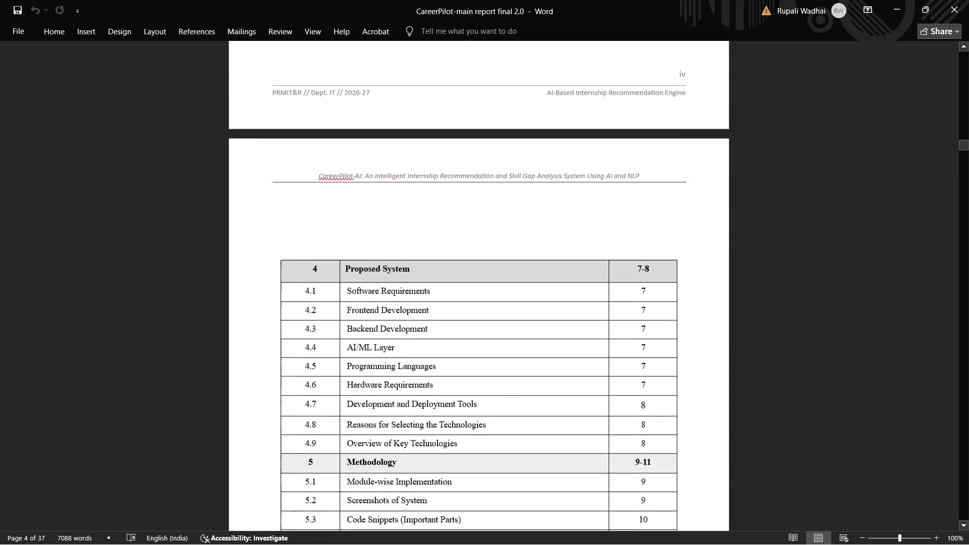
{"action": "scroll", "coordinate": [459, 284], "scroll_direction": "down", "scroll_amount": 16}
{"action": "scroll", "coordinate": [459, 284], "scroll_direction": "down", "scroll_amount": 17}
{"action": "scroll", "coordinate": [459, 284], "scroll_direction": "down", "scroll_amount": 8}
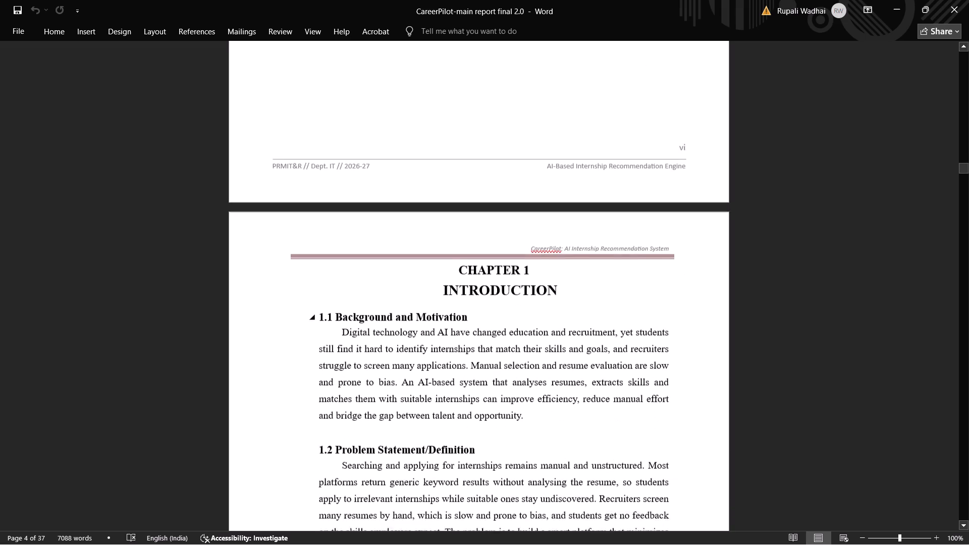
Check the body paragraphs of Chapter 1, Introduction, from section 1.1 Background and Motivation to section 1.6 Significance of the Project.
{"action": "scroll", "coordinate": [459, 284], "scroll_direction": "down", "scroll_amount": 8}
{"action": "scroll", "coordinate": [505, 239], "scroll_direction": "up", "scroll_amount": 2}
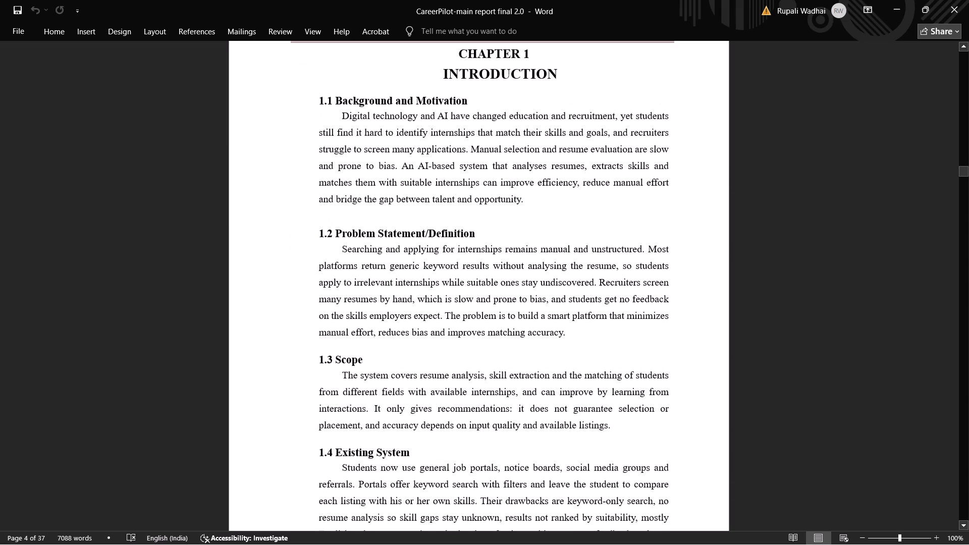
{"action": "left_click_drag", "start_coordinate": [528, 202], "coordinate": [331, 118]}
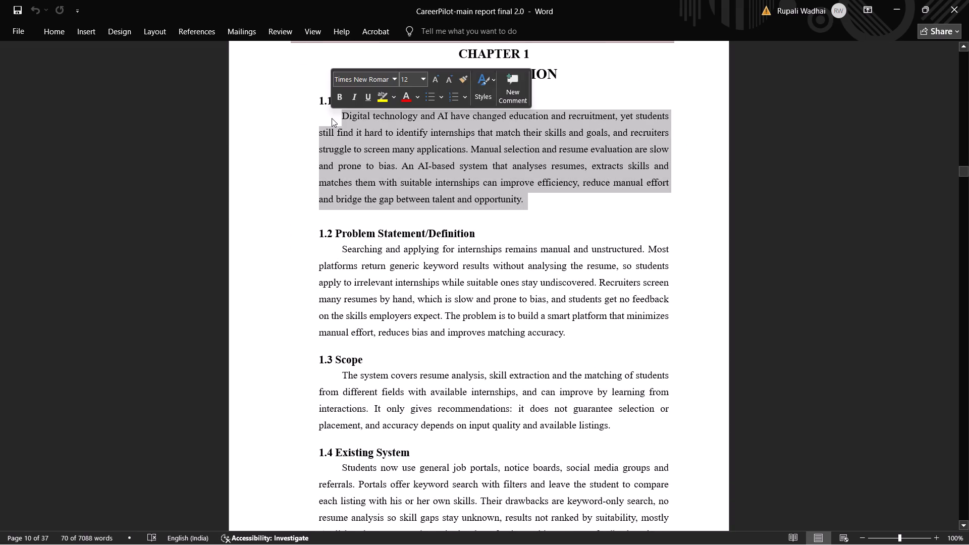
{"action": "left_click", "coordinate": [490, 203]}
{"action": "left_click_drag", "start_coordinate": [569, 329], "coordinate": [291, 249]}
{"action": "left_click", "coordinate": [599, 369]}
{"action": "left_click_drag", "start_coordinate": [561, 374], "coordinate": [344, 235]}
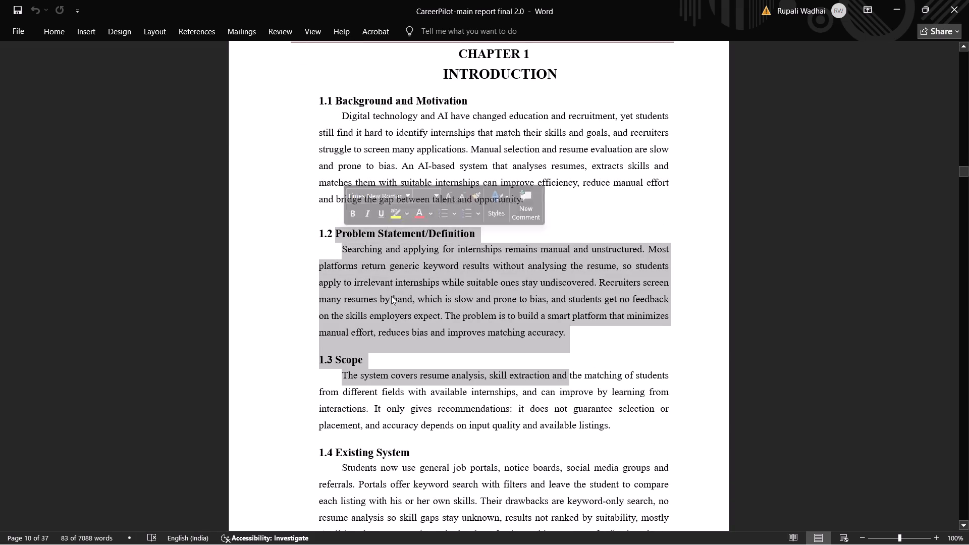
{"action": "left_click", "coordinate": [438, 315]}
{"action": "scroll", "coordinate": [438, 315], "scroll_direction": "down", "scroll_amount": 5}
{"action": "left_click_drag", "start_coordinate": [617, 268], "coordinate": [267, 214]}
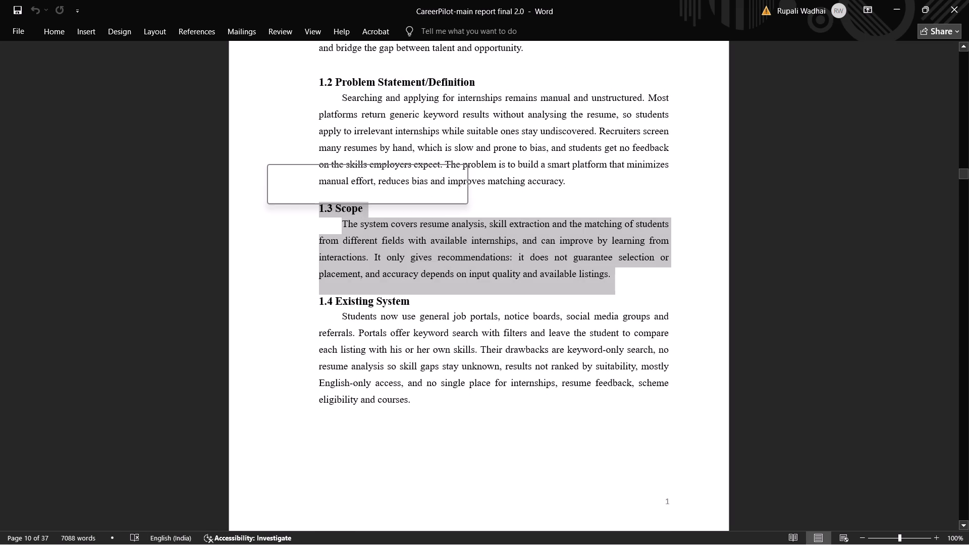
{"action": "left_click", "coordinate": [569, 332]}
{"action": "left_click_drag", "start_coordinate": [621, 315], "coordinate": [401, 233]}
{"action": "left_click", "coordinate": [410, 233]}
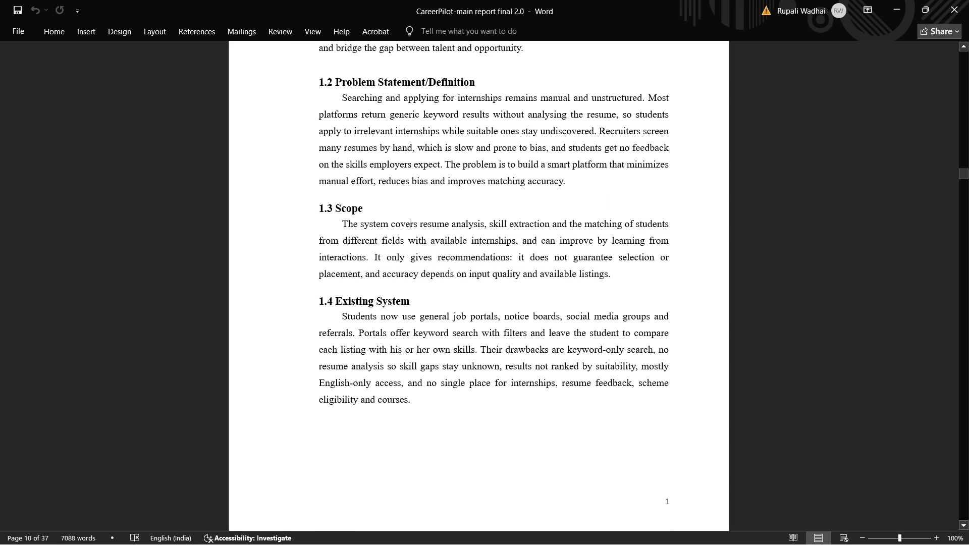
{"action": "left_click_drag", "start_coordinate": [645, 294], "coordinate": [452, 246]}
{"action": "scroll", "coordinate": [453, 246], "scroll_direction": "down", "scroll_amount": 2}
{"action": "left_click_drag", "start_coordinate": [435, 347], "coordinate": [423, 345]}
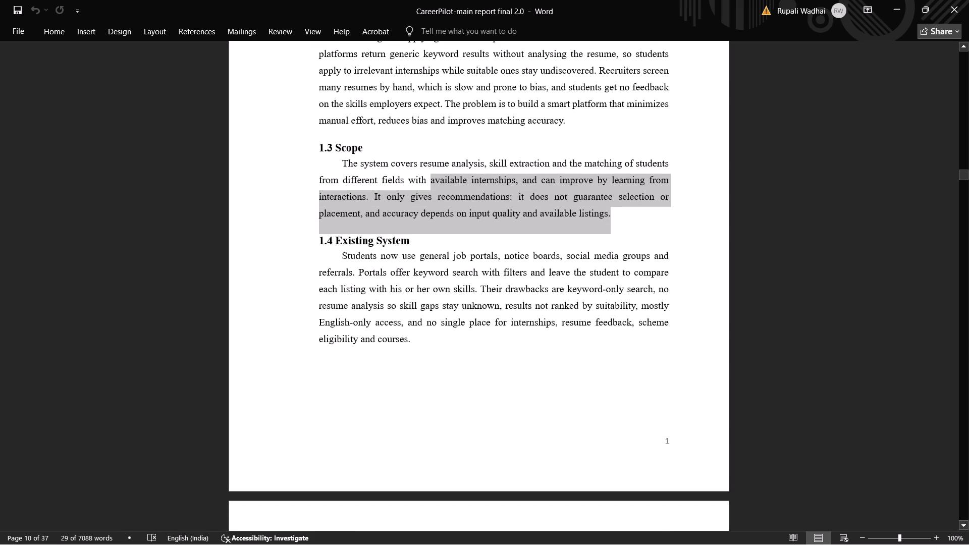
{"action": "left_click_drag", "start_coordinate": [423, 345], "coordinate": [334, 290]}
{"action": "scroll", "coordinate": [584, 418], "scroll_direction": "down", "scroll_amount": 16}
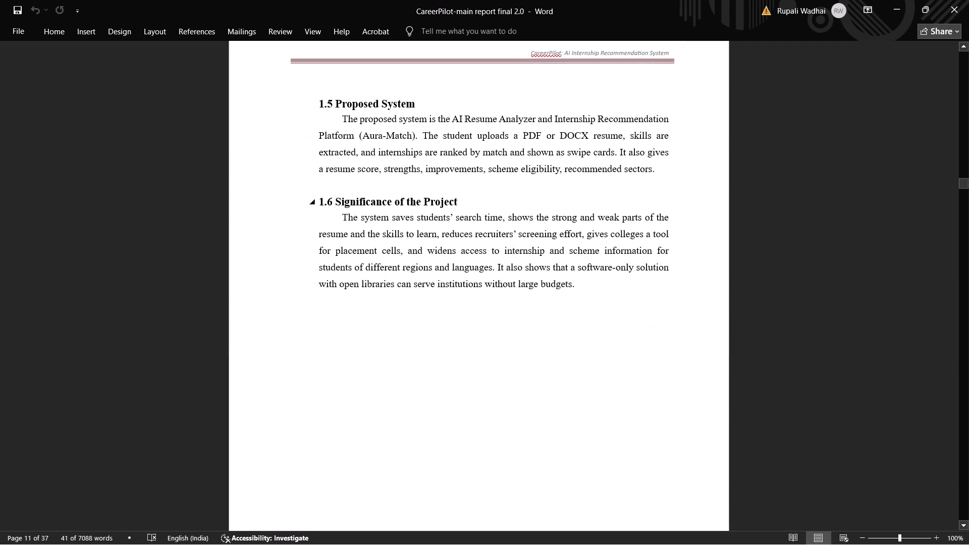
{"action": "left_click_drag", "start_coordinate": [573, 177], "coordinate": [362, 110]}
{"action": "left_click", "coordinate": [375, 155]}
{"action": "left_click_drag", "start_coordinate": [516, 177], "coordinate": [452, 156]}
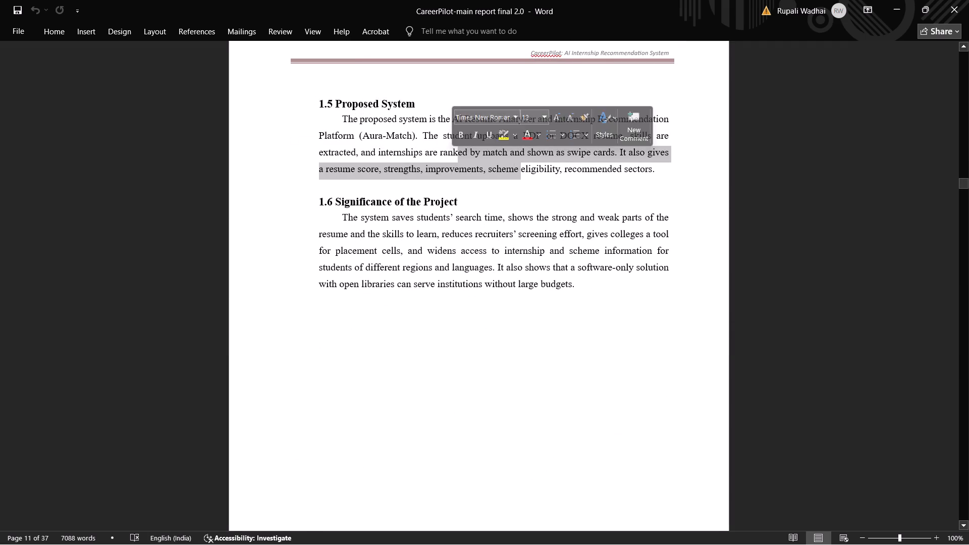
{"action": "left_click_drag", "start_coordinate": [591, 293], "coordinate": [312, 228]}
Check the body paragraphs of Chapter 2, Literature Survey, from section 2.1 Review of Related Work to section 2.7 Relevance of the Reviewed Work.
{"action": "scroll", "coordinate": [366, 344], "scroll_direction": "down", "scroll_amount": 11}
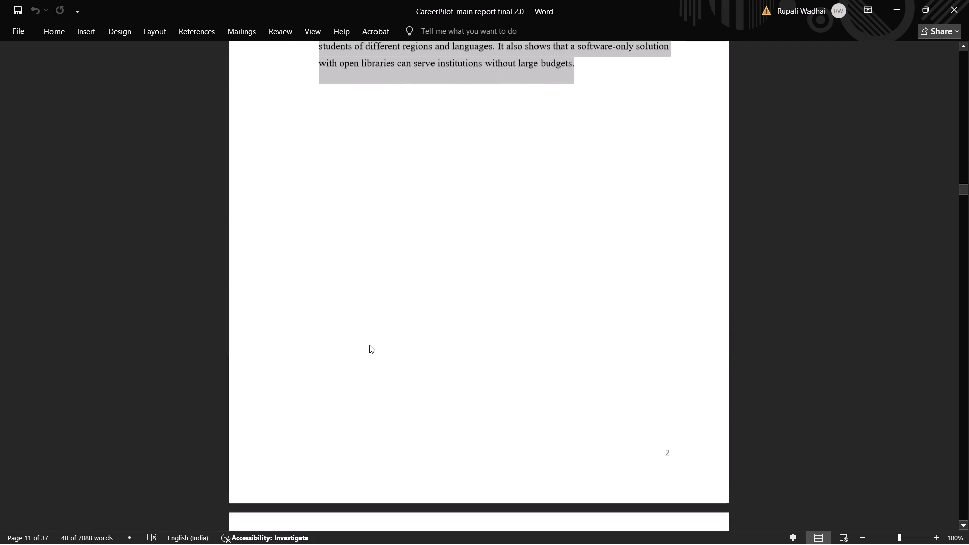
{"action": "scroll", "coordinate": [369, 345], "scroll_direction": "down", "scroll_amount": 14}
{"action": "left_click_drag", "start_coordinate": [533, 309], "coordinate": [403, 224]}
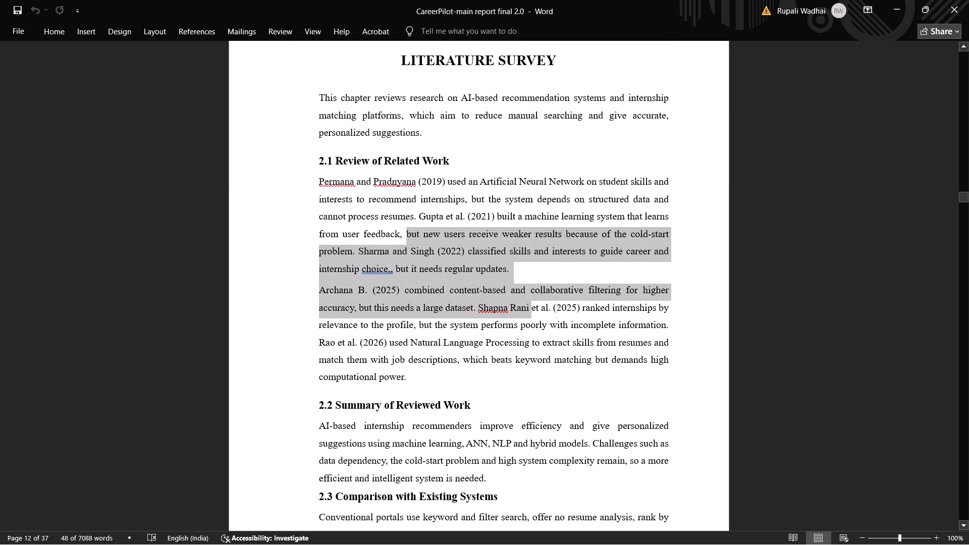
{"action": "left_click_drag", "start_coordinate": [403, 224], "coordinate": [402, 224]}
{"action": "scroll", "coordinate": [381, 270], "scroll_direction": "down", "scroll_amount": 5}
{"action": "left_click_drag", "start_coordinate": [507, 308], "coordinate": [402, 278]}
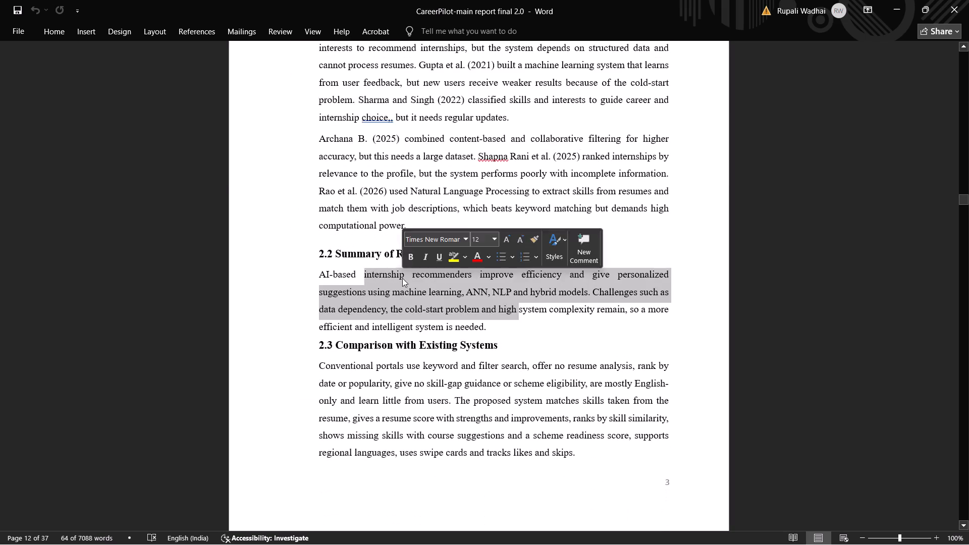
{"action": "scroll", "coordinate": [381, 318], "scroll_direction": "down", "scroll_amount": 6}
{"action": "left_click_drag", "start_coordinate": [599, 284], "coordinate": [317, 219]}
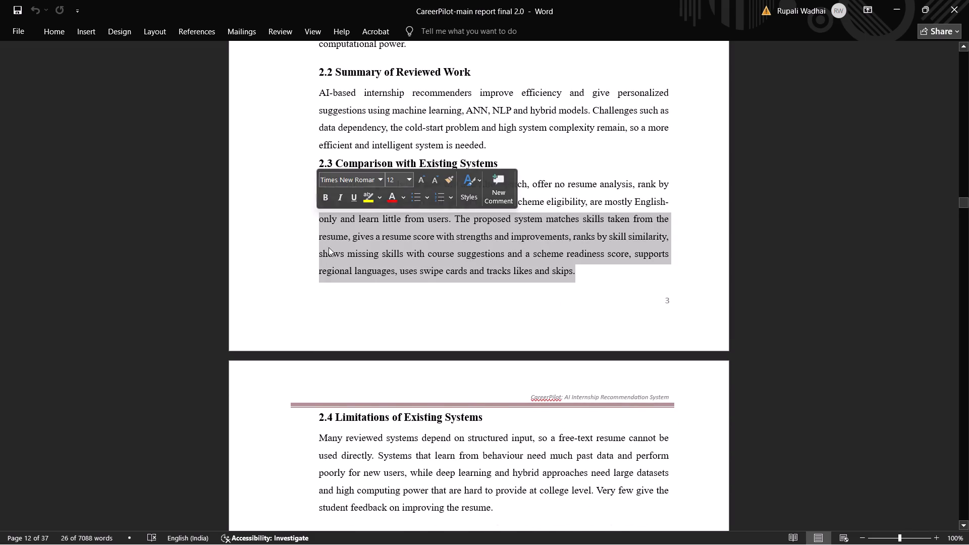
{"action": "scroll", "coordinate": [492, 420], "scroll_direction": "down", "scroll_amount": 6}
{"action": "left_click_drag", "start_coordinate": [505, 325], "coordinate": [354, 269]}
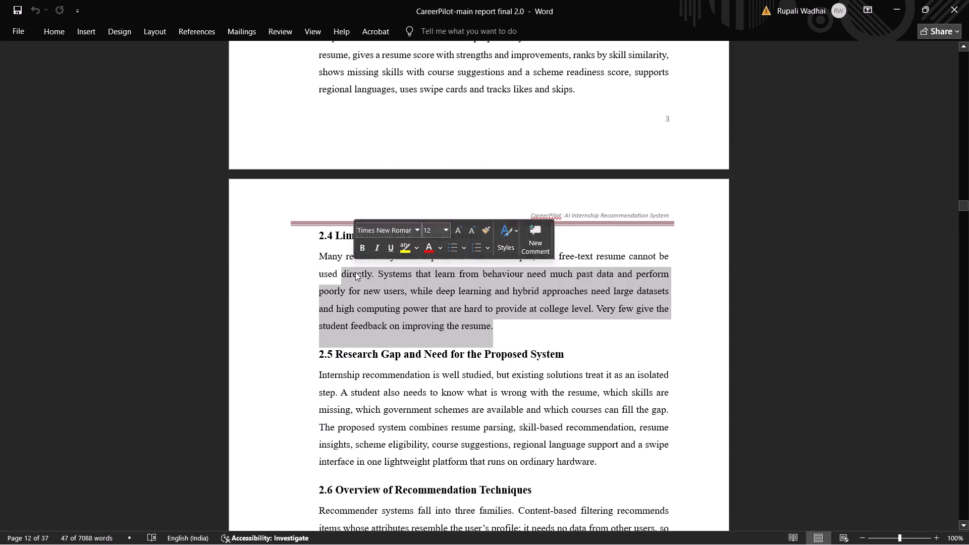
{"action": "scroll", "coordinate": [363, 291], "scroll_direction": "down", "scroll_amount": 6}
{"action": "left_click_drag", "start_coordinate": [596, 284], "coordinate": [390, 216]}
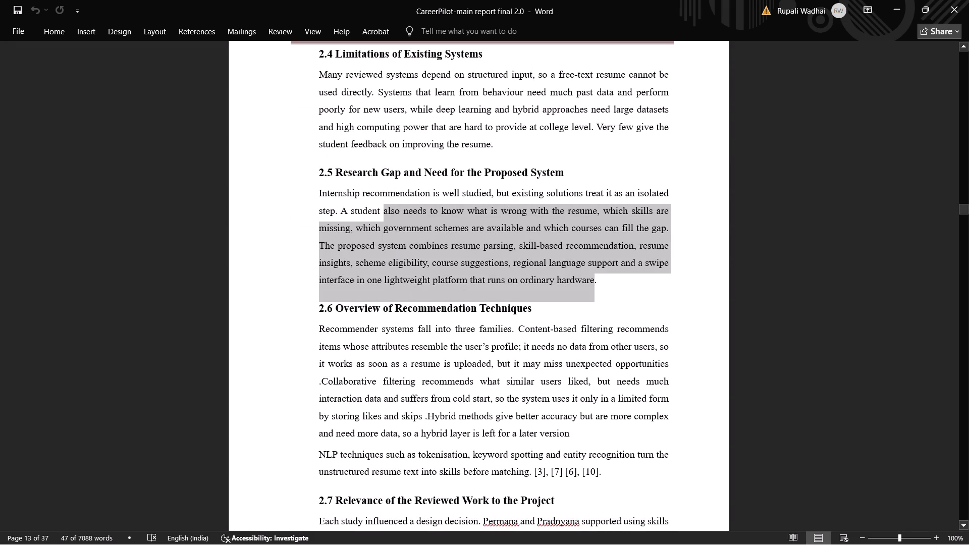
{"action": "left_click_drag", "start_coordinate": [593, 438], "coordinate": [405, 354]}
{"action": "left_click_drag", "start_coordinate": [607, 467], "coordinate": [382, 350]}
{"action": "scroll", "coordinate": [383, 350], "scroll_direction": "down", "scroll_amount": 5}
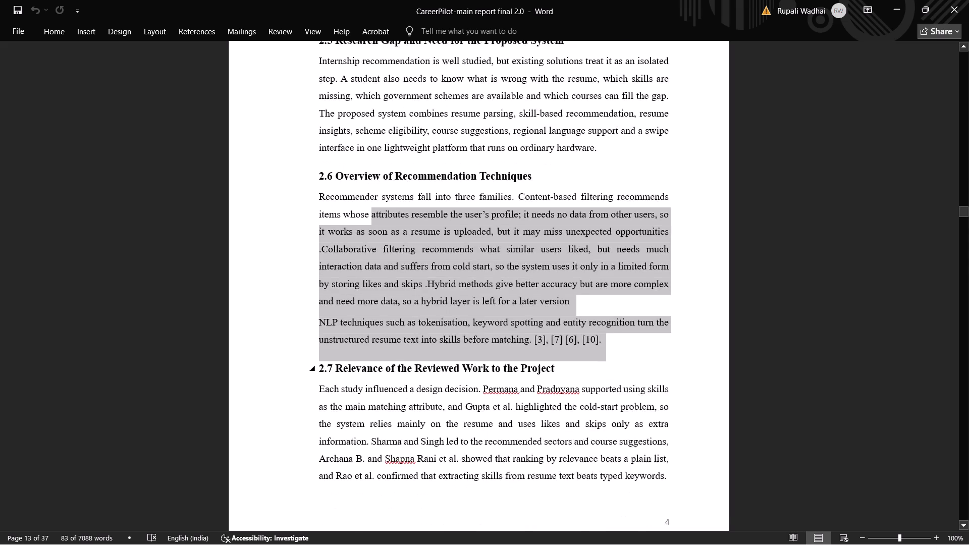
{"action": "scroll", "coordinate": [386, 349], "scroll_direction": "down", "scroll_amount": 2}
{"action": "left_click_drag", "start_coordinate": [678, 414], "coordinate": [370, 316]}
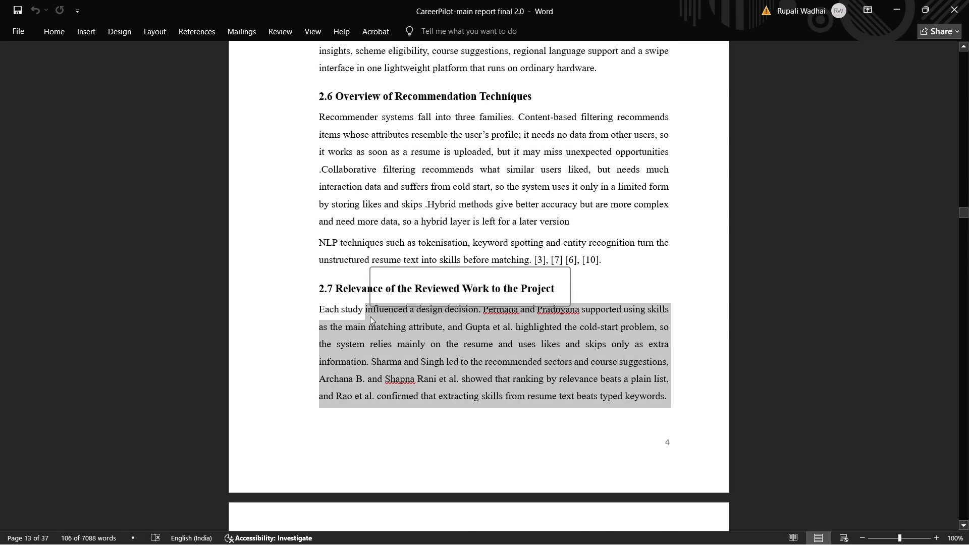
Check the Main Objective text and the section 3.1 paragraph on automatic resume analysis in Chapter 3, Objectives.
{"action": "scroll", "coordinate": [374, 362], "scroll_direction": "down", "scroll_amount": 11}
{"action": "scroll", "coordinate": [375, 361], "scroll_direction": "up", "scroll_amount": 1}
{"action": "scroll", "coordinate": [375, 360], "scroll_direction": "down", "scroll_amount": 2}
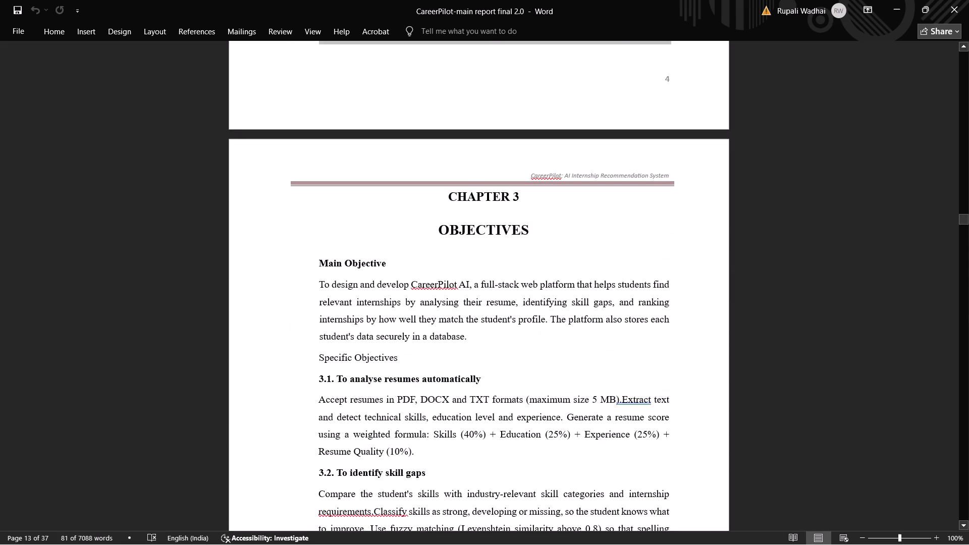
{"action": "left_click_drag", "start_coordinate": [434, 347], "coordinate": [334, 332]}
{"action": "left_click", "coordinate": [433, 373]}
{"action": "left_click_drag", "start_coordinate": [408, 355], "coordinate": [325, 307]}
{"action": "scroll", "coordinate": [326, 307], "scroll_direction": "down", "scroll_amount": 6}
{"action": "left_click_drag", "start_coordinate": [469, 287], "coordinate": [461, 285]}
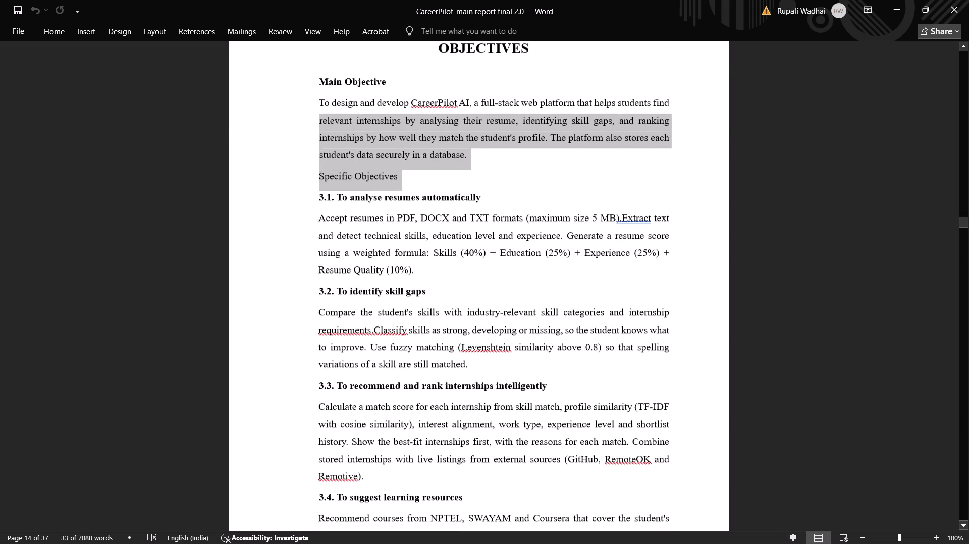
{"action": "left_click_drag", "start_coordinate": [461, 285], "coordinate": [325, 223]}
{"action": "left_click", "coordinate": [416, 286]}
{"action": "left_click_drag", "start_coordinate": [441, 281], "coordinate": [380, 253]}
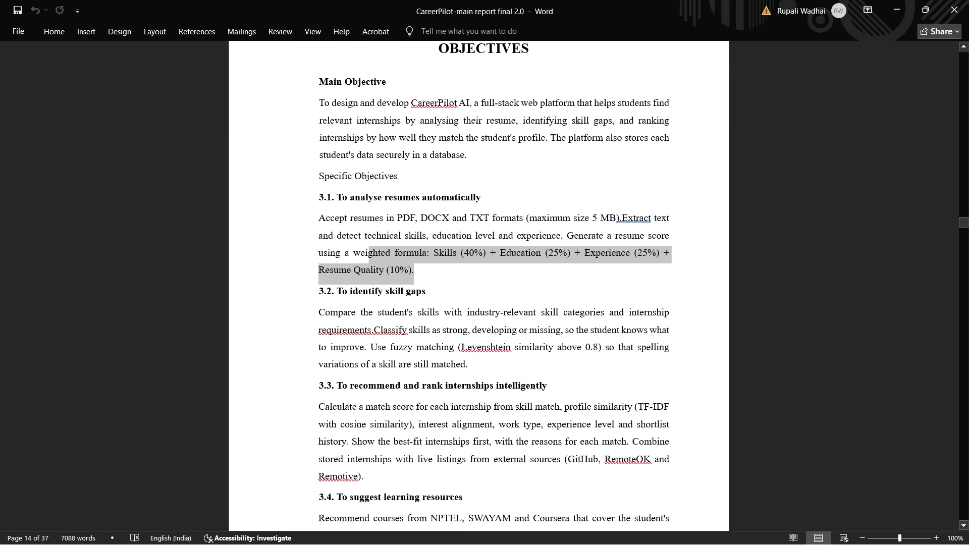
{"action": "left_click_drag", "start_coordinate": [380, 253], "coordinate": [373, 250]}
{"action": "left_click", "coordinate": [428, 260]}
{"action": "left_click_drag", "start_coordinate": [426, 279], "coordinate": [318, 221]}
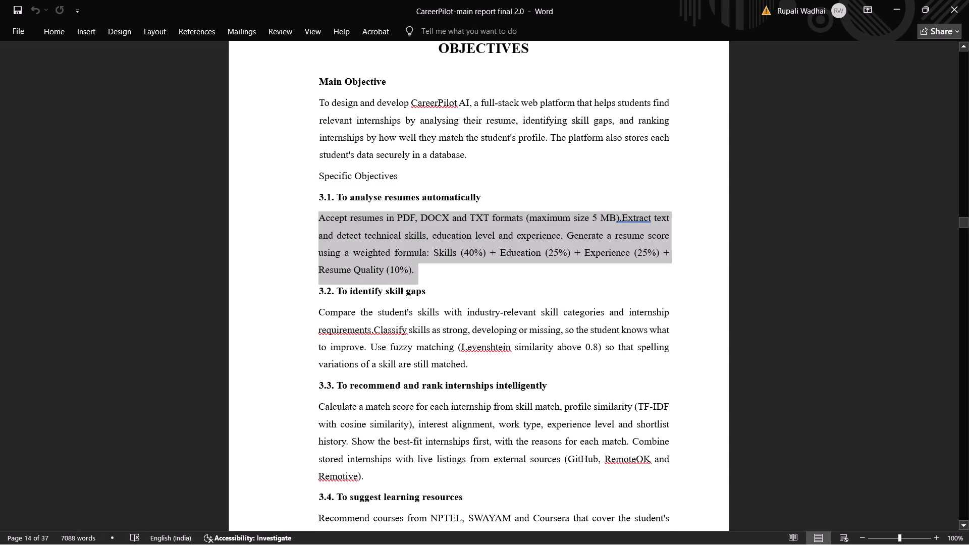
{"action": "left_click_drag", "start_coordinate": [318, 221], "coordinate": [317, 220]}
Check the body paragraphs of Chapter 3 from section 3.2 on skill gaps to section 3.6 on secure user authentication.
{"action": "scroll", "coordinate": [468, 299], "scroll_direction": "down", "scroll_amount": 7}
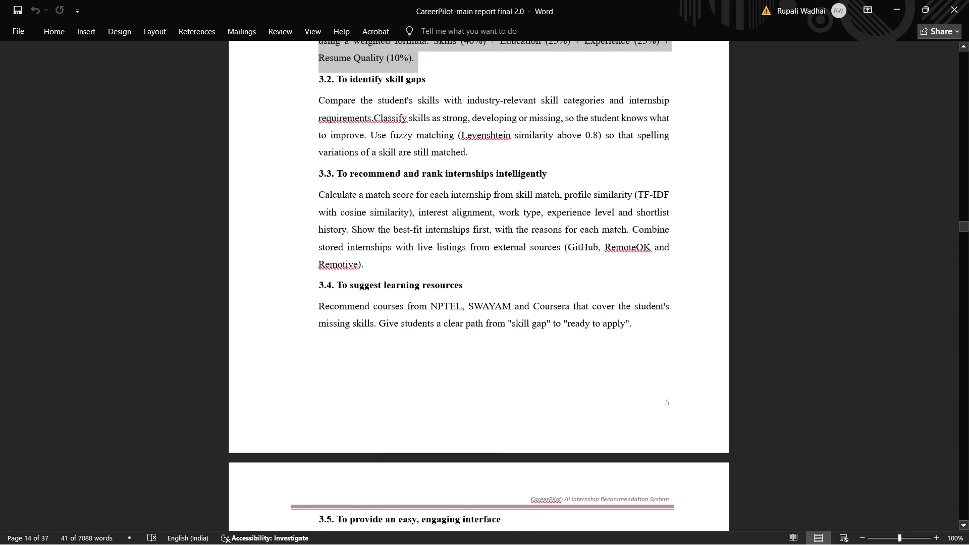
{"action": "left_click_drag", "start_coordinate": [481, 155], "coordinate": [315, 94]}
{"action": "left_click", "coordinate": [454, 138]}
{"action": "left_click_drag", "start_coordinate": [491, 146], "coordinate": [425, 129]}
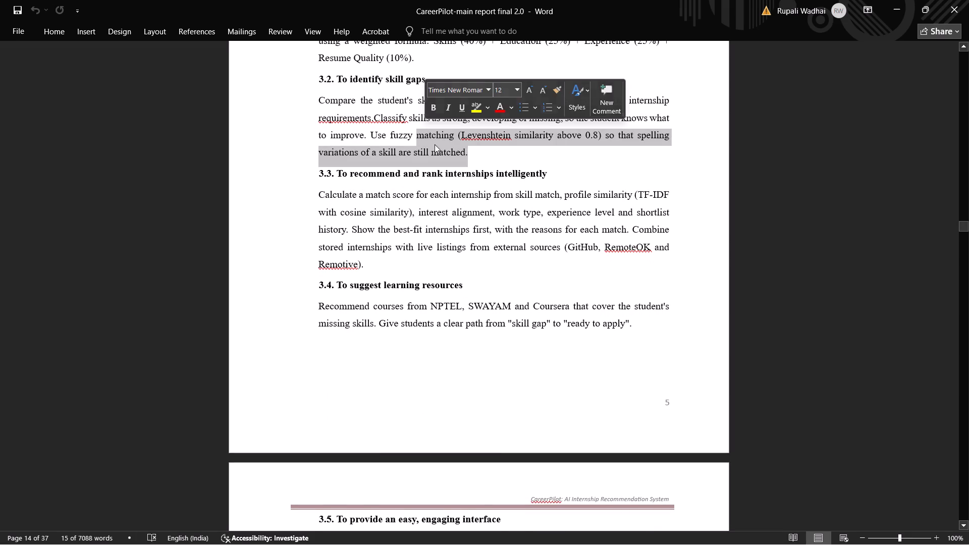
{"action": "left_click_drag", "start_coordinate": [484, 247], "coordinate": [360, 225]}
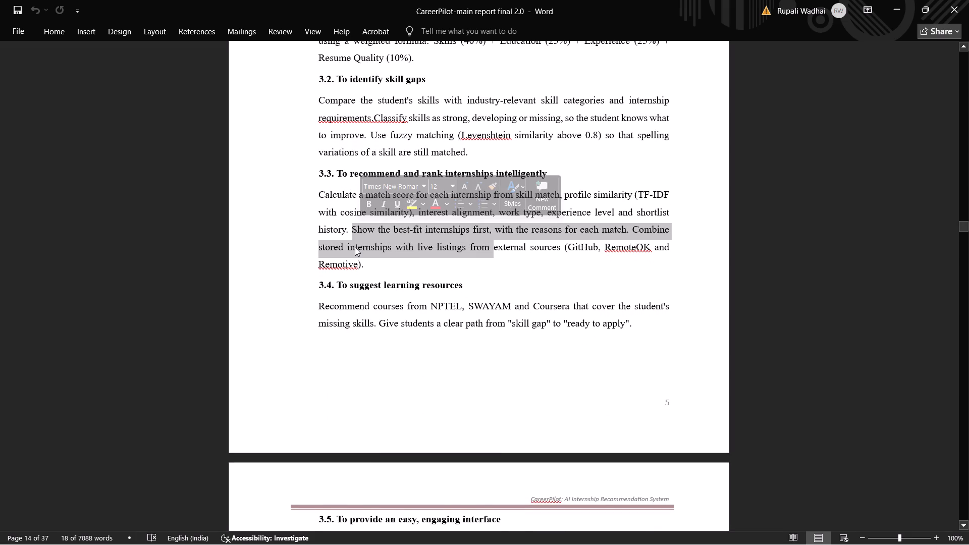
{"action": "left_click", "coordinate": [491, 289]}
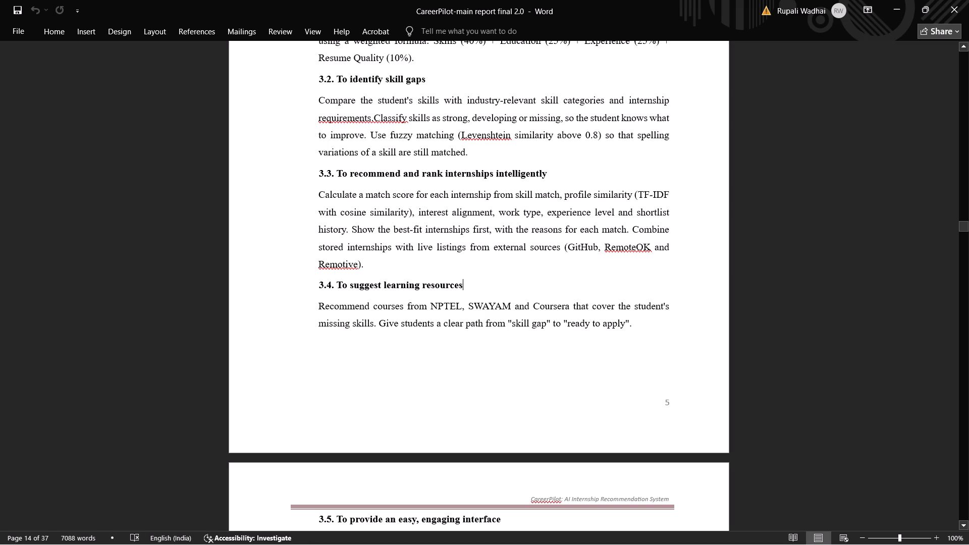
{"action": "left_click_drag", "start_coordinate": [684, 322], "coordinate": [477, 331]}
{"action": "scroll", "coordinate": [477, 331], "scroll_direction": "down", "scroll_amount": 5}
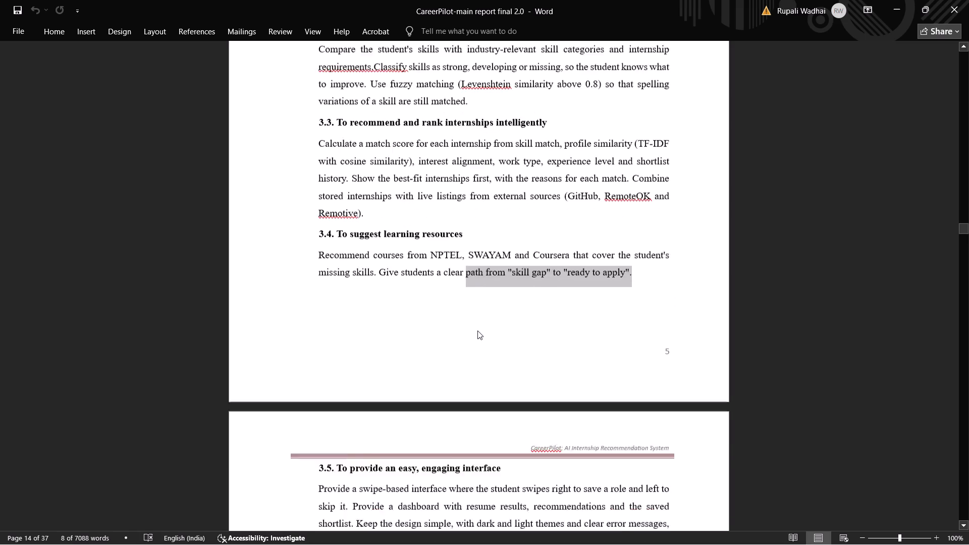
{"action": "scroll", "coordinate": [474, 336], "scroll_direction": "down", "scroll_amount": 5}
{"action": "left_click_drag", "start_coordinate": [498, 289], "coordinate": [307, 249]}
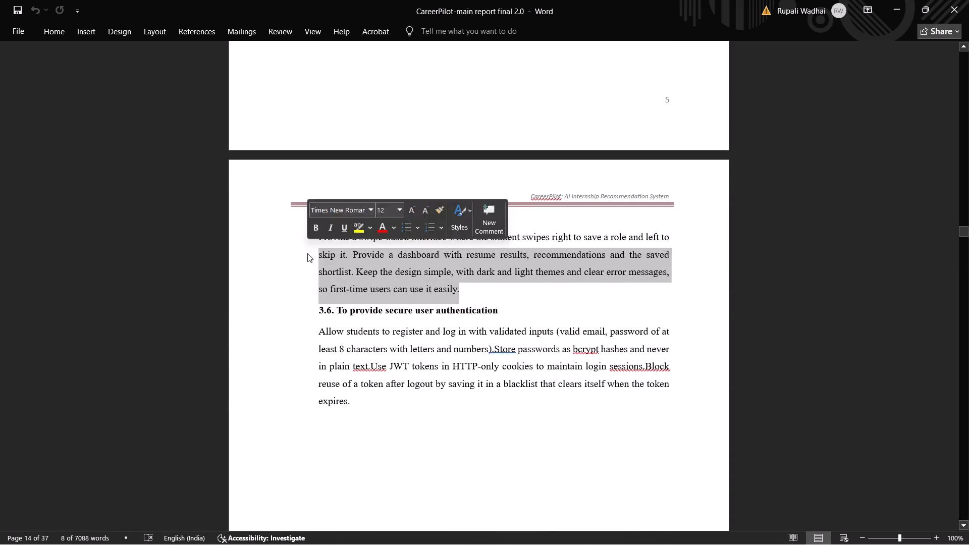
{"action": "left_click_drag", "start_coordinate": [393, 424], "coordinate": [330, 345]}
{"action": "scroll", "coordinate": [396, 441], "scroll_direction": "down", "scroll_amount": 10}
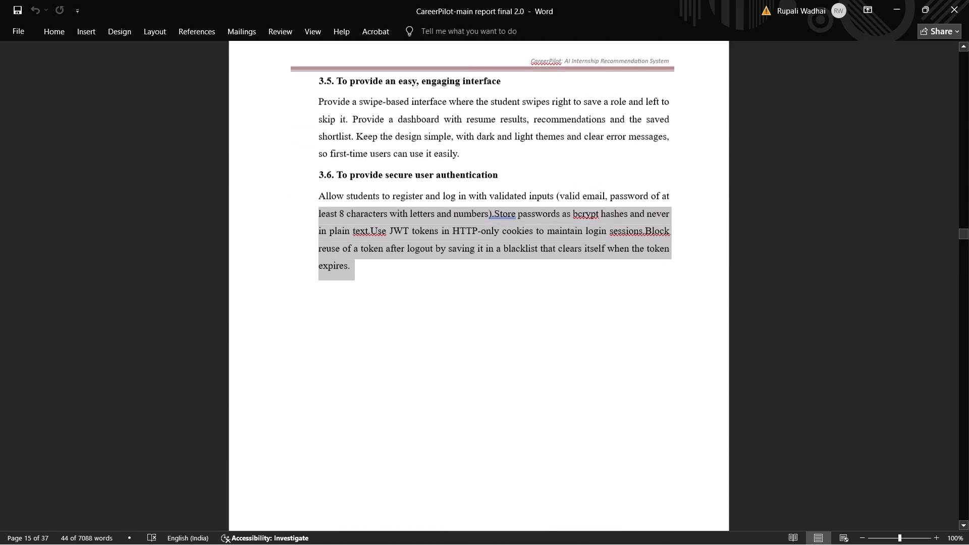
Check the body paragraphs of Chapter 4, Proposed System, from section 4.1 Software Requirements to section 4.3 Backend Development.
{"action": "scroll", "coordinate": [396, 438], "scroll_direction": "down", "scroll_amount": 14}
{"action": "left_click_drag", "start_coordinate": [449, 359], "coordinate": [349, 311]}
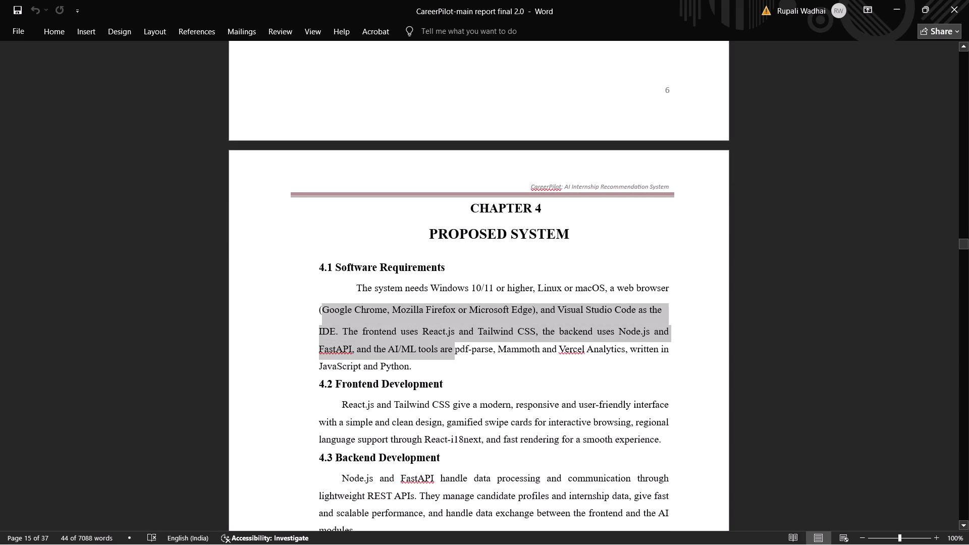
{"action": "left_click_drag", "start_coordinate": [349, 311], "coordinate": [349, 310]}
{"action": "left_click_drag", "start_coordinate": [488, 438], "coordinate": [424, 407]}
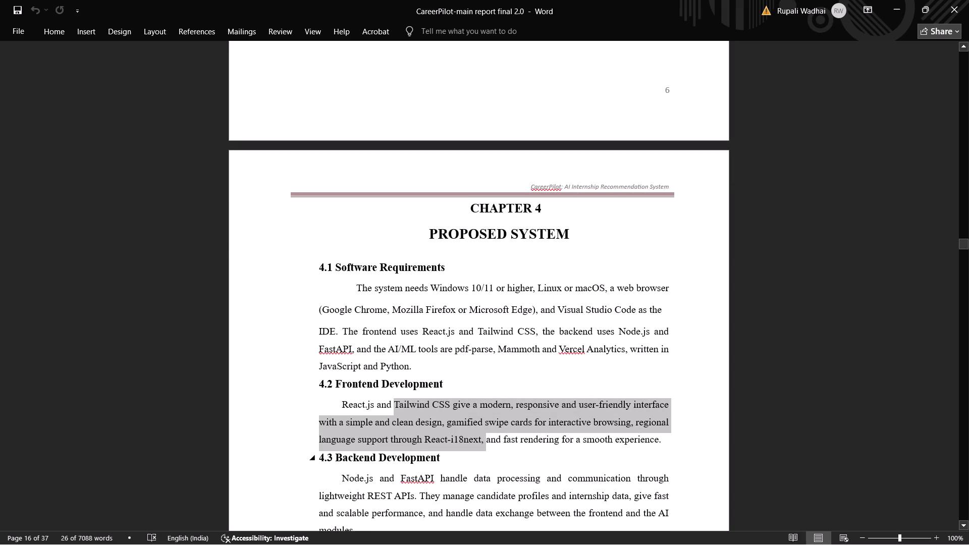
{"action": "scroll", "coordinate": [423, 464], "scroll_direction": "down", "scroll_amount": 4}
{"action": "left_click", "coordinate": [533, 467]}
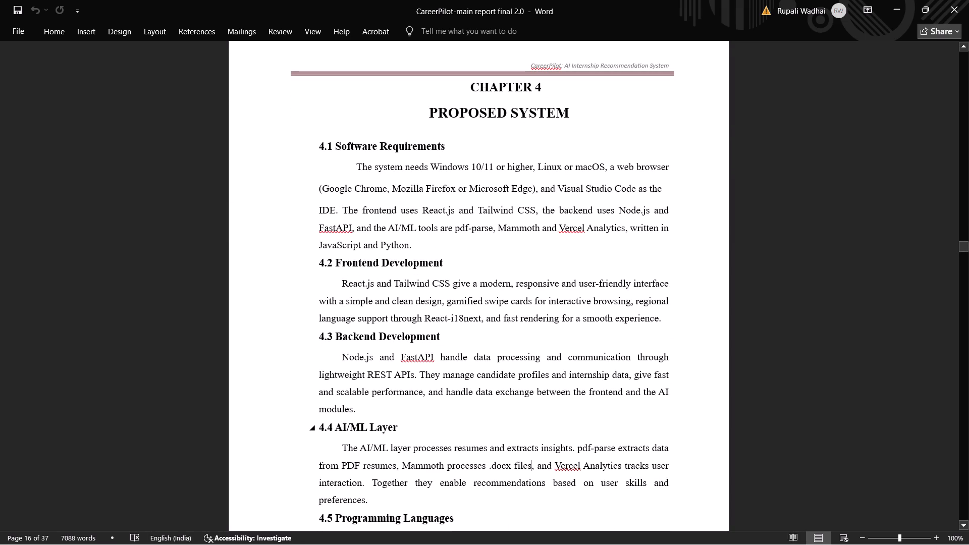
{"action": "left_click_drag", "start_coordinate": [449, 407], "coordinate": [381, 360]}
Check the body paragraphs of Chapter 4 from section 4.4 AI/ML Layer to section 4.6 Hardware Requirements.
{"action": "scroll", "coordinate": [382, 360], "scroll_direction": "down", "scroll_amount": 5}
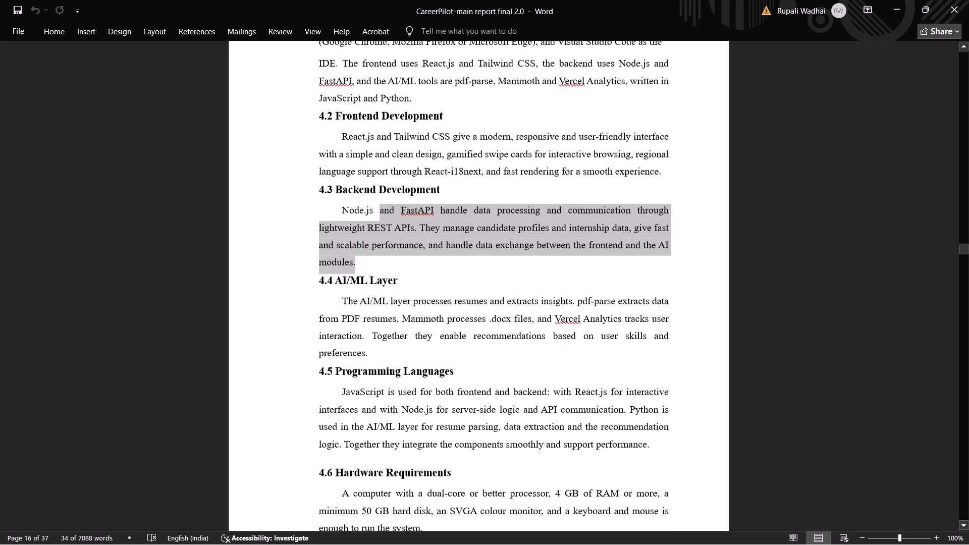
{"action": "left_click_drag", "start_coordinate": [416, 339], "coordinate": [330, 292]}
{"action": "left_click", "coordinate": [582, 368]}
{"action": "left_click_drag", "start_coordinate": [515, 350], "coordinate": [417, 330]}
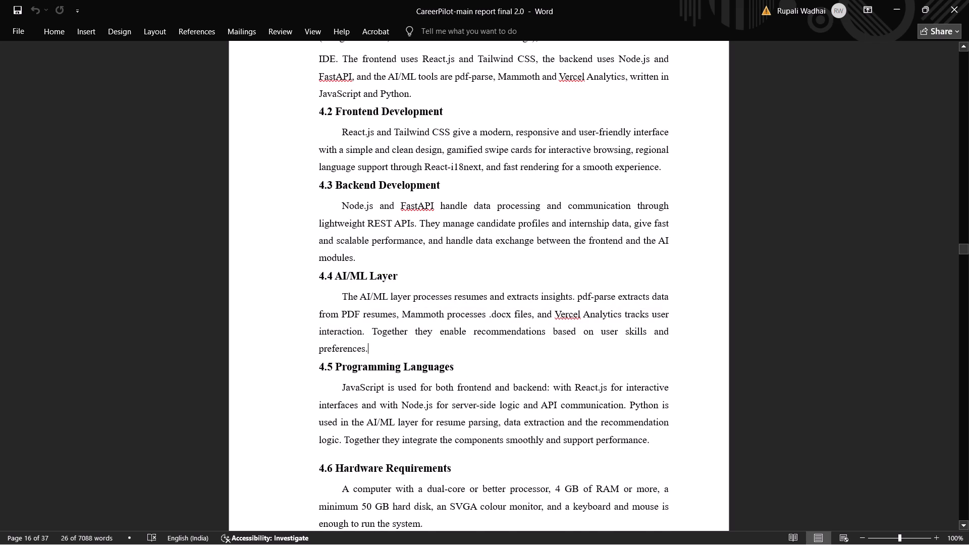
{"action": "left_click_drag", "start_coordinate": [417, 330], "coordinate": [370, 316]}
{"action": "scroll", "coordinate": [372, 316], "scroll_direction": "down", "scroll_amount": 4}
{"action": "left_click_drag", "start_coordinate": [455, 319], "coordinate": [442, 313]}
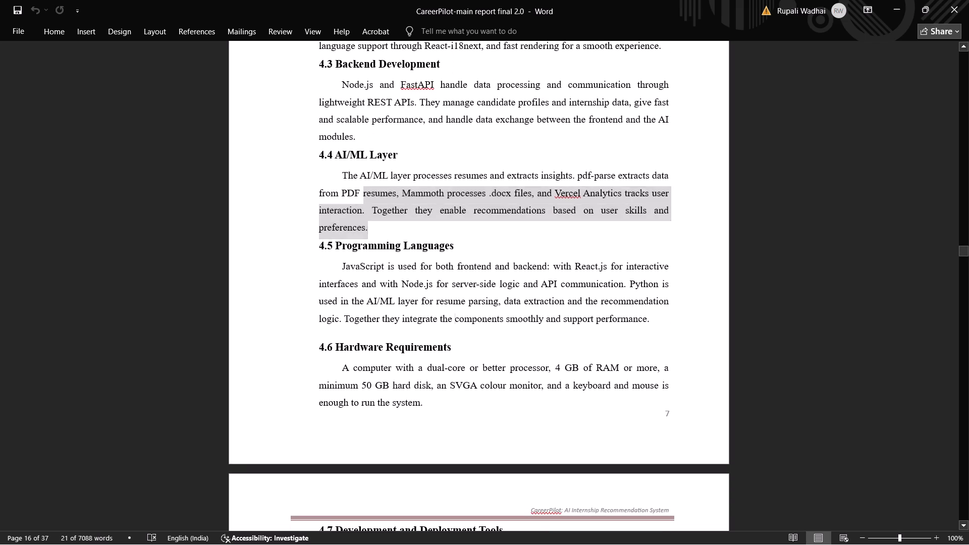
{"action": "left_click_drag", "start_coordinate": [442, 313], "coordinate": [391, 267]}
{"action": "scroll", "coordinate": [394, 332], "scroll_direction": "down", "scroll_amount": 5}
{"action": "left_click_drag", "start_coordinate": [447, 248], "coordinate": [259, 221]}
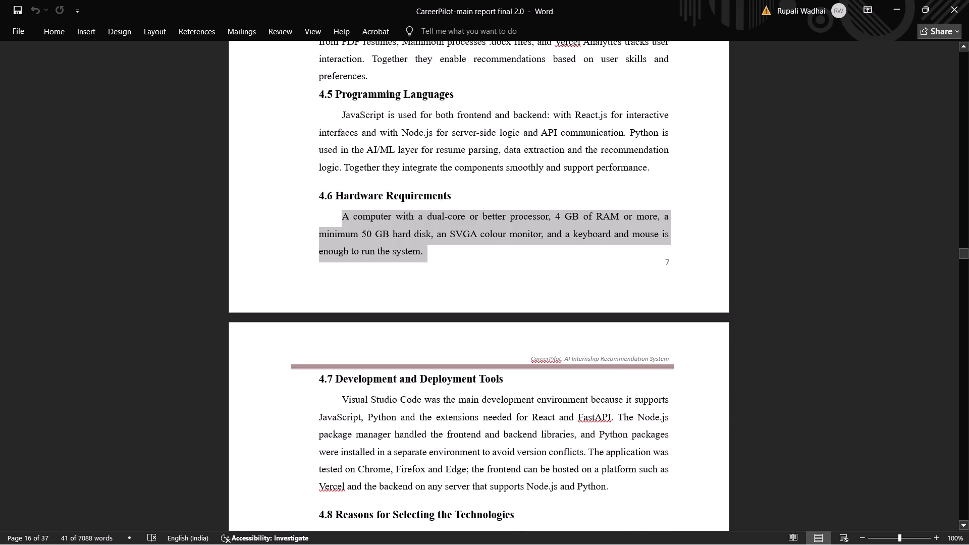
{"action": "left_click_drag", "start_coordinate": [259, 221], "coordinate": [260, 221]}
{"action": "left_click", "coordinate": [449, 276]}
{"action": "left_click_drag", "start_coordinate": [456, 272], "coordinate": [384, 225]}
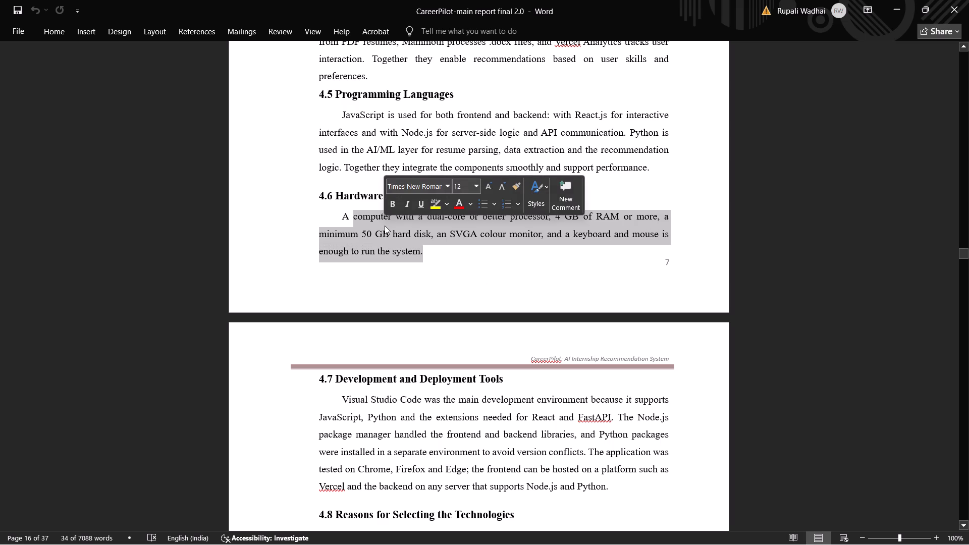
Check the body paragraphs of Chapter 4 from section 4.7 Development and Deployment Tools to section 4.9 Overview of Key Technologies.
{"action": "scroll", "coordinate": [385, 226], "scroll_direction": "down", "scroll_amount": 2}
{"action": "scroll", "coordinate": [385, 226], "scroll_direction": "up", "scroll_amount": 1}
{"action": "scroll", "coordinate": [385, 226], "scroll_direction": "down", "scroll_amount": 3}
{"action": "left_click_drag", "start_coordinate": [645, 365], "coordinate": [449, 297]}
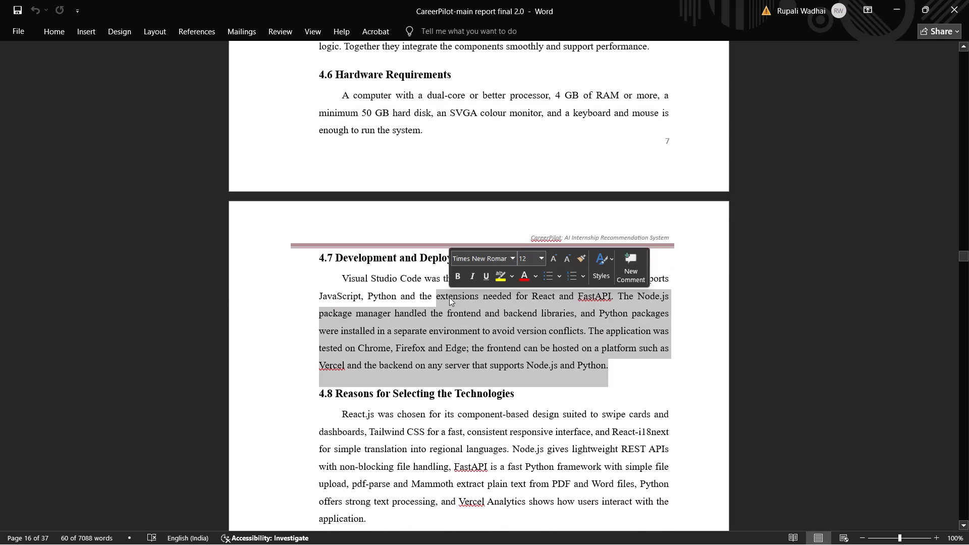
{"action": "scroll", "coordinate": [450, 297], "scroll_direction": "down", "scroll_amount": 4}
{"action": "left_click_drag", "start_coordinate": [474, 366], "coordinate": [411, 320]}
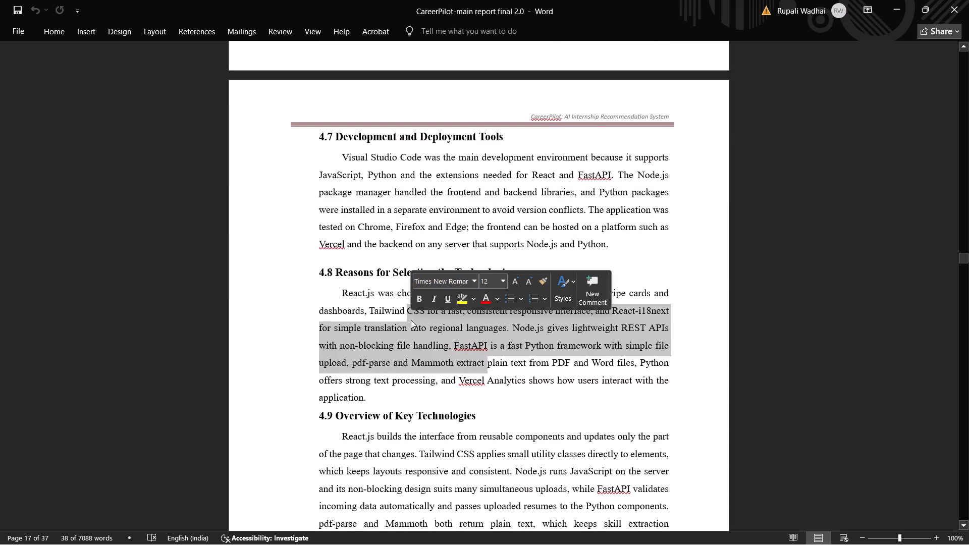
{"action": "scroll", "coordinate": [411, 327], "scroll_direction": "down", "scroll_amount": 5}
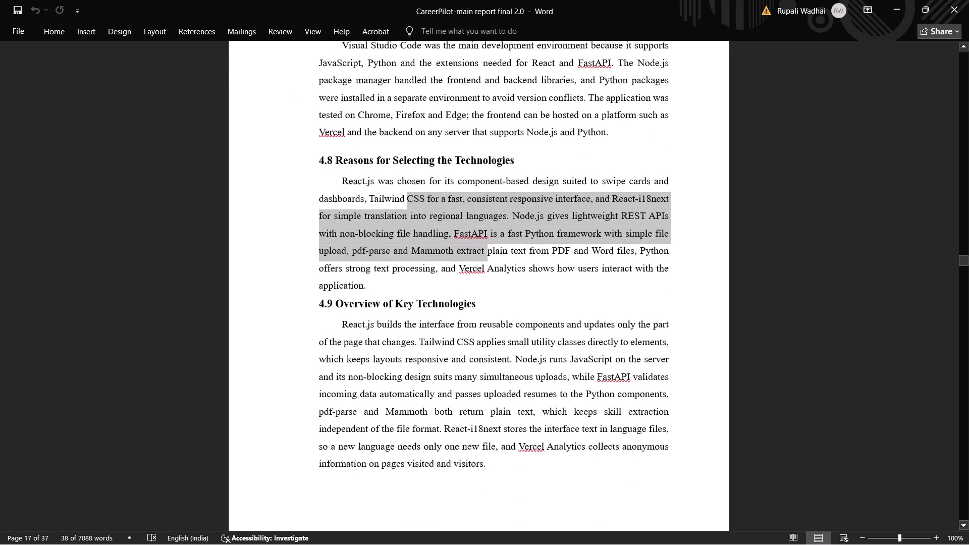
{"action": "scroll", "coordinate": [411, 327], "scroll_direction": "down", "scroll_amount": 4}
{"action": "left_click_drag", "start_coordinate": [484, 311], "coordinate": [321, 177]}
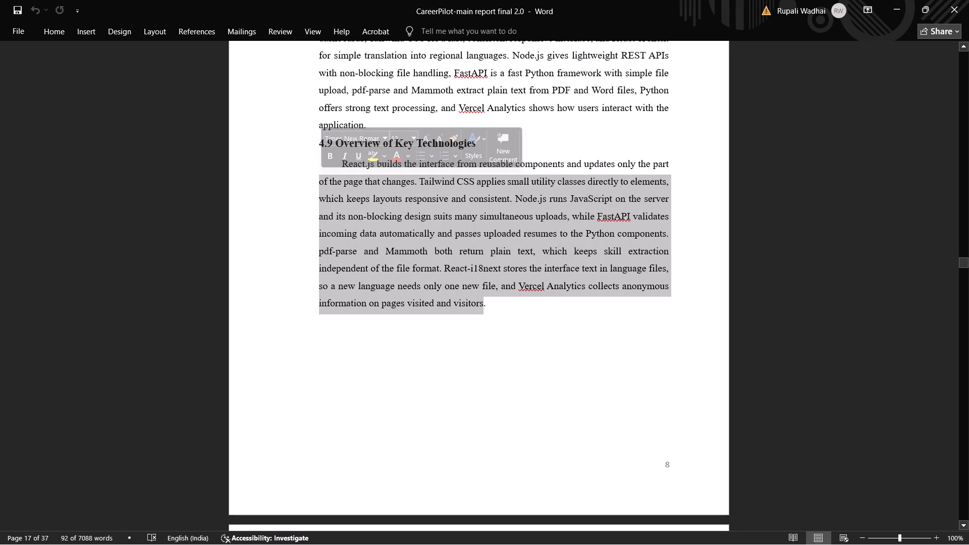
{"action": "left_click_drag", "start_coordinate": [501, 305], "coordinate": [397, 224]}
Check sections 5.1 Module-wise Implementation and 5.2 Screenshots of System in Chapter 5, Methodology.
{"action": "scroll", "coordinate": [406, 286], "scroll_direction": "down", "scroll_amount": 14}
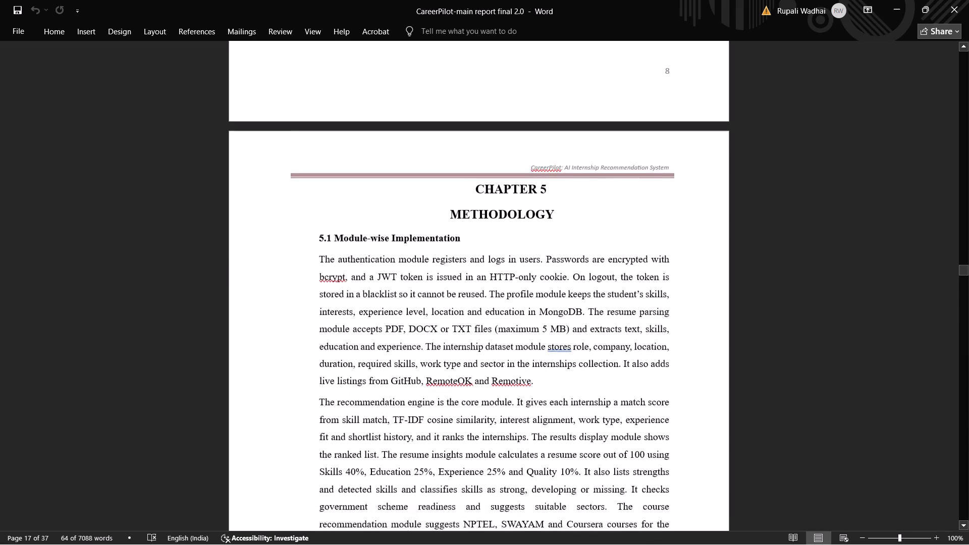
{"action": "scroll", "coordinate": [406, 286], "scroll_direction": "down", "scroll_amount": 4}
{"action": "left_click_drag", "start_coordinate": [443, 410], "coordinate": [305, 203]}
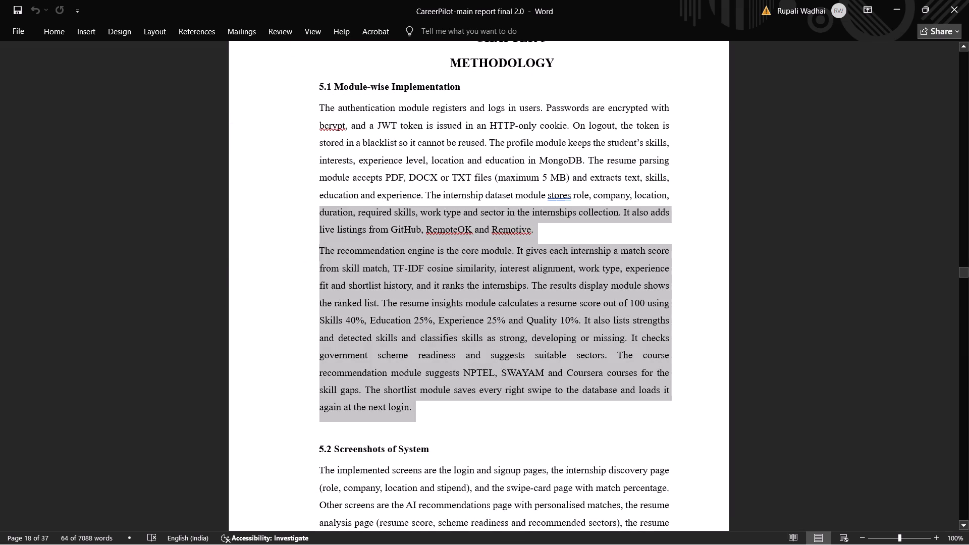
{"action": "left_click_drag", "start_coordinate": [305, 203], "coordinate": [304, 155]}
{"action": "scroll", "coordinate": [338, 228], "scroll_direction": "down", "scroll_amount": 5}
{"action": "scroll", "coordinate": [356, 288], "scroll_direction": "down", "scroll_amount": 2}
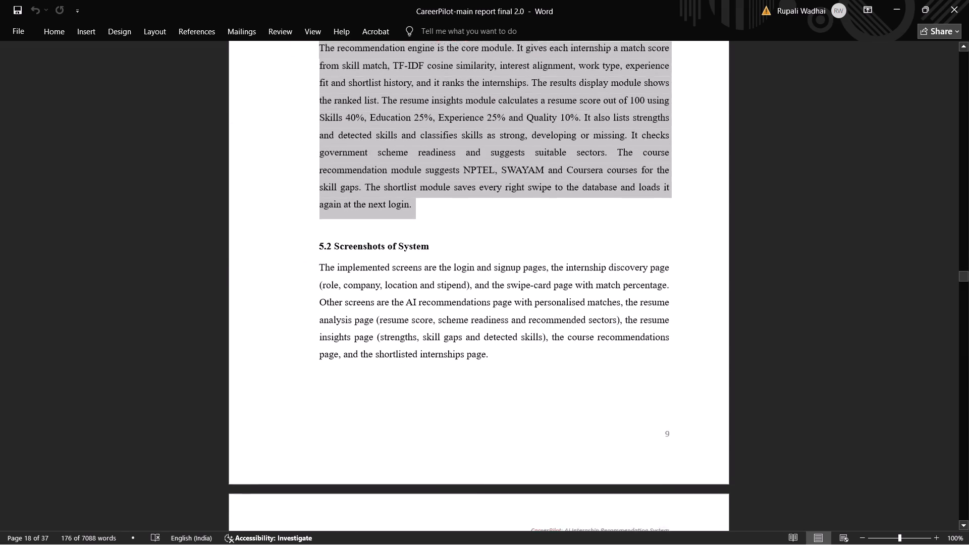
{"action": "left_click_drag", "start_coordinate": [532, 349], "coordinate": [344, 251]}
{"action": "left_click", "coordinate": [488, 372]}
{"action": "scroll", "coordinate": [588, 395], "scroll_direction": "down", "scroll_amount": 7}
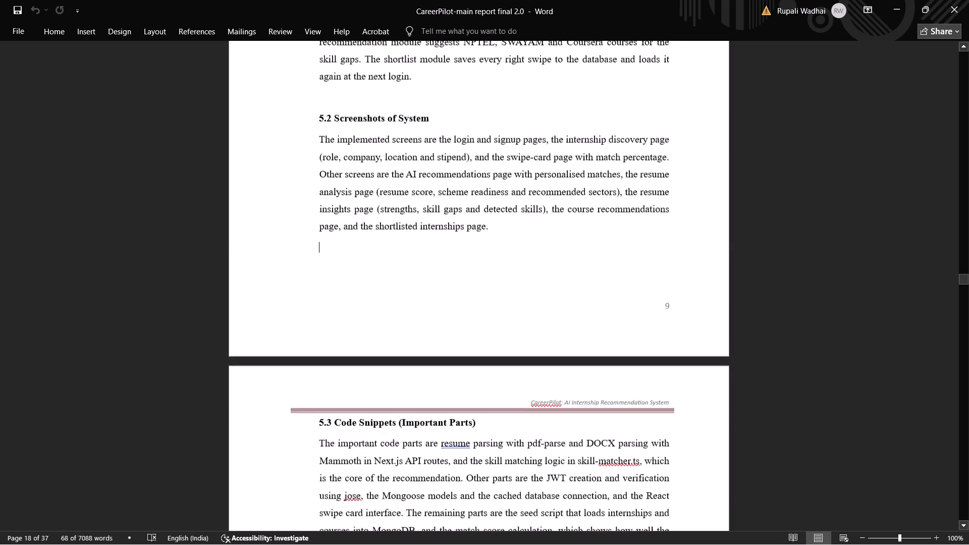
Check the body paragraphs of Chapter 5 from section 5.3 Code Snippets to section 5.7 Explanation of the User Journey.
{"action": "scroll", "coordinate": [568, 365], "scroll_direction": "down", "scroll_amount": 5}
{"action": "left_click_drag", "start_coordinate": [506, 292], "coordinate": [375, 239]}
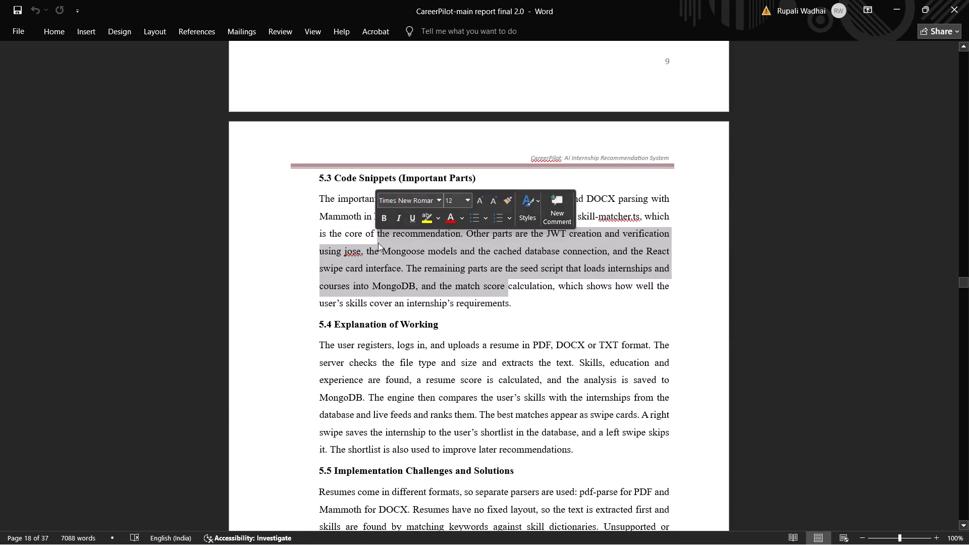
{"action": "left_click_drag", "start_coordinate": [540, 442], "coordinate": [384, 361]}
{"action": "scroll", "coordinate": [385, 361], "scroll_direction": "down", "scroll_amount": 5}
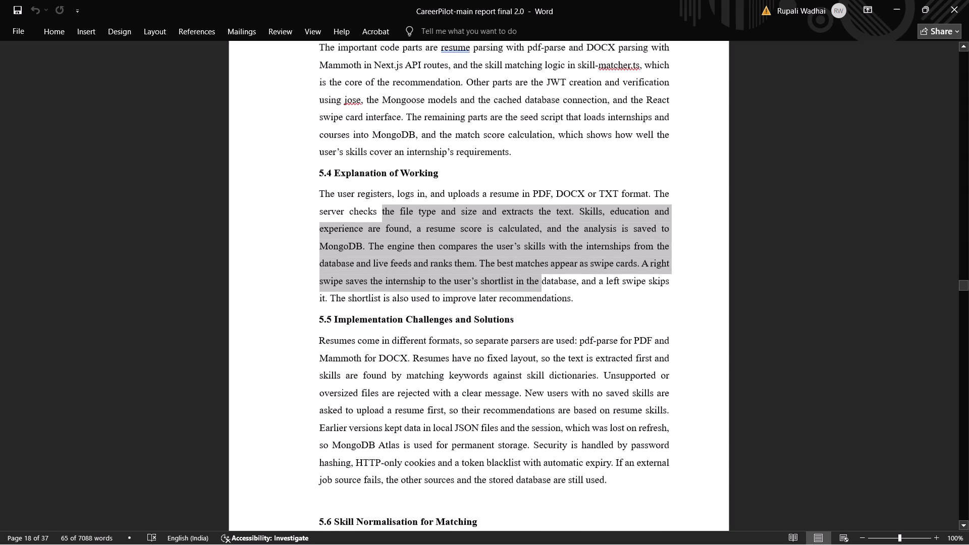
{"action": "left_click_drag", "start_coordinate": [628, 482], "coordinate": [416, 383]}
{"action": "scroll", "coordinate": [416, 383], "scroll_direction": "down", "scroll_amount": 9}
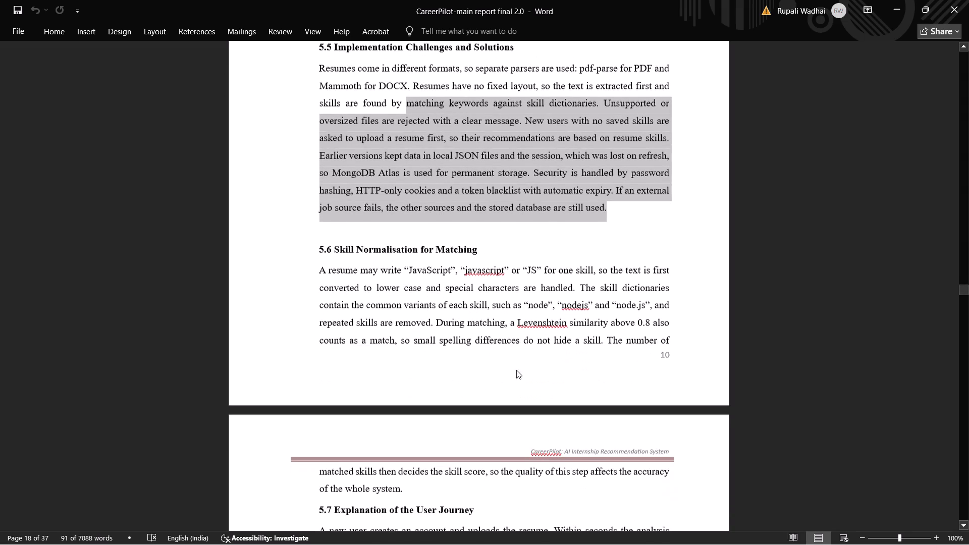
{"action": "left_click_drag", "start_coordinate": [516, 369], "coordinate": [356, 288]}
{"action": "scroll", "coordinate": [356, 288], "scroll_direction": "down", "scroll_amount": 2}
{"action": "scroll", "coordinate": [356, 288], "scroll_direction": "up", "scroll_amount": 1}
{"action": "scroll", "coordinate": [356, 288], "scroll_direction": "down", "scroll_amount": 4}
{"action": "scroll", "coordinate": [421, 411], "scroll_direction": "down", "scroll_amount": 4}
{"action": "left_click_drag", "start_coordinate": [511, 368], "coordinate": [365, 276]}
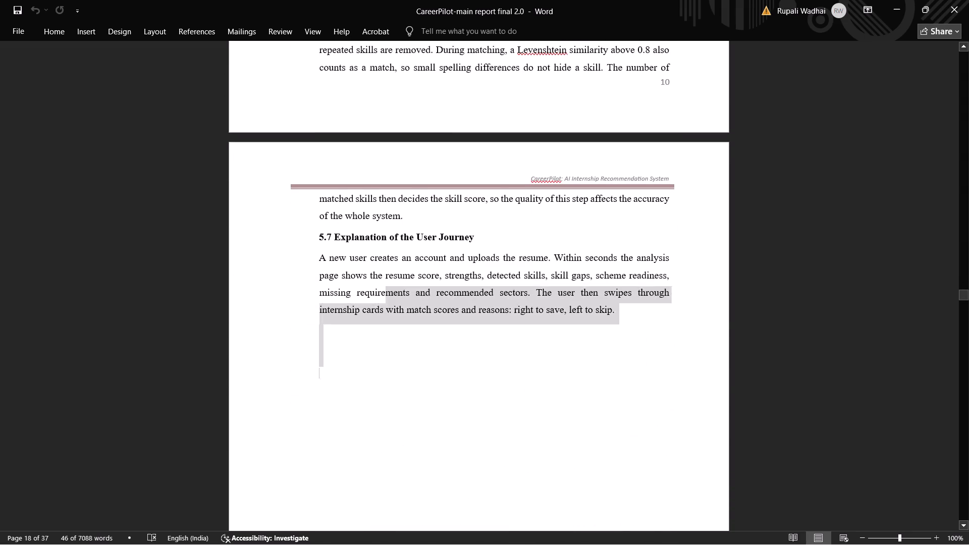
{"action": "left_click_drag", "start_coordinate": [365, 276], "coordinate": [364, 275]}
Change the font of the body paragraph under 6.1 Dataflow Diagram (System Flowchart) to Times New Roman.
{"action": "scroll", "coordinate": [365, 275], "scroll_direction": "down", "scroll_amount": 15}
{"action": "scroll", "coordinate": [368, 280], "scroll_direction": "up", "scroll_amount": 1}
{"action": "scroll", "coordinate": [369, 280], "scroll_direction": "down", "scroll_amount": 16}
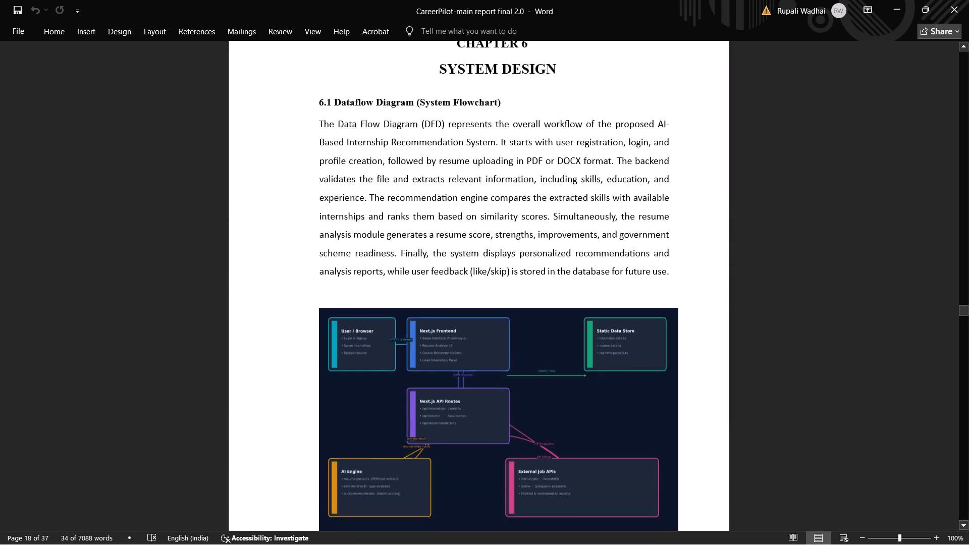
{"action": "left_click_drag", "start_coordinate": [536, 241], "coordinate": [352, 138]}
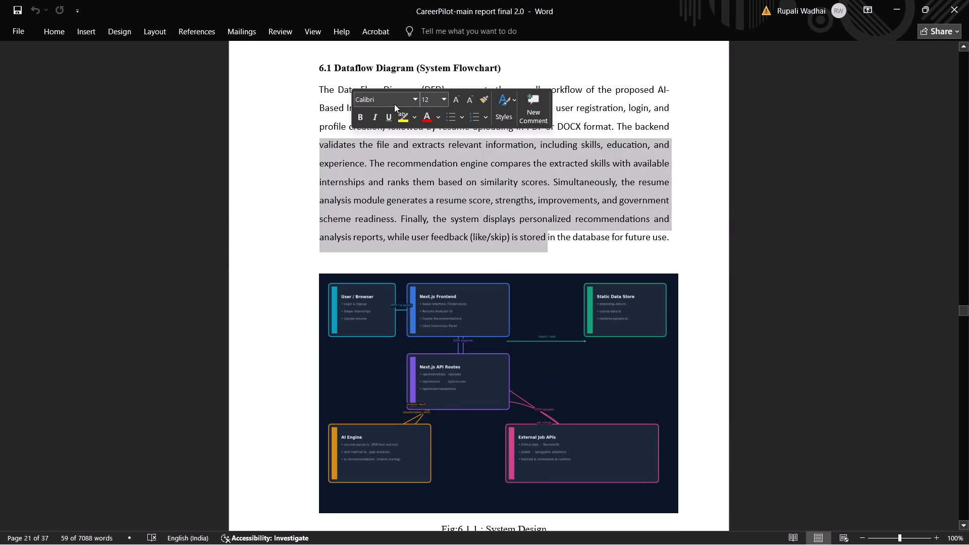
{"action": "left_click", "coordinate": [371, 148]}
{"action": "left_click_drag", "start_coordinate": [677, 238], "coordinate": [393, 142]}
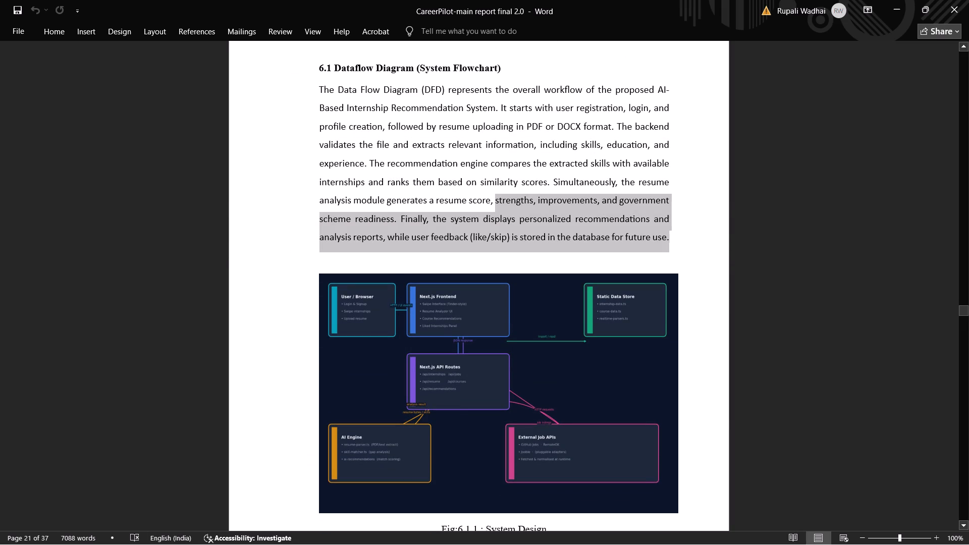
{"action": "left_click_drag", "start_coordinate": [393, 142], "coordinate": [324, 90]}
{"action": "left_click", "coordinate": [389, 53]}
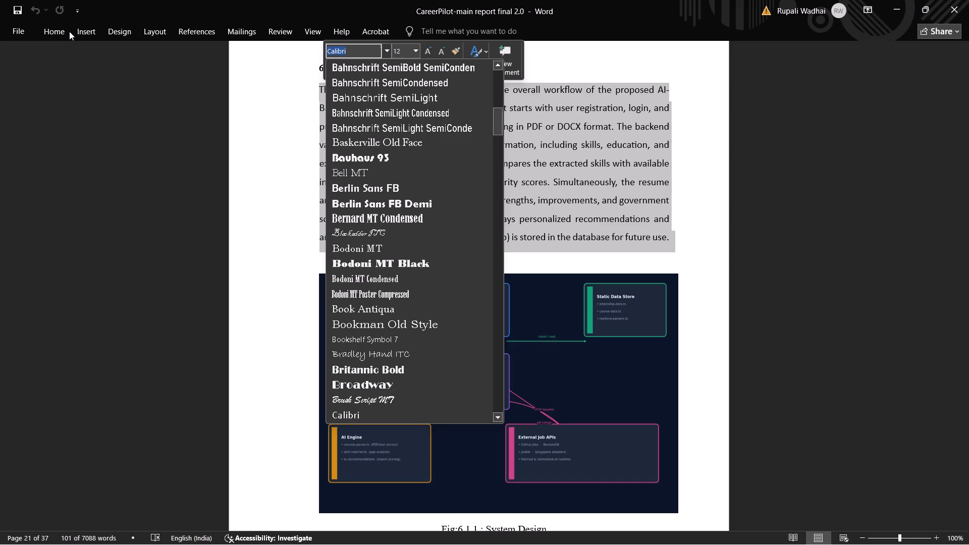
{"action": "type", "text": "tim"}
{"action": "left_click", "coordinate": [363, 78]}
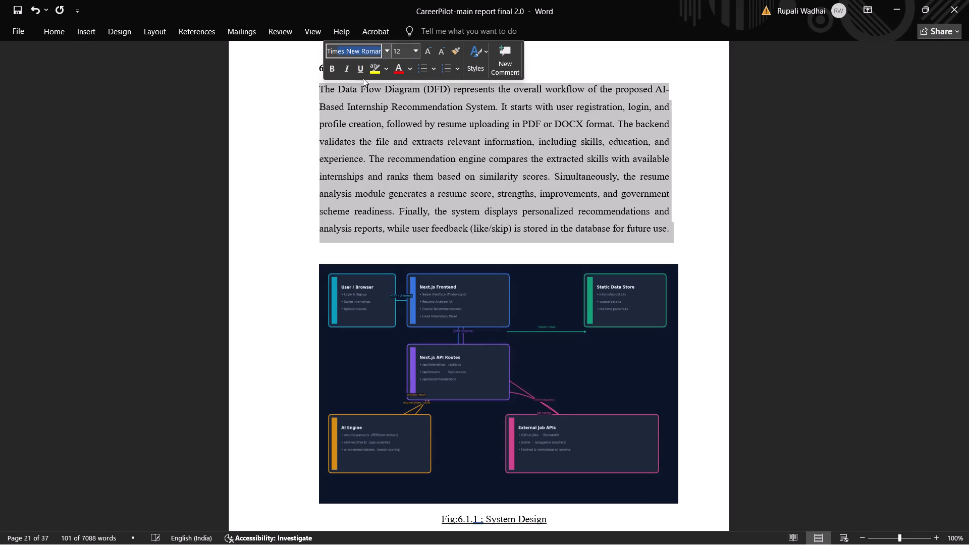
{"action": "left_click", "coordinate": [479, 212]}
Check the body text of sections 6.2 Architecture Design and 6.3 Module Description, up to the Resume Parsing Module.
{"action": "scroll", "coordinate": [479, 211], "scroll_direction": "down", "scroll_amount": 19}
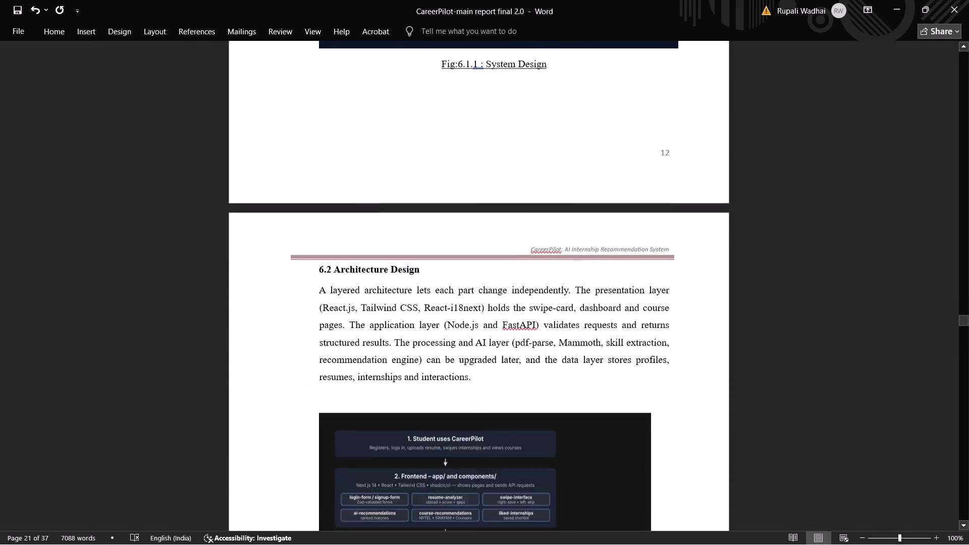
{"action": "left_click_drag", "start_coordinate": [482, 270], "coordinate": [305, 175]}
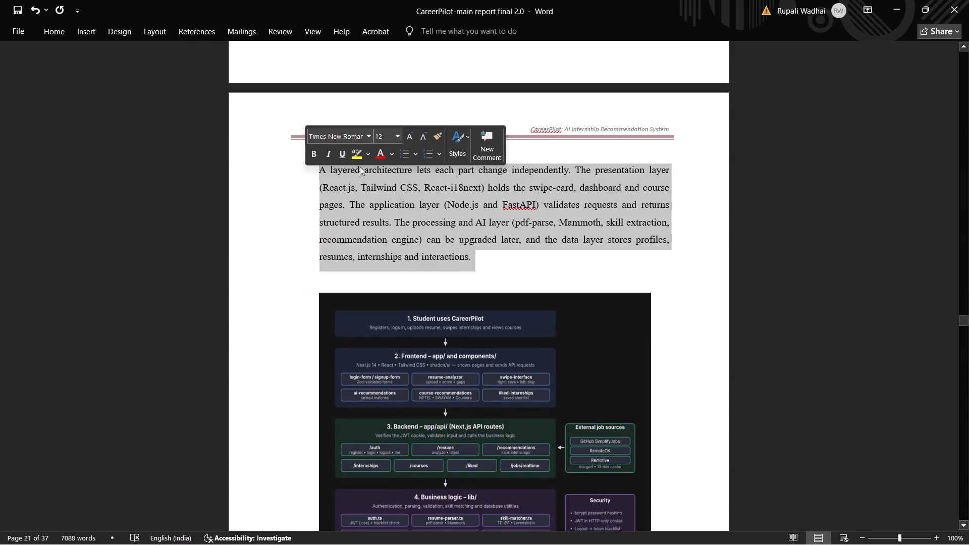
{"action": "left_click", "coordinate": [523, 263]}
{"action": "scroll", "coordinate": [523, 263], "scroll_direction": "down", "scroll_amount": 13}
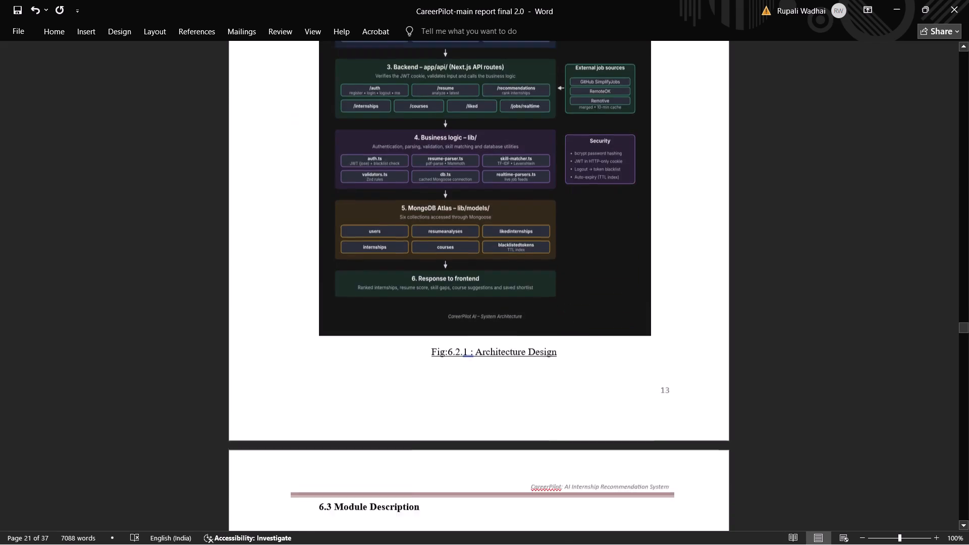
{"action": "scroll", "coordinate": [523, 263], "scroll_direction": "down", "scroll_amount": 5}
{"action": "scroll", "coordinate": [523, 263], "scroll_direction": "up", "scroll_amount": 1}
{"action": "scroll", "coordinate": [523, 263], "scroll_direction": "down", "scroll_amount": 11}
{"action": "left_click_drag", "start_coordinate": [509, 414], "coordinate": [411, 355]}
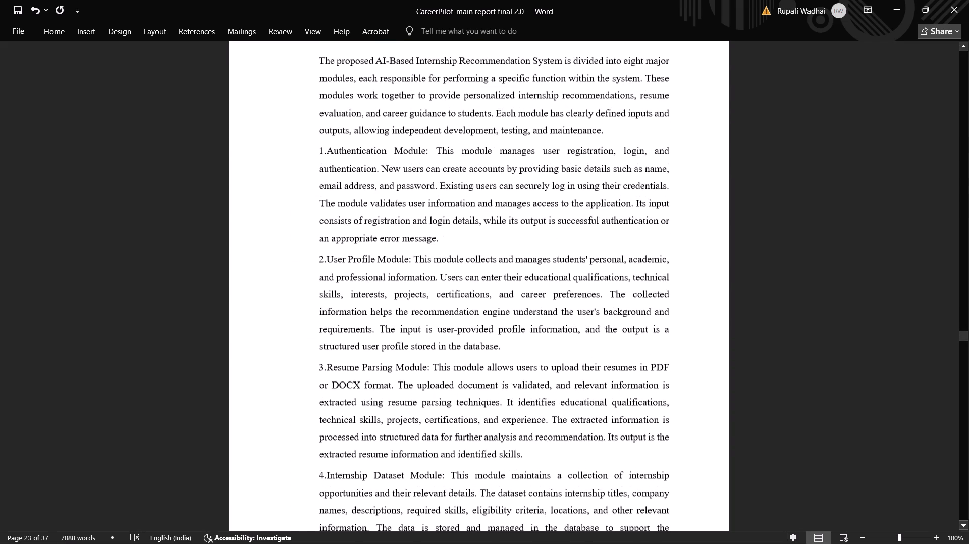
{"action": "left_click_drag", "start_coordinate": [411, 355], "coordinate": [277, 93]}
{"action": "left_click", "coordinate": [505, 321]}
{"action": "left_click_drag", "start_coordinate": [563, 435], "coordinate": [320, 76]}
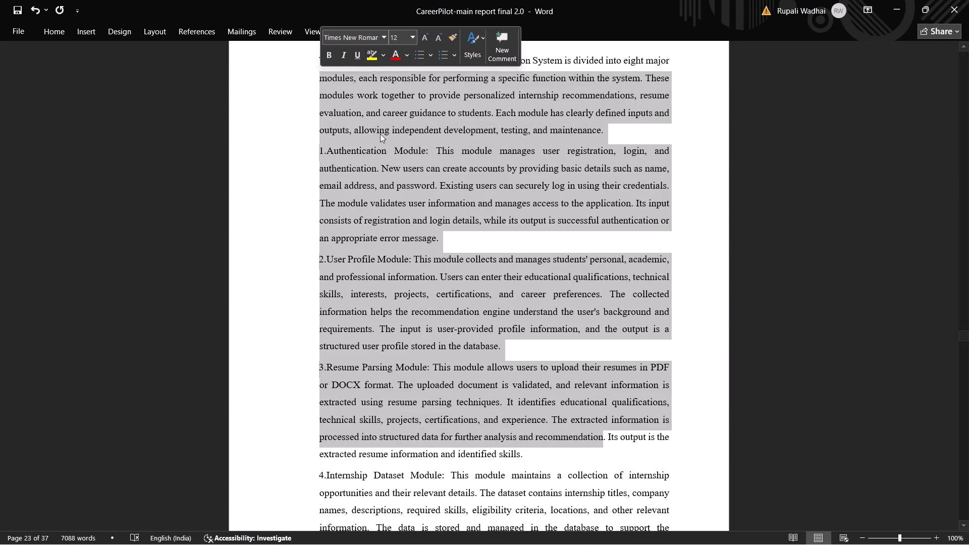
{"action": "left_click", "coordinate": [430, 239]}
Check the remaining module paragraphs of section 6.3, from the Recommendation Engine Module to the Interaction Tracking Module.
{"action": "scroll", "coordinate": [431, 240], "scroll_direction": "down", "scroll_amount": 15}
{"action": "scroll", "coordinate": [466, 261], "scroll_direction": "down", "scroll_amount": 5}
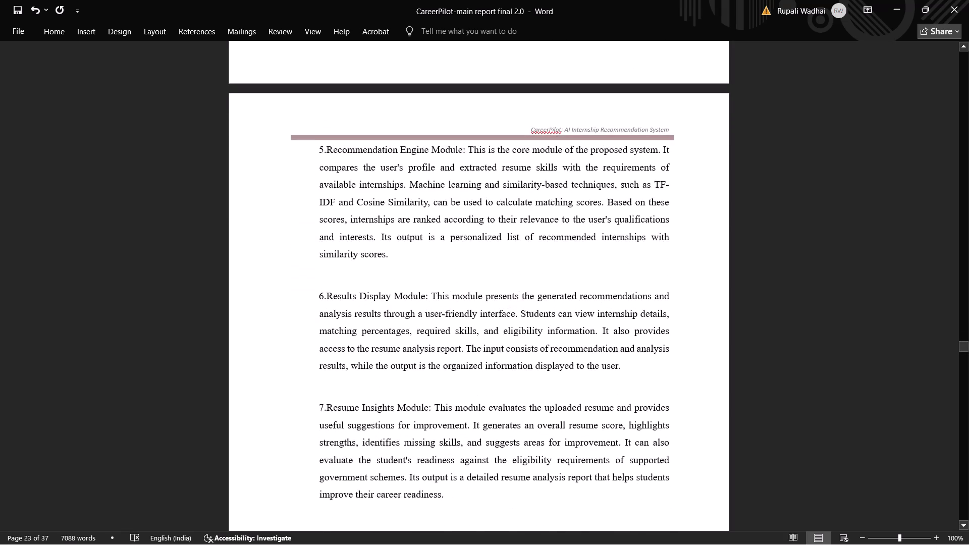
{"action": "left_click_drag", "start_coordinate": [564, 254], "coordinate": [308, 150]}
{"action": "left_click_drag", "start_coordinate": [460, 490], "coordinate": [360, 428]}
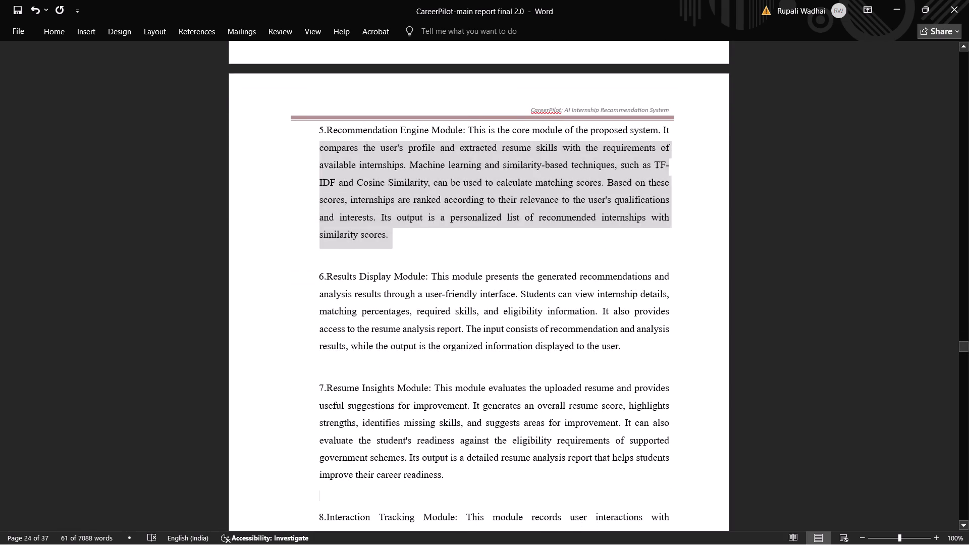
{"action": "left_click_drag", "start_coordinate": [360, 428], "coordinate": [284, 275]}
{"action": "scroll", "coordinate": [284, 275], "scroll_direction": "down", "scroll_amount": 10}
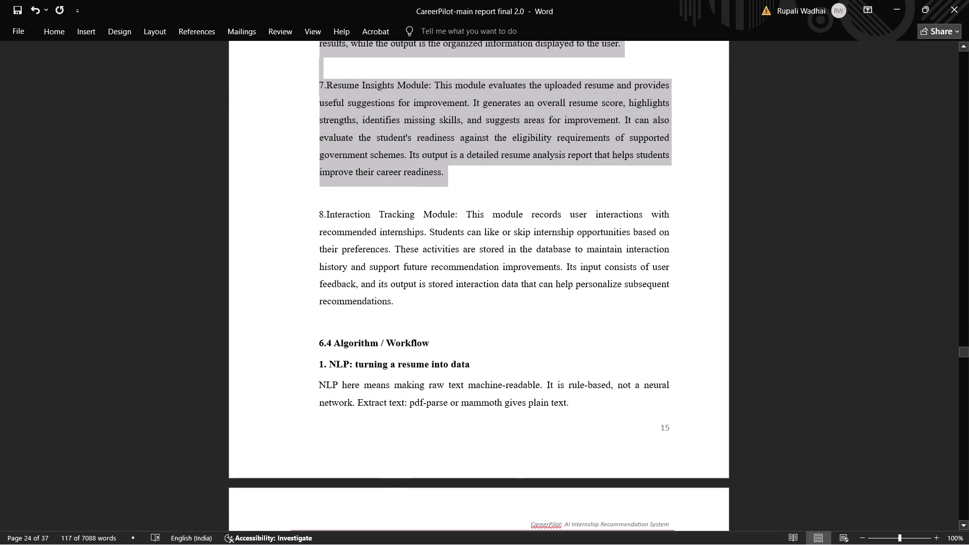
{"action": "left_click_drag", "start_coordinate": [437, 309], "coordinate": [309, 217]}
Check the body paragraphs of section 6.4 Algorithm / Workflow, covering NLP, Levenshtein, and TF-IDF with cosine similarity.
{"action": "scroll", "coordinate": [309, 217], "scroll_direction": "down", "scroll_amount": 4}
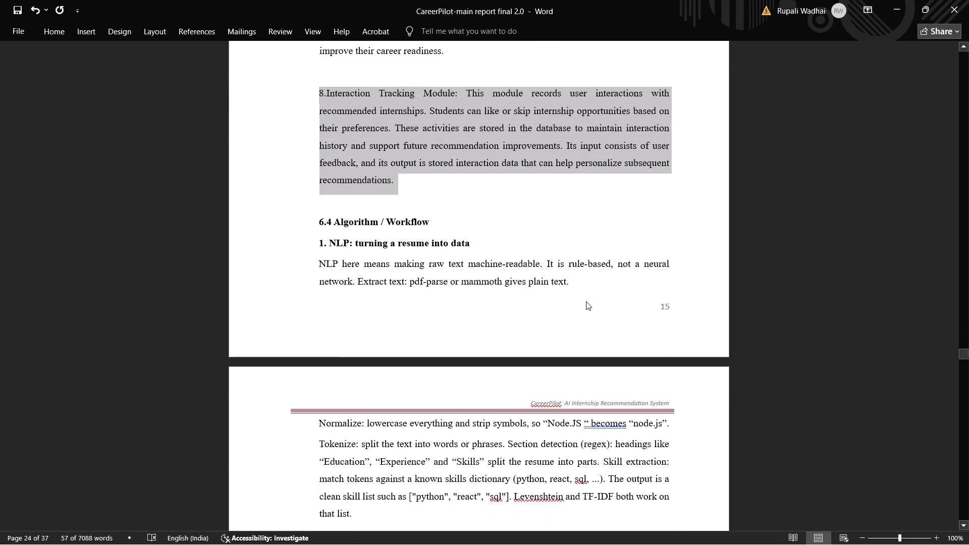
{"action": "left_click_drag", "start_coordinate": [582, 301], "coordinate": [336, 253]}
{"action": "left_click", "coordinate": [346, 280]}
{"action": "left_click_drag", "start_coordinate": [597, 303], "coordinate": [448, 277]}
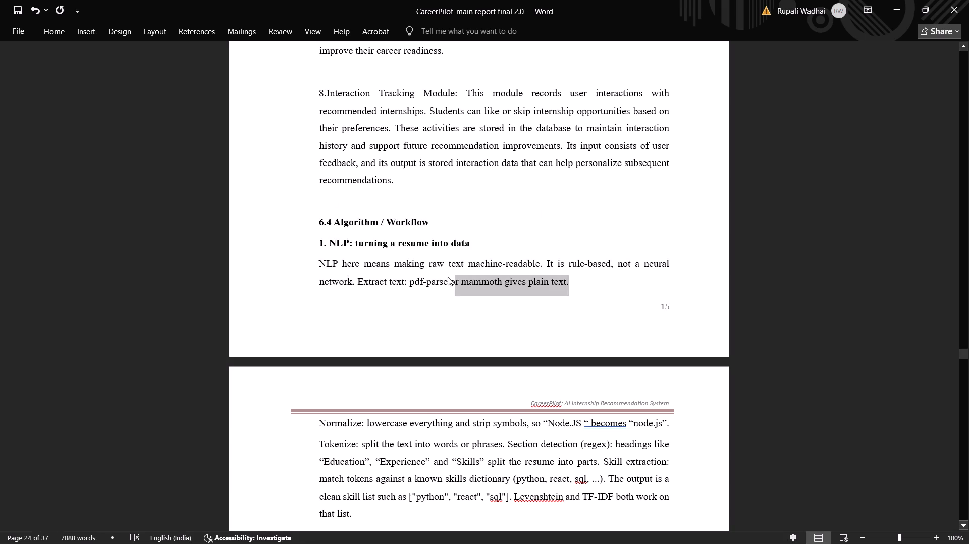
{"action": "left_click_drag", "start_coordinate": [448, 277], "coordinate": [407, 274]}
{"action": "scroll", "coordinate": [407, 274], "scroll_direction": "down", "scroll_amount": 6}
{"action": "left_click_drag", "start_coordinate": [377, 341], "coordinate": [338, 315]}
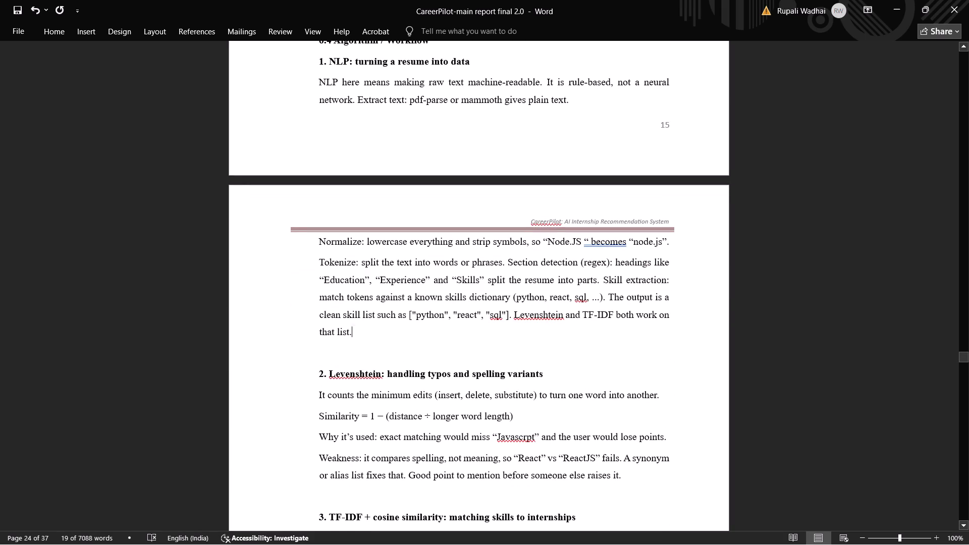
{"action": "left_click_drag", "start_coordinate": [338, 315], "coordinate": [300, 250]}
{"action": "scroll", "coordinate": [300, 250], "scroll_direction": "down", "scroll_amount": 6}
{"action": "left_click_drag", "start_coordinate": [501, 309], "coordinate": [308, 227]}
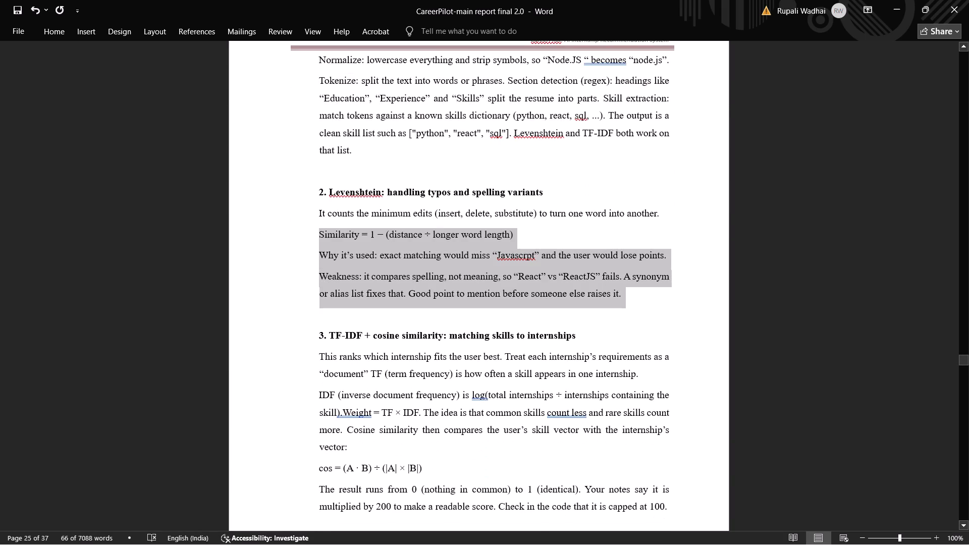
{"action": "left_click_drag", "start_coordinate": [308, 227], "coordinate": [307, 227]}
{"action": "scroll", "coordinate": [308, 227], "scroll_direction": "down", "scroll_amount": 4}
{"action": "left_click_drag", "start_coordinate": [420, 360], "coordinate": [335, 276]}
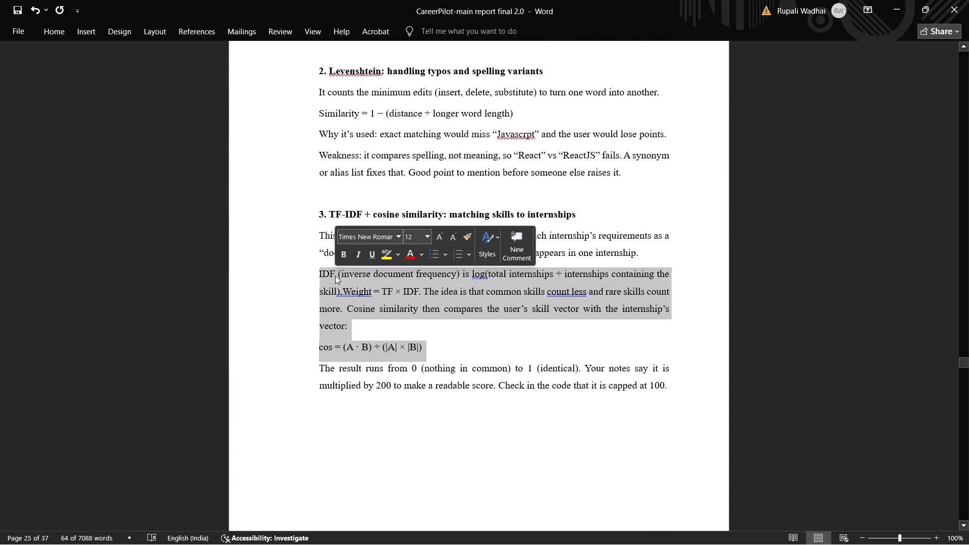
Check the flowchart page and the body paragraph of section 6.5 Sequence of Interaction for Recommendation.
{"action": "scroll", "coordinate": [335, 276], "scroll_direction": "down", "scroll_amount": 5}
{"action": "scroll", "coordinate": [335, 276], "scroll_direction": "up", "scroll_amount": 1}
{"action": "scroll", "coordinate": [336, 276], "scroll_direction": "down", "scroll_amount": 20}
{"action": "scroll", "coordinate": [336, 276], "scroll_direction": "down", "scroll_amount": 5}
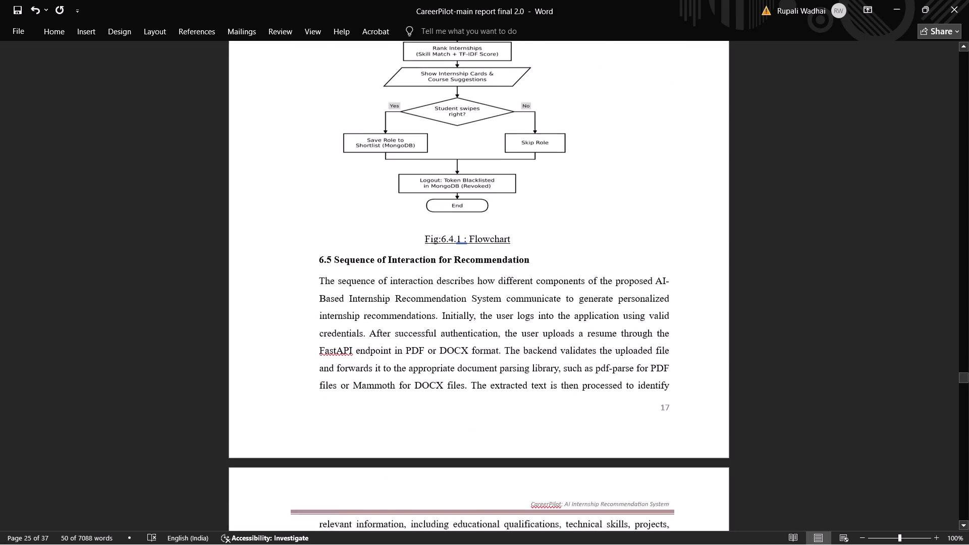
{"action": "left_click_drag", "start_coordinate": [436, 366], "coordinate": [349, 275]}
{"action": "scroll", "coordinate": [350, 275], "scroll_direction": "down", "scroll_amount": 12}
{"action": "left_click_drag", "start_coordinate": [363, 308], "coordinate": [313, 135]}
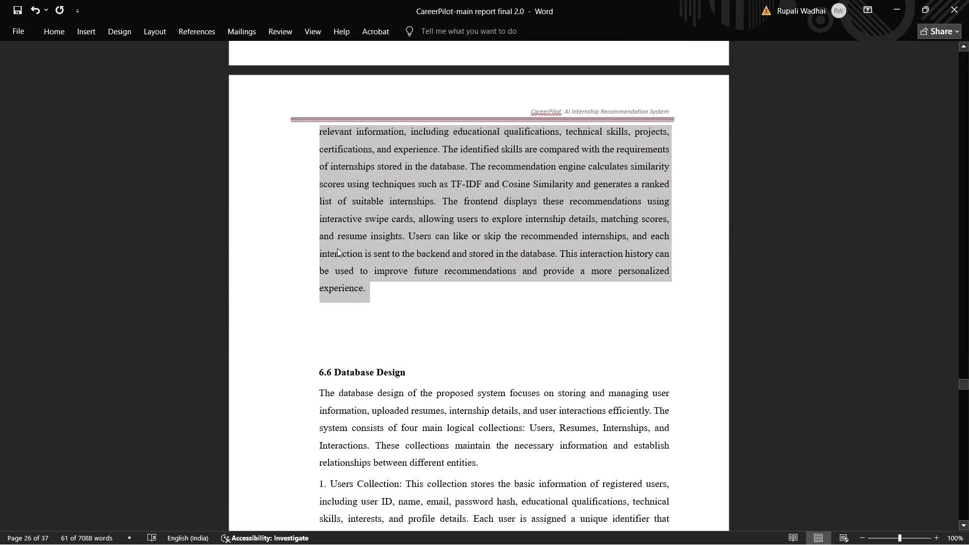
Check the body paragraphs of section 6.6 Database Design, including the four collection descriptions.
{"action": "scroll", "coordinate": [341, 256], "scroll_direction": "down", "scroll_amount": 5}
{"action": "scroll", "coordinate": [479, 433], "scroll_direction": "down", "scroll_amount": 3}
{"action": "scroll", "coordinate": [479, 432], "scroll_direction": "up", "scroll_amount": 1}
{"action": "scroll", "coordinate": [479, 430], "scroll_direction": "down", "scroll_amount": 2}
{"action": "left_click_drag", "start_coordinate": [605, 415], "coordinate": [340, 124]}
{"action": "scroll", "coordinate": [480, 332], "scroll_direction": "down", "scroll_amount": 4}
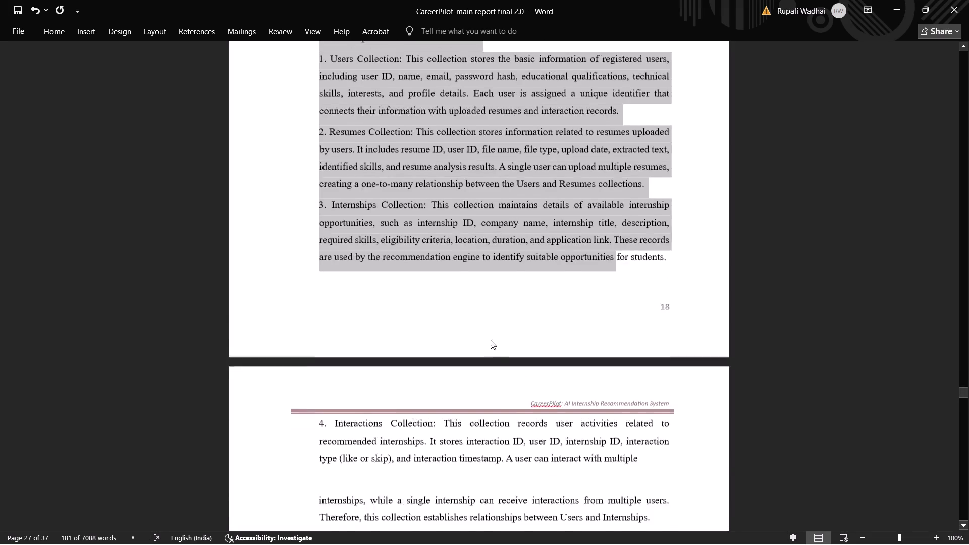
{"action": "scroll", "coordinate": [491, 340], "scroll_direction": "down", "scroll_amount": 4}
{"action": "scroll", "coordinate": [491, 340], "scroll_direction": "up", "scroll_amount": 1}
{"action": "scroll", "coordinate": [491, 340], "scroll_direction": "down", "scroll_amount": 5}
{"action": "left_click_drag", "start_coordinate": [441, 381], "coordinate": [310, 223]}
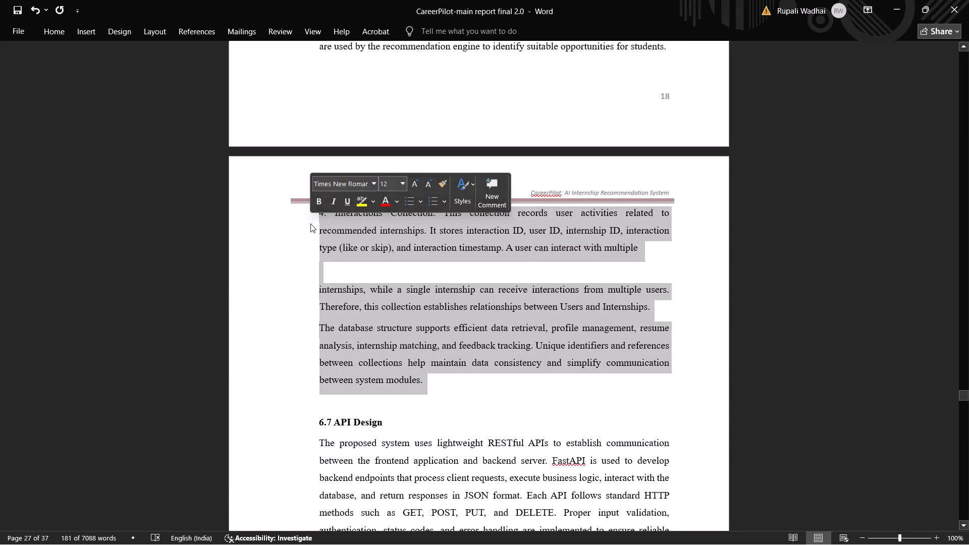
Check the body paragraphs of section 6.7 API Design, from the introduction to the Interaction API.
{"action": "scroll", "coordinate": [314, 248], "scroll_direction": "down", "scroll_amount": 17}
{"action": "left_click_drag", "start_coordinate": [486, 253], "coordinate": [319, 164]}
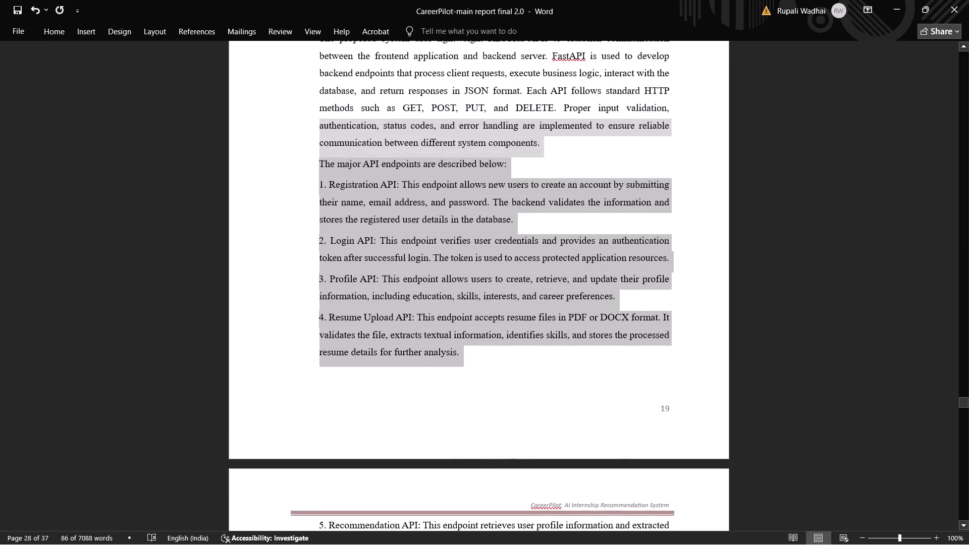
{"action": "left_click_drag", "start_coordinate": [319, 164], "coordinate": [328, 80]}
{"action": "left_click", "coordinate": [532, 312]}
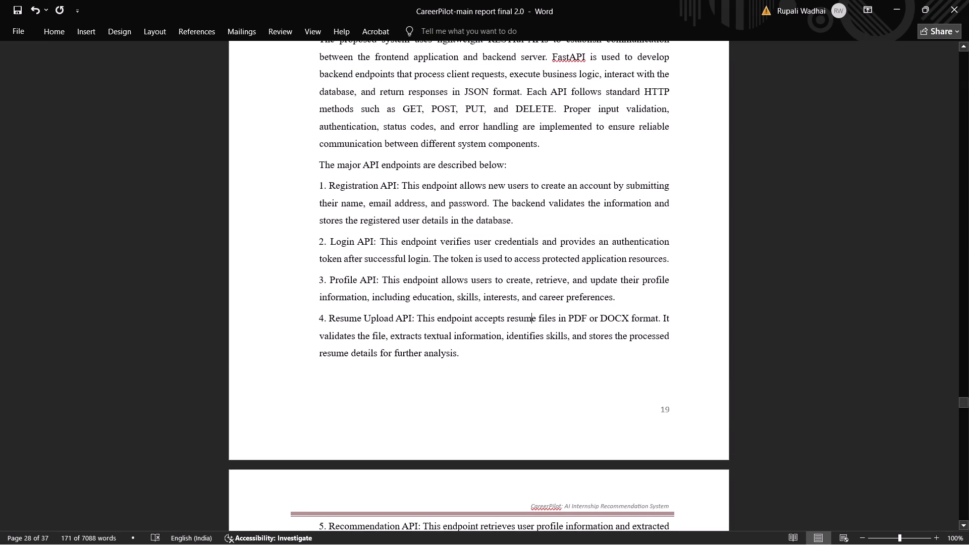
{"action": "left_click_drag", "start_coordinate": [497, 361], "coordinate": [341, 53]}
{"action": "scroll", "coordinate": [489, 343], "scroll_direction": "down", "scroll_amount": 9}
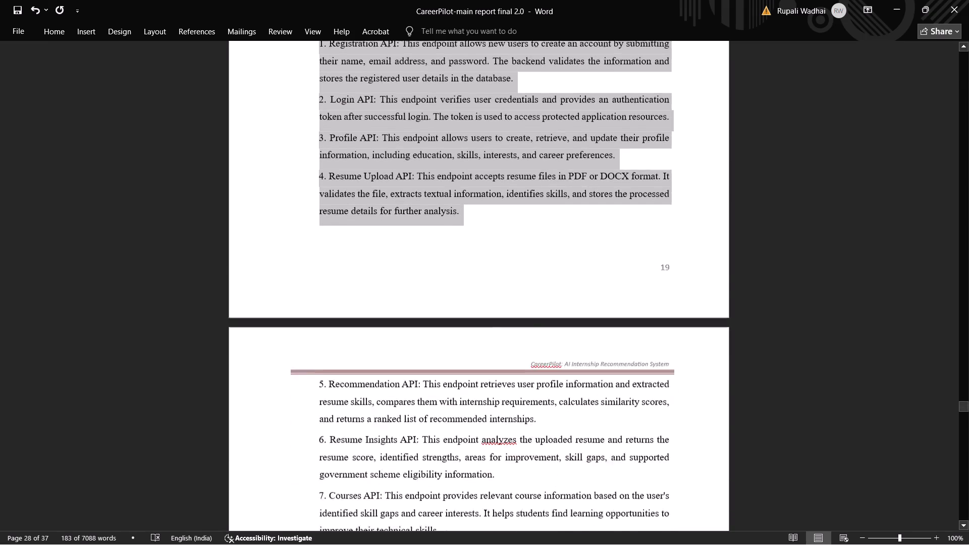
{"action": "scroll", "coordinate": [489, 343], "scroll_direction": "down", "scroll_amount": 4}
{"action": "left_click_drag", "start_coordinate": [488, 343], "coordinate": [320, 136]}
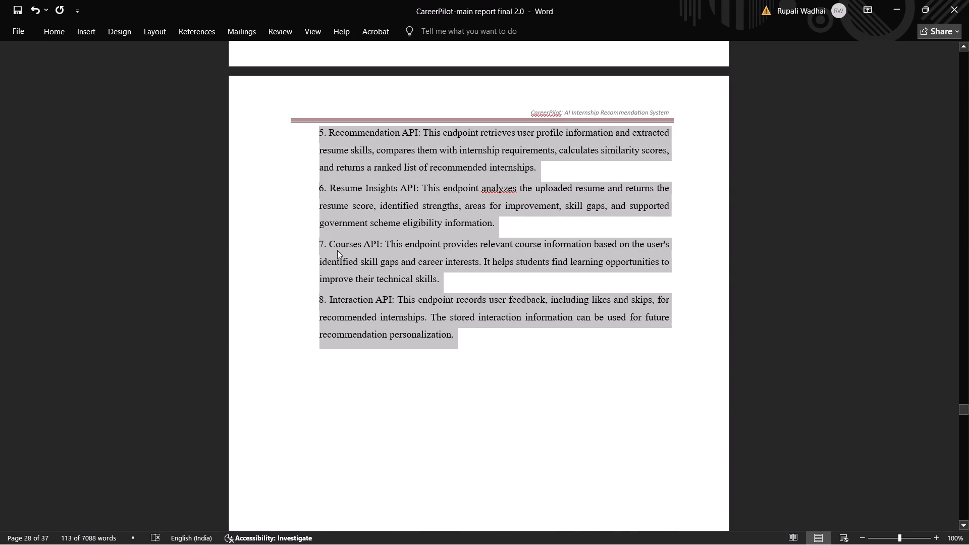
Check the body paragraphs of Chapter 7, Experimental Result and Testing, from section 7.1 Introduction to section 7.4 Result Screenshots.
{"action": "scroll", "coordinate": [346, 281], "scroll_direction": "down", "scroll_amount": 14}
{"action": "scroll", "coordinate": [350, 282], "scroll_direction": "down", "scroll_amount": 12}
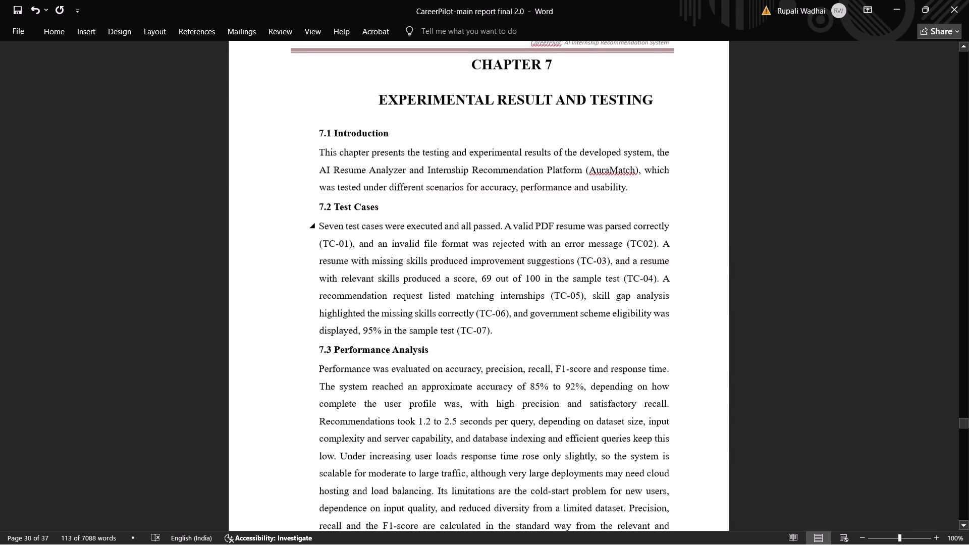
{"action": "left_click_drag", "start_coordinate": [508, 329], "coordinate": [311, 236]}
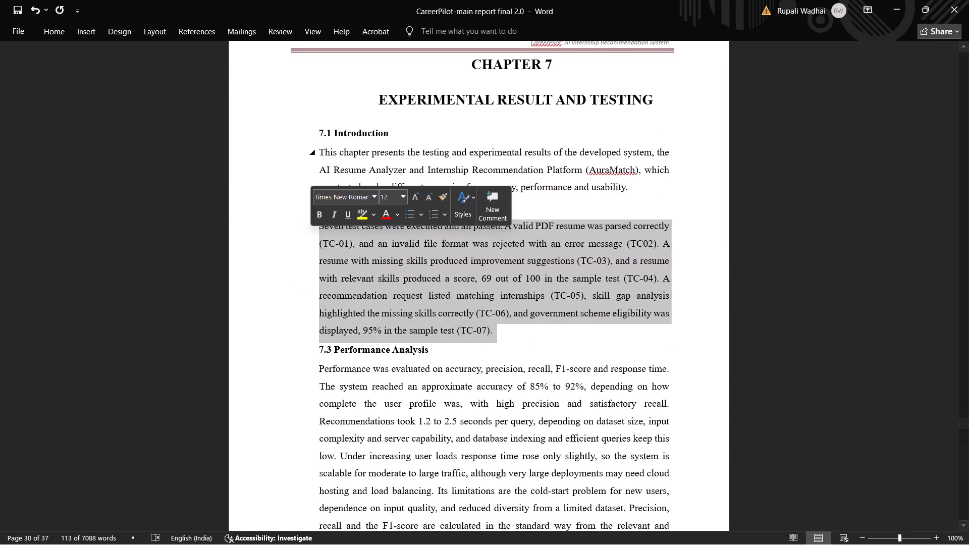
{"action": "left_click", "coordinate": [436, 152]}
{"action": "left_click_drag", "start_coordinate": [437, 171], "coordinate": [362, 166]}
{"action": "scroll", "coordinate": [374, 249], "scroll_direction": "down", "scroll_amount": 7}
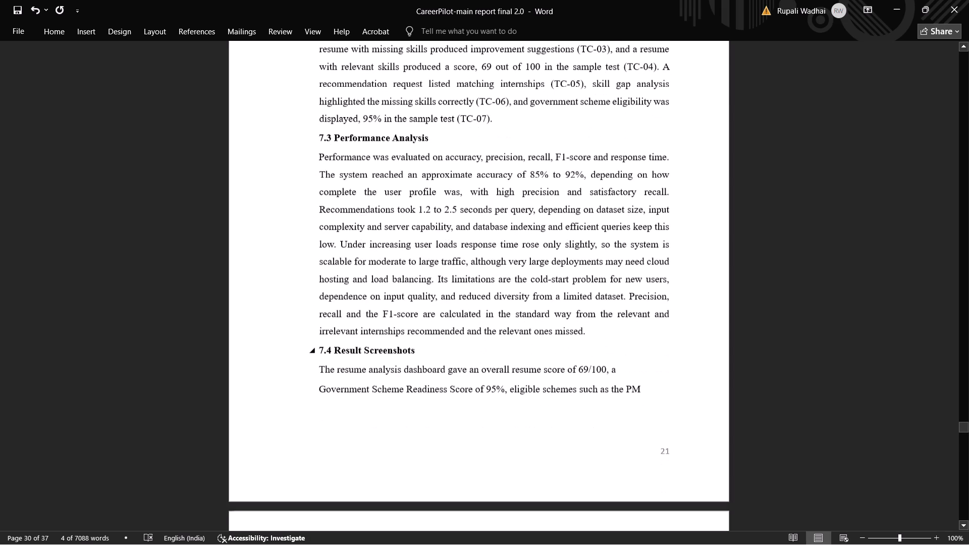
{"action": "left_click_drag", "start_coordinate": [467, 333], "coordinate": [305, 165]}
{"action": "scroll", "coordinate": [310, 189], "scroll_direction": "down", "scroll_amount": 5}
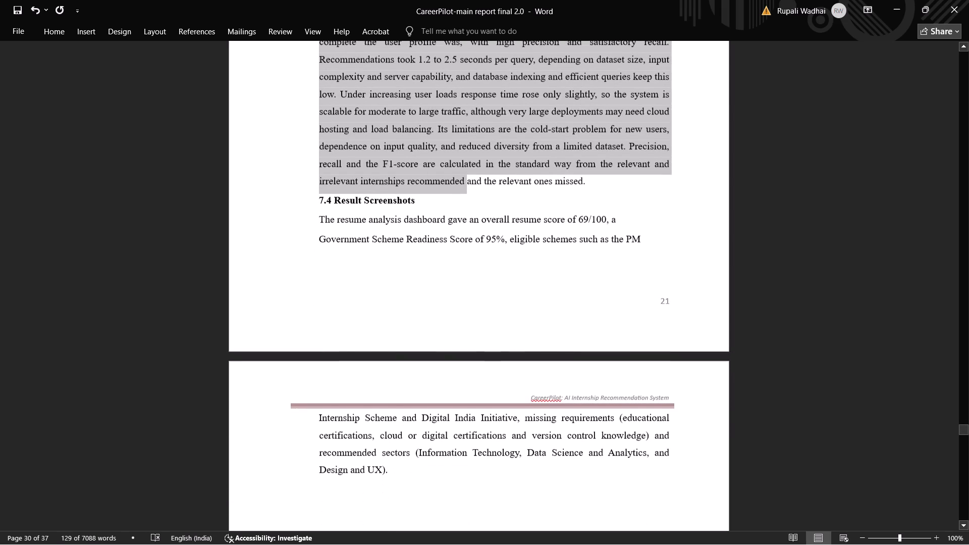
{"action": "left_click_drag", "start_coordinate": [458, 246], "coordinate": [381, 214]}
{"action": "scroll", "coordinate": [381, 214], "scroll_direction": "down", "scroll_amount": 6}
{"action": "left_click_drag", "start_coordinate": [425, 307], "coordinate": [326, 239]}
Check the body paragraphs of Chapter 8 from section 8.1 Real-world Applications to section 8.4 Social and Educational Impact.
{"action": "scroll", "coordinate": [328, 241], "scroll_direction": "down", "scroll_amount": 20}
{"action": "scroll", "coordinate": [328, 241], "scroll_direction": "down", "scroll_amount": 8}
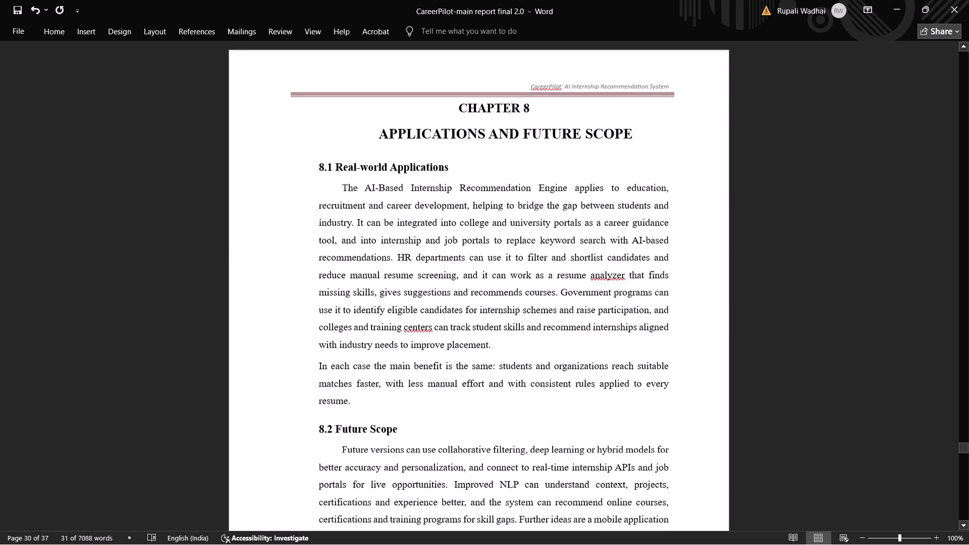
{"action": "left_click_drag", "start_coordinate": [542, 392], "coordinate": [349, 188]}
{"action": "scroll", "coordinate": [349, 189], "scroll_direction": "down", "scroll_amount": 7}
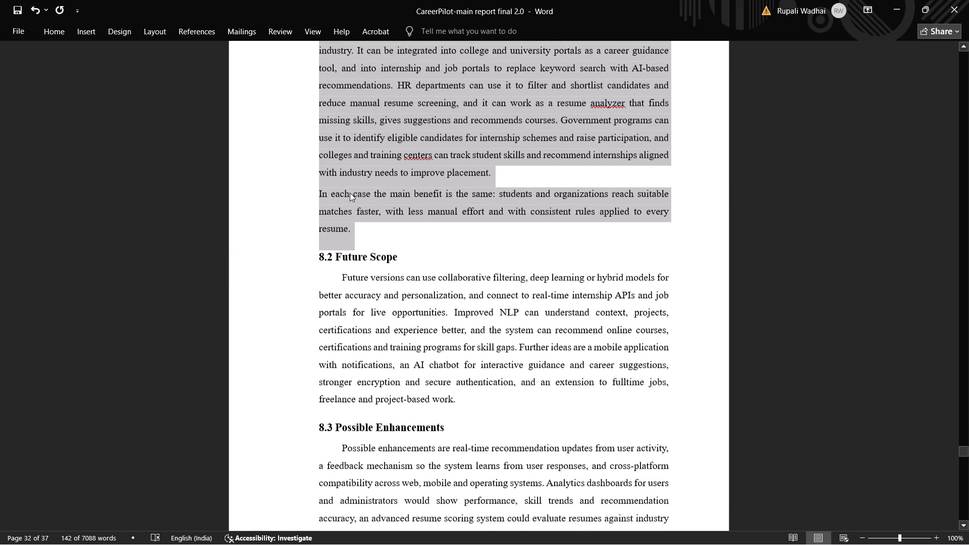
{"action": "left_click", "coordinate": [505, 357]}
{"action": "left_click_drag", "start_coordinate": [449, 337], "coordinate": [358, 252]}
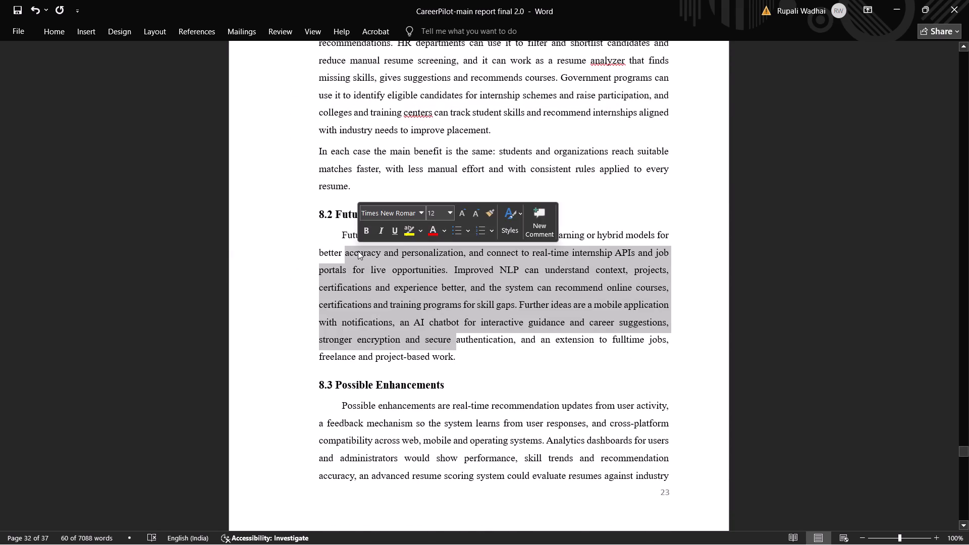
{"action": "scroll", "coordinate": [358, 251], "scroll_direction": "down", "scroll_amount": 7}
{"action": "left_click_drag", "start_coordinate": [481, 270], "coordinate": [358, 206]}
{"action": "scroll", "coordinate": [358, 207], "scroll_direction": "down", "scroll_amount": 9}
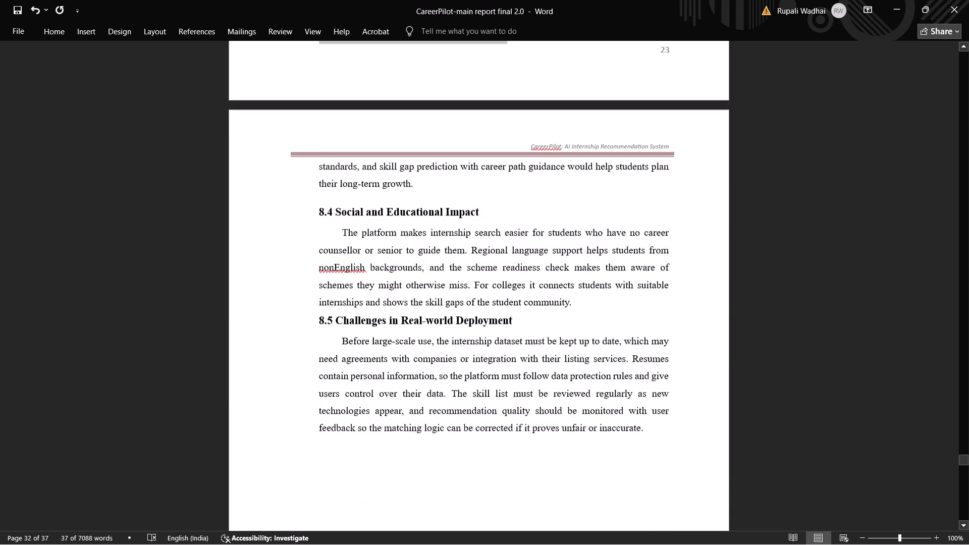
{"action": "left_click_drag", "start_coordinate": [566, 257], "coordinate": [373, 201]}
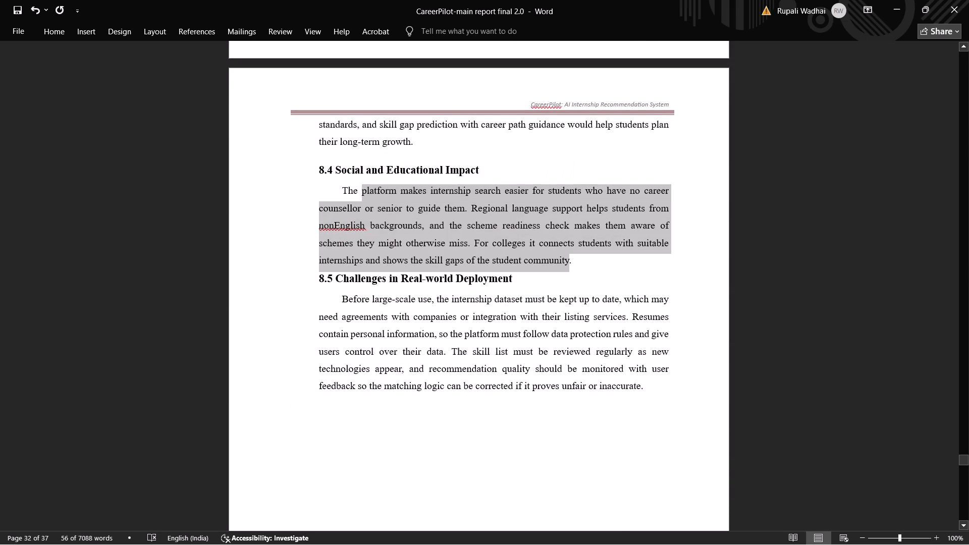
Check the body paragraphs of section 8.5 Challenges in Real-world Deployment and Chapter 9 Conclusion.
{"action": "left_click_drag", "start_coordinate": [516, 411], "coordinate": [356, 315]}
{"action": "scroll", "coordinate": [356, 314], "scroll_direction": "down", "scroll_amount": 16}
{"action": "scroll", "coordinate": [359, 319], "scroll_direction": "up", "scroll_amount": 1}
{"action": "scroll", "coordinate": [359, 321], "scroll_direction": "down", "scroll_amount": 2}
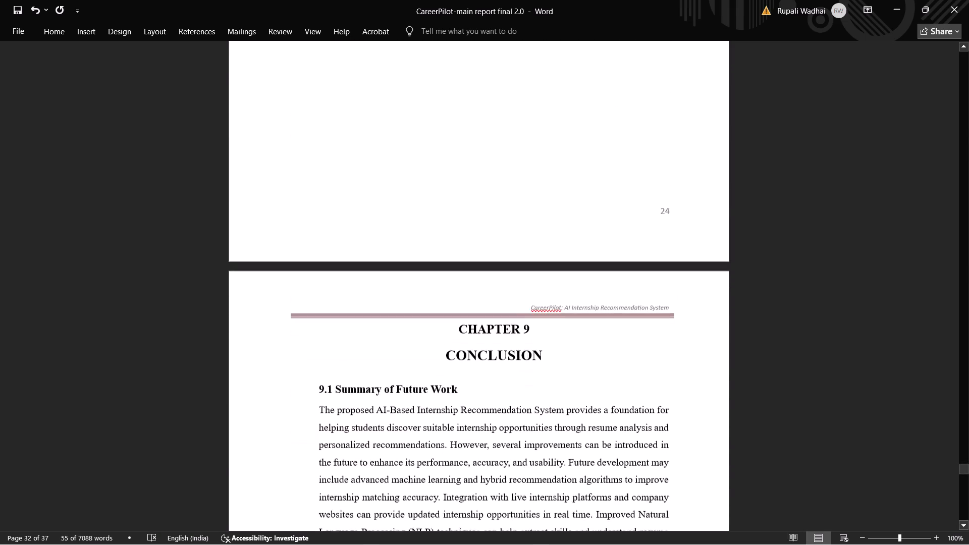
{"action": "scroll", "coordinate": [360, 322], "scroll_direction": "down", "scroll_amount": 11}
{"action": "left_click_drag", "start_coordinate": [638, 334], "coordinate": [357, 125]}
{"action": "scroll", "coordinate": [375, 248], "scroll_direction": "down", "scroll_amount": 5}
{"action": "scroll", "coordinate": [376, 253], "scroll_direction": "up", "scroll_amount": 1}
{"action": "scroll", "coordinate": [377, 256], "scroll_direction": "down", "scroll_amount": 16}
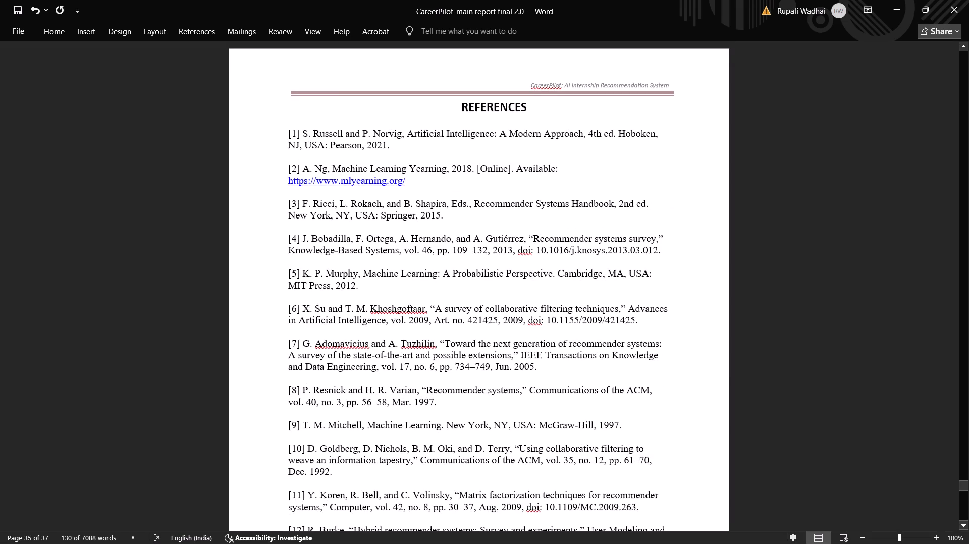
Check the entries of the References list through to entry [15].
{"action": "scroll", "coordinate": [419, 327], "scroll_direction": "down", "scroll_amount": 7}
{"action": "left_click_drag", "start_coordinate": [465, 475], "coordinate": [328, 152]}
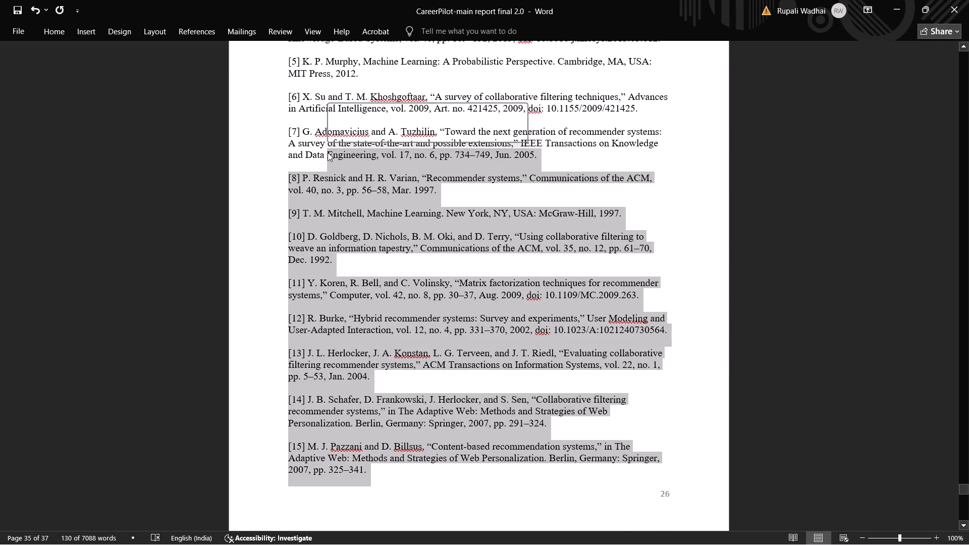
{"action": "left_click", "coordinate": [442, 411]}
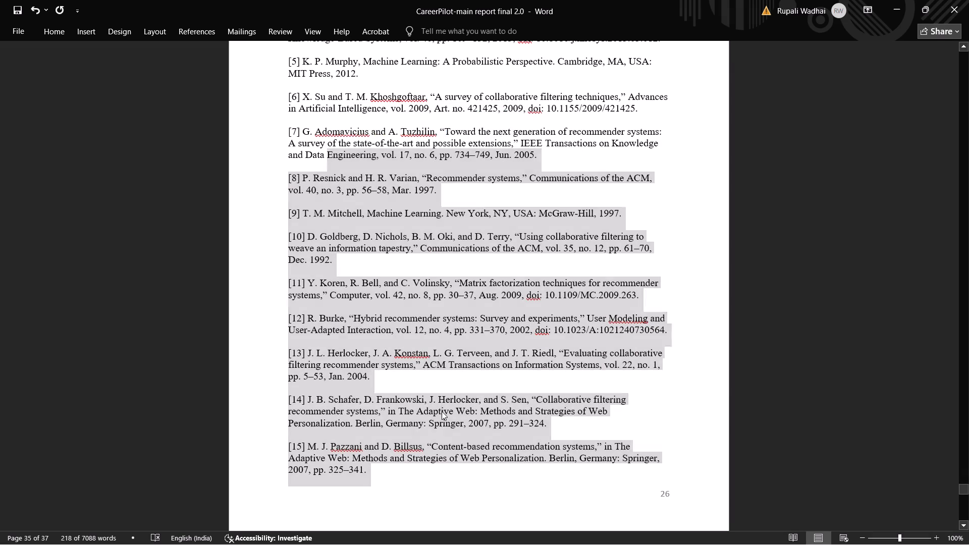
Reduce the citations ending section 2.6 Overview of Recommendation Techniques to just [3].
{"action": "scroll", "coordinate": [451, 408], "scroll_direction": "up", "scroll_amount": 12}
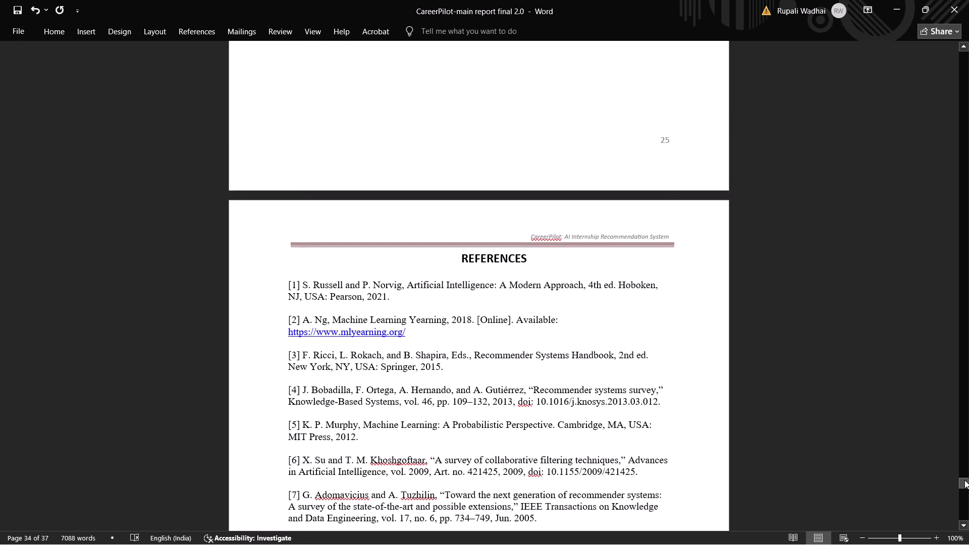
{"action": "left_click_drag", "start_coordinate": [964, 480], "coordinate": [935, 52]}
{"action": "scroll", "coordinate": [381, 276], "scroll_direction": "down", "scroll_amount": 16}
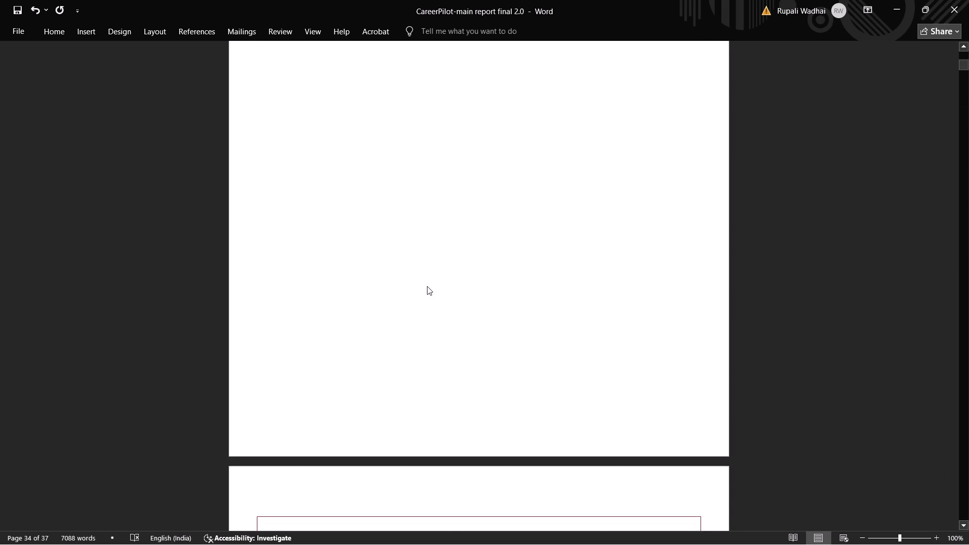
{"action": "scroll", "coordinate": [427, 286], "scroll_direction": "down", "scroll_amount": 20}
{"action": "scroll", "coordinate": [427, 286], "scroll_direction": "down", "scroll_amount": 12}
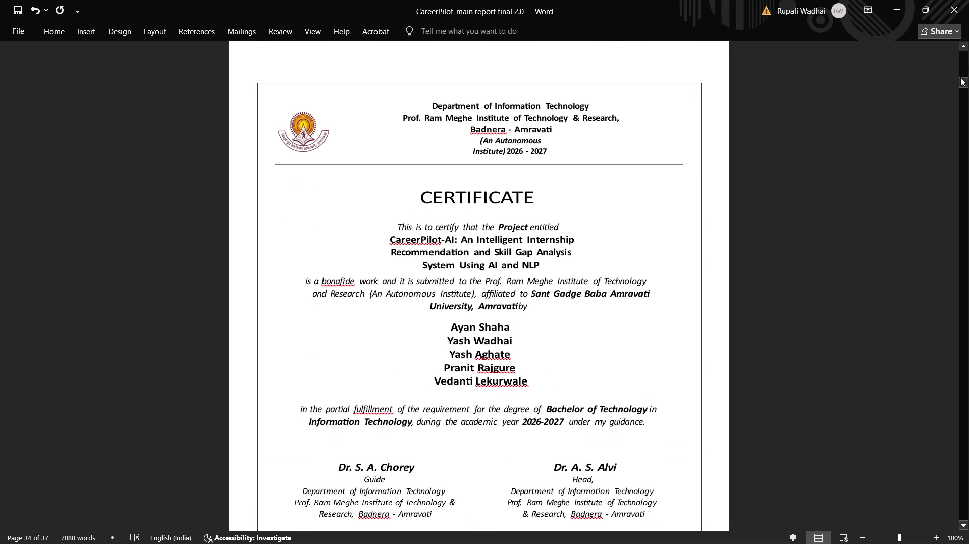
{"action": "left_click_drag", "start_coordinate": [963, 84], "coordinate": [968, 212]}
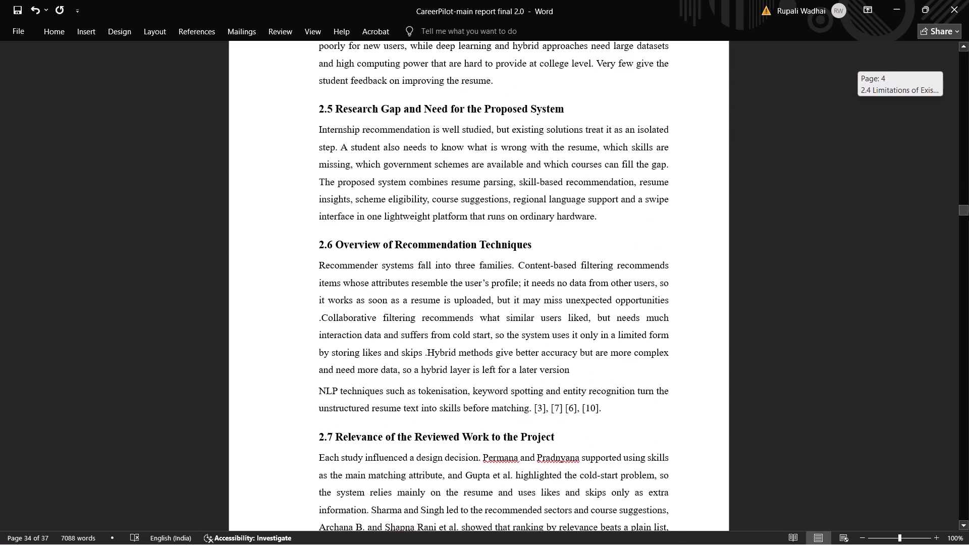
{"action": "left_click_drag", "start_coordinate": [968, 212], "coordinate": [968, 213]}
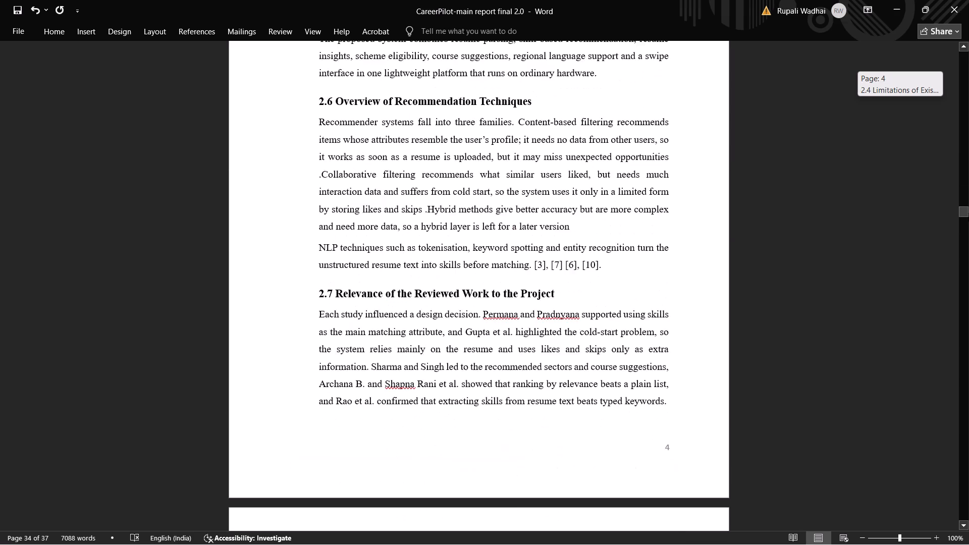
{"action": "left_click_drag", "start_coordinate": [968, 213], "coordinate": [968, 212]}
{"action": "left_click_drag", "start_coordinate": [609, 376], "coordinate": [550, 386]}
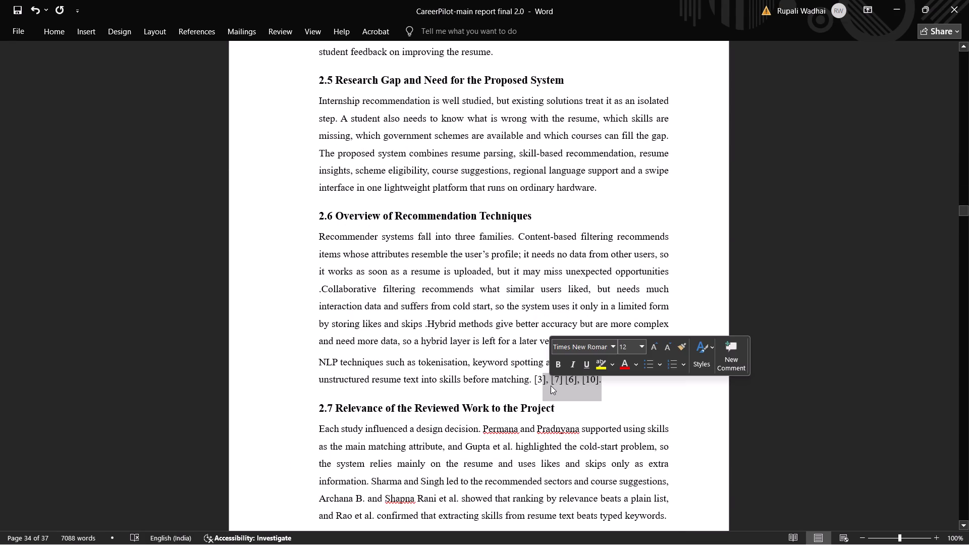
{"action": "key", "text": "BackSpace"}
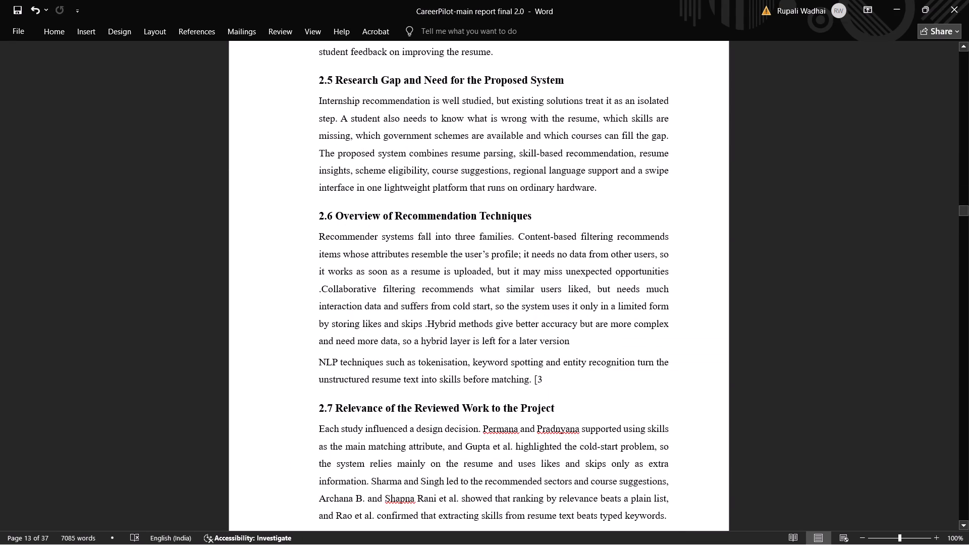
{"action": "key", "text": "bracketright"}
Add the citation [1] at the end of the section 1.1 Background and Motivation paragraph.
{"action": "scroll", "coordinate": [575, 376], "scroll_direction": "up", "scroll_amount": 20}
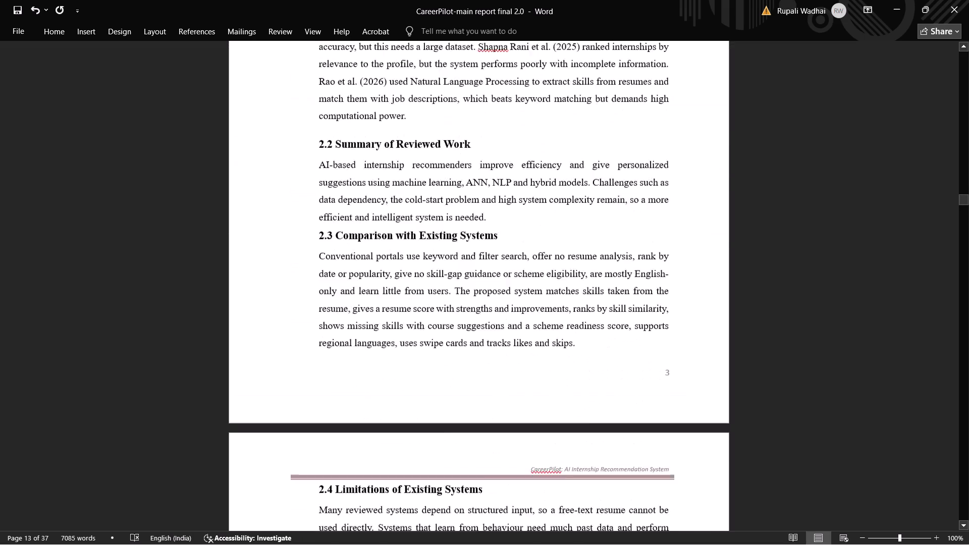
{"action": "scroll", "coordinate": [572, 366], "scroll_direction": "up", "scroll_amount": 13}
{"action": "scroll", "coordinate": [569, 364], "scroll_direction": "up", "scroll_amount": 11}
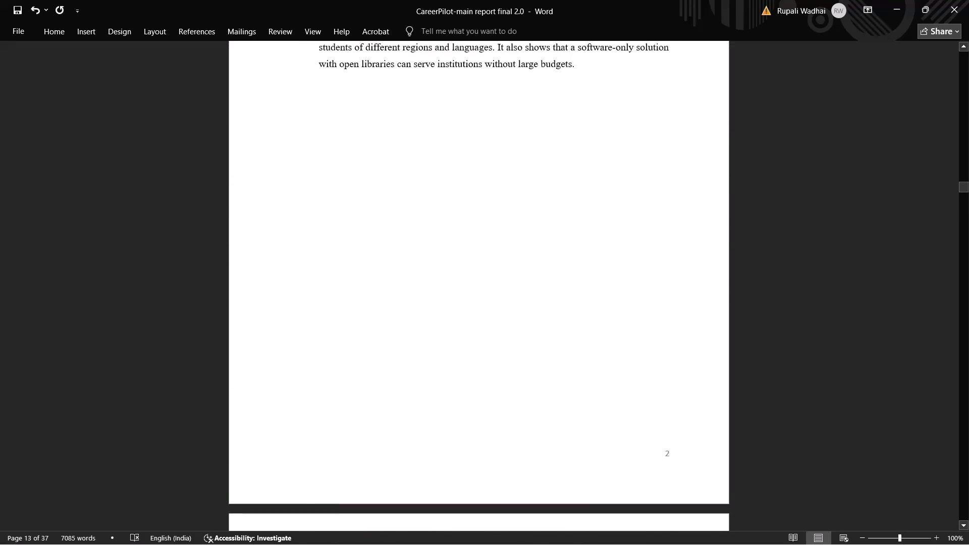
{"action": "scroll", "coordinate": [566, 364], "scroll_direction": "up", "scroll_amount": 16}
{"action": "scroll", "coordinate": [563, 360], "scroll_direction": "up", "scroll_amount": 7}
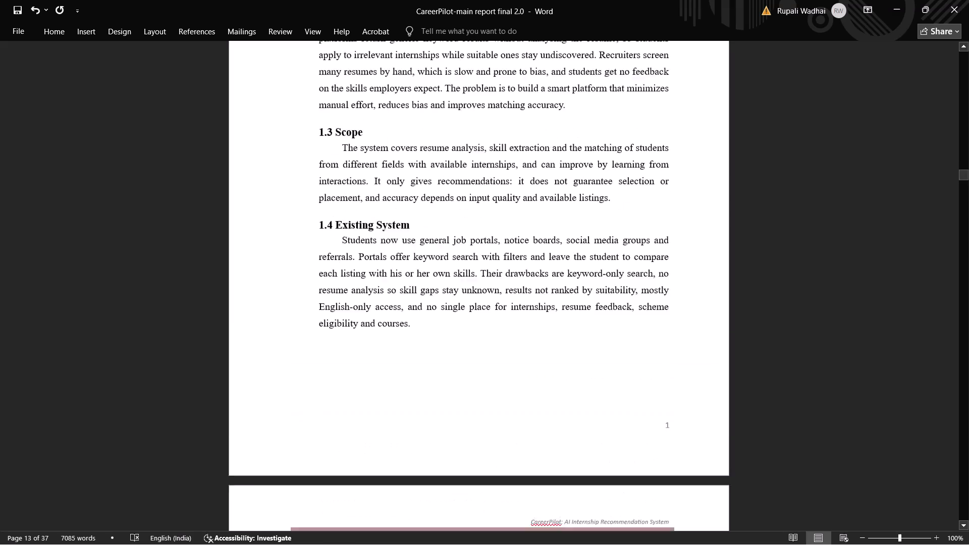
{"action": "scroll", "coordinate": [557, 356], "scroll_direction": "up", "scroll_amount": 14}
{"action": "scroll", "coordinate": [559, 353], "scroll_direction": "down", "scroll_amount": 5}
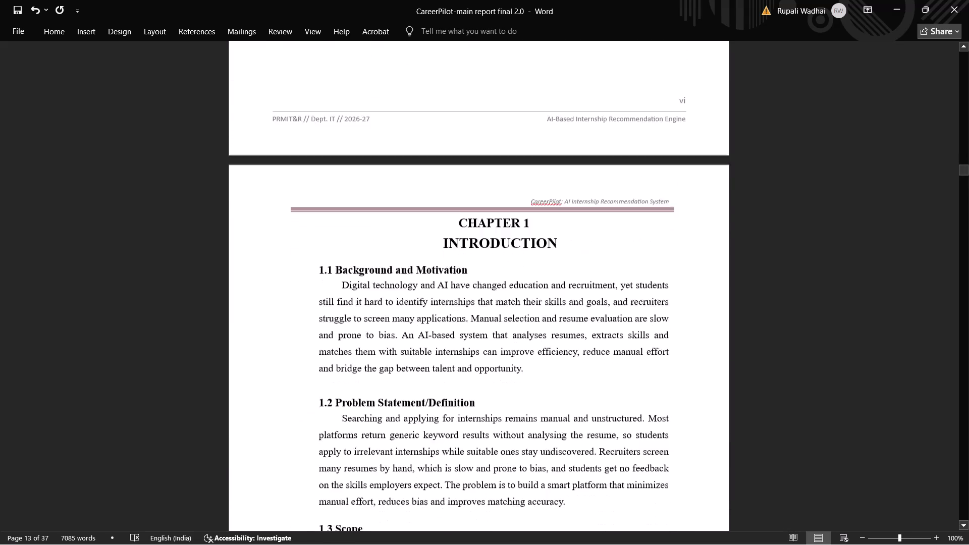
{"action": "left_click", "coordinate": [547, 260]}
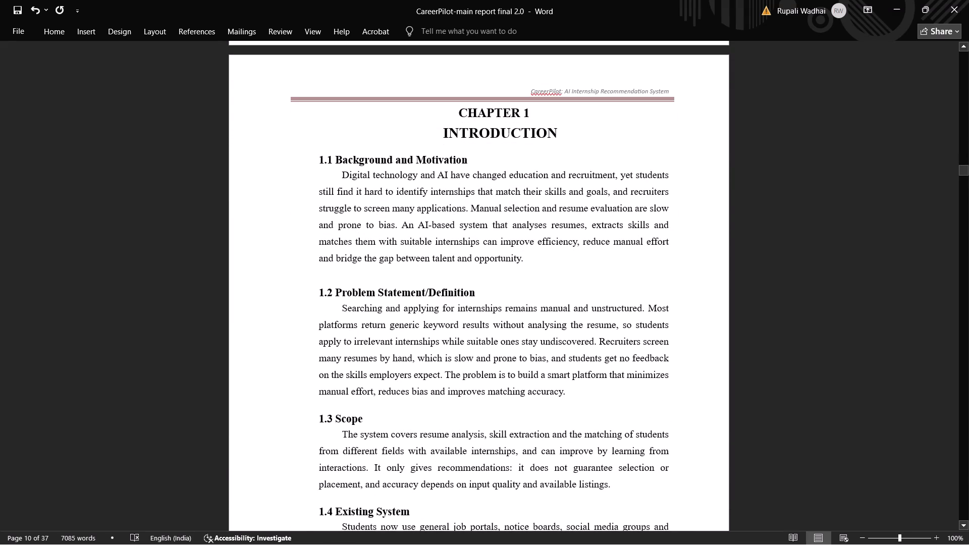
{"action": "type", "text": "[1]1"}
{"action": "key", "text": "BackSpace"}
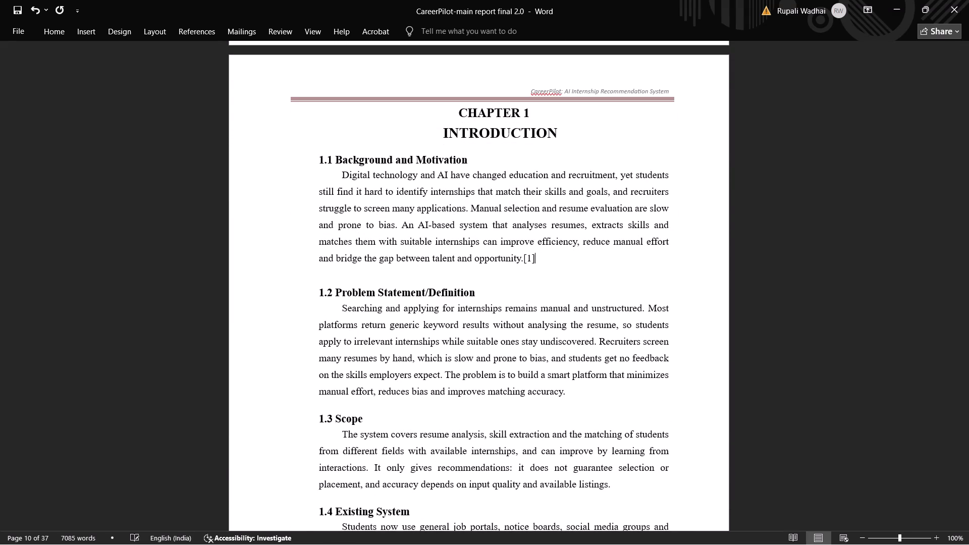
Copy the citation [1] from section 1.1 to the end of the section 1.2 Problem Statement/Definition paragraph.
{"action": "left_click_drag", "start_coordinate": [542, 257], "coordinate": [527, 260]}
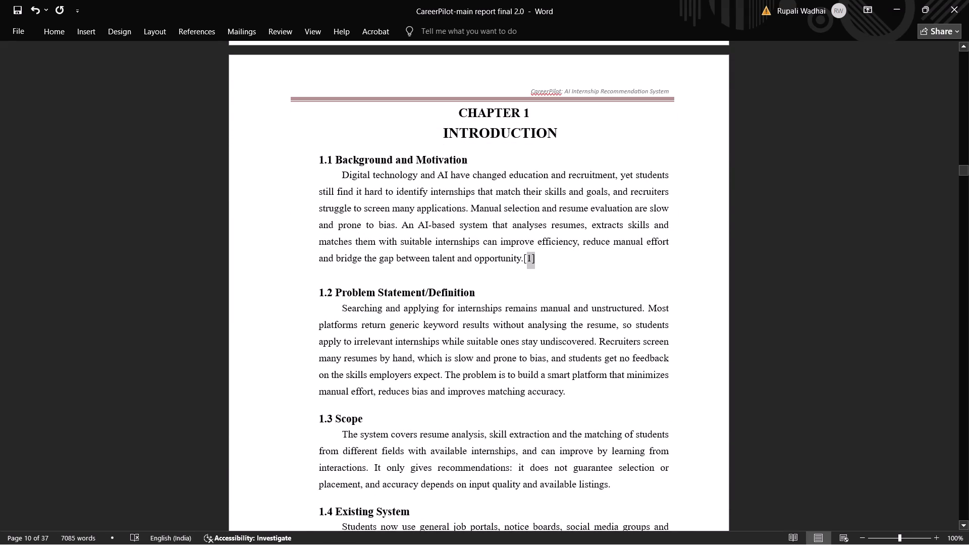
{"action": "left_click_drag", "start_coordinate": [527, 260], "coordinate": [520, 266]}
{"action": "left_click_drag", "start_coordinate": [520, 266], "coordinate": [524, 257]}
{"action": "key", "text": "ctrl+c"}
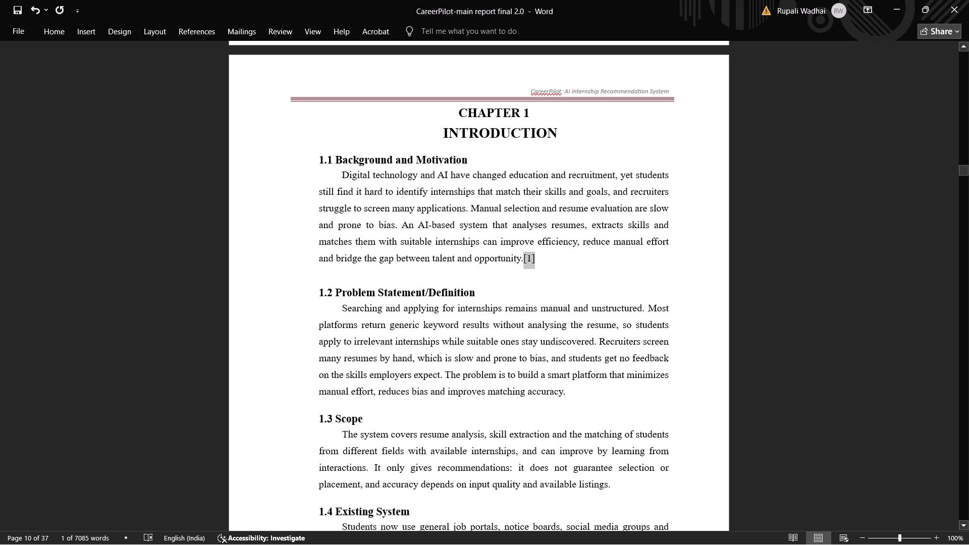
{"action": "left_click", "coordinate": [605, 257]}
{"action": "left_click", "coordinate": [588, 390]}
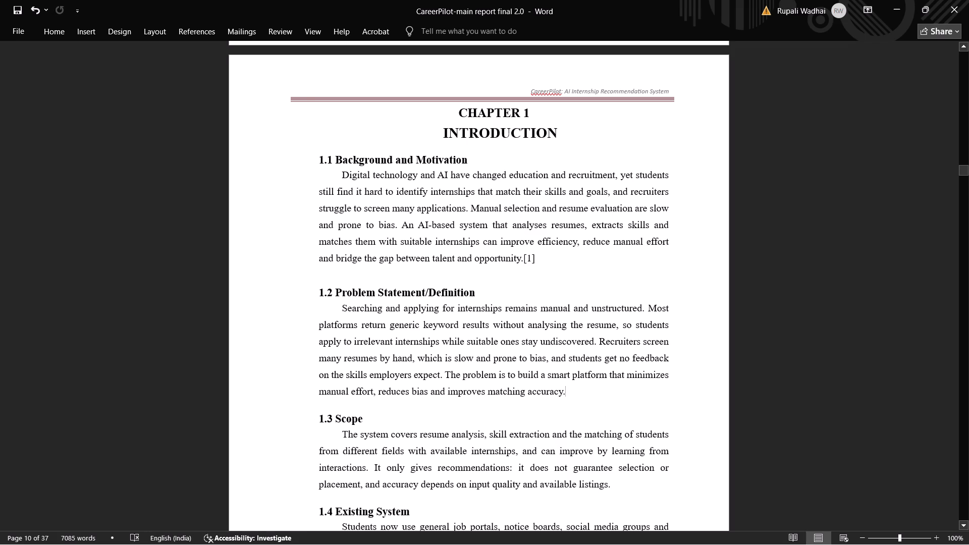
{"action": "key", "text": "ctrl+v"}
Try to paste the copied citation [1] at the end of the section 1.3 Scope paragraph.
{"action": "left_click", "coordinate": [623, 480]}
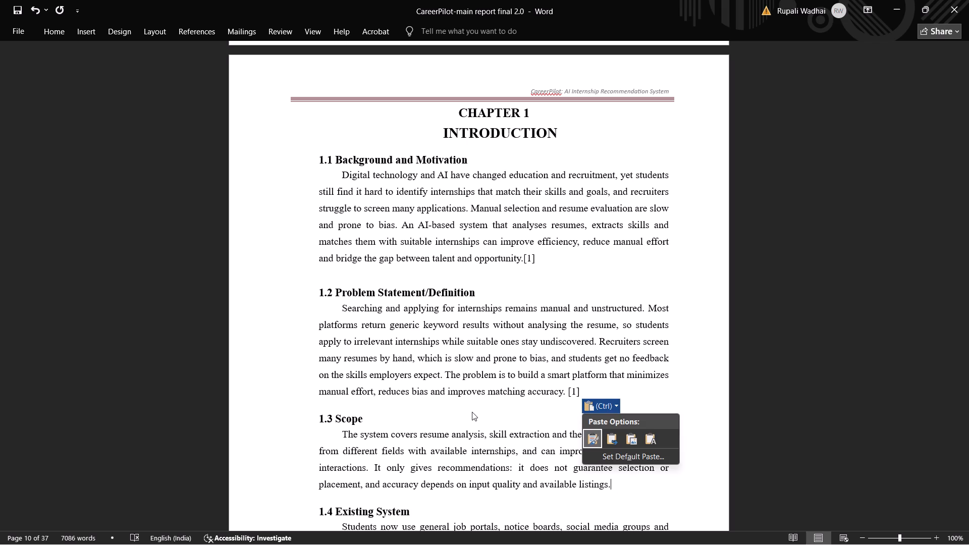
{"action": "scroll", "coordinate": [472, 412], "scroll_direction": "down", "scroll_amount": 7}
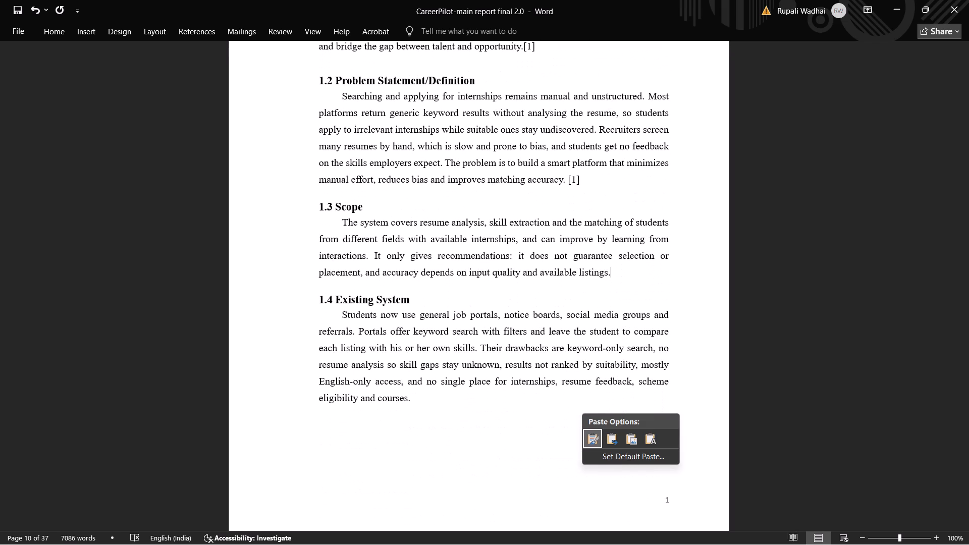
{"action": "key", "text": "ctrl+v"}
Paste the copied citation [1] at the end of the section 1.4 Existing System paragraph.
{"action": "left_click", "coordinate": [444, 389]}
{"action": "left_click", "coordinate": [418, 410]}
{"action": "left_click", "coordinate": [430, 404]}
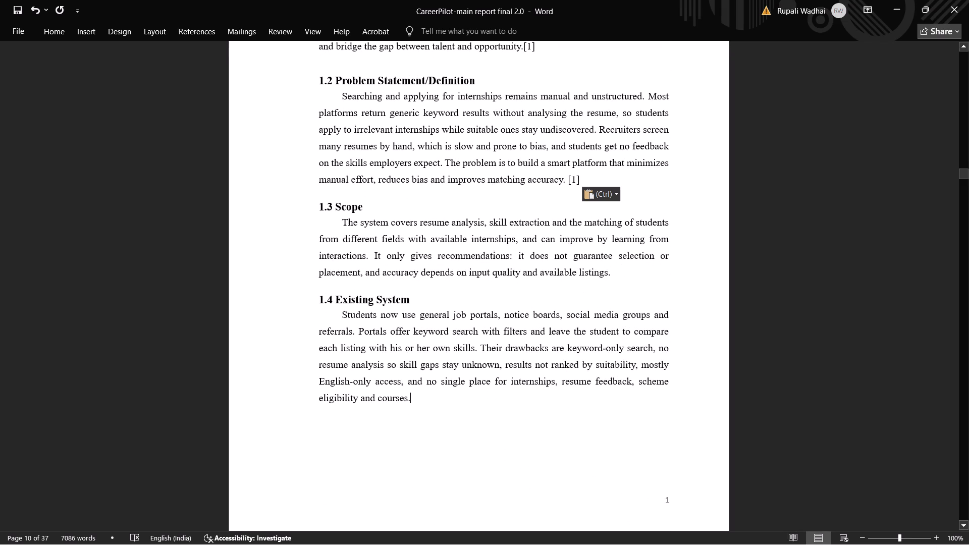
{"action": "key", "text": "ctrl+v"}
Paste the citation at the end of the section 1.5 Proposed System paragraph and renumber it [2].
{"action": "scroll", "coordinate": [430, 404], "scroll_direction": "down", "scroll_amount": 11}
{"action": "scroll", "coordinate": [430, 404], "scroll_direction": "up", "scroll_amount": 1}
{"action": "scroll", "coordinate": [430, 404], "scroll_direction": "down", "scroll_amount": 2}
{"action": "left_click", "coordinate": [671, 354]}
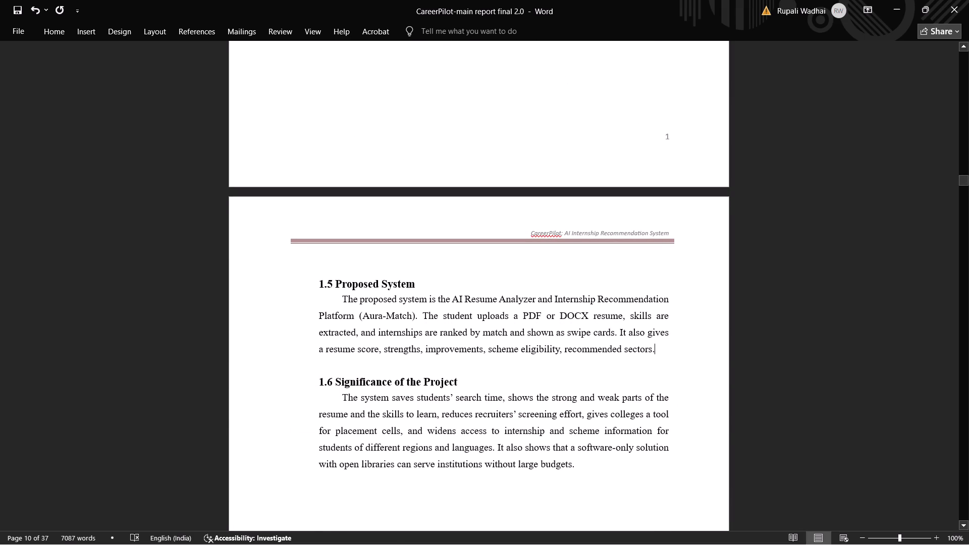
{"action": "key", "text": "ctrl+v"}
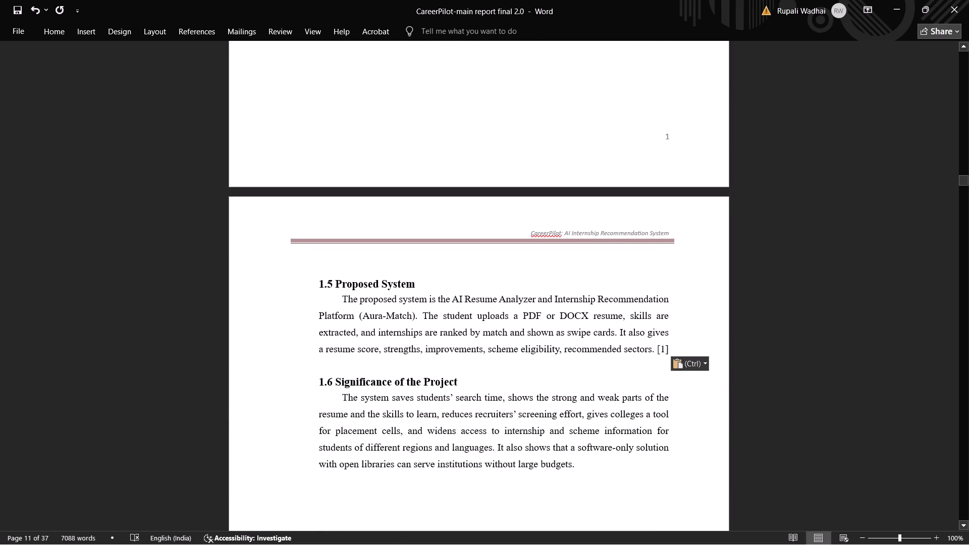
{"action": "key", "text": "Left"}
{"action": "key", "text": "BackSpace"}
{"action": "key", "text": "2"}
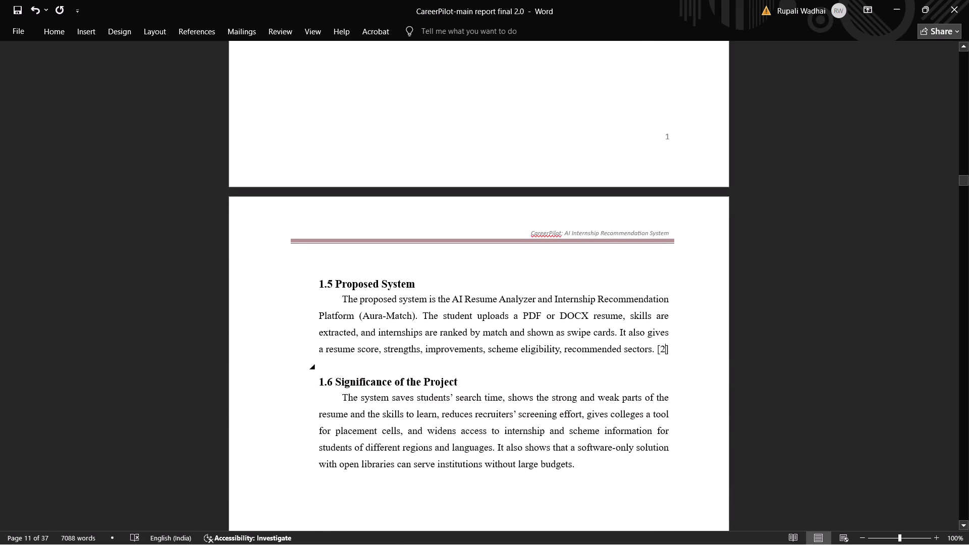
Copy the citation from section 1.5 to the end of section 1.6 Significance of the Project, completing it as [2].
{"action": "left_click_drag", "start_coordinate": [687, 347], "coordinate": [659, 350]}
{"action": "key", "text": "ctrl+c"}
{"action": "left_click", "coordinate": [618, 465]}
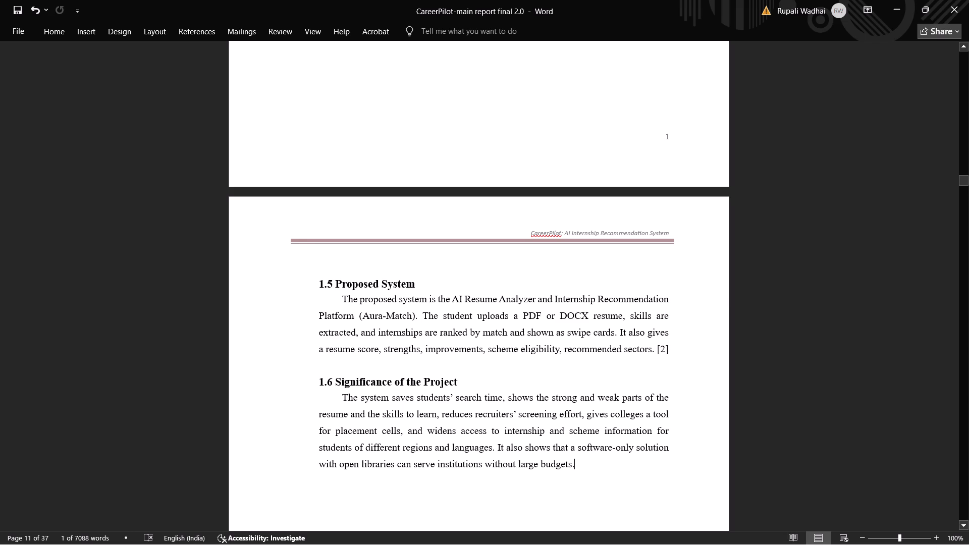
{"action": "key", "text": "ctrl+v"}
{"action": "key", "text": "Left"}
{"action": "key", "text": "Left"}
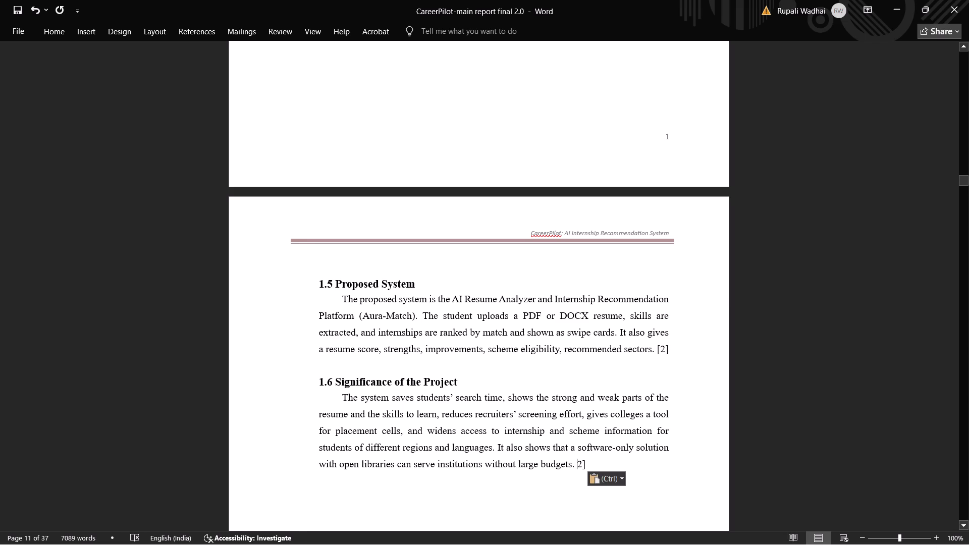
{"action": "key", "text": "bracketleft"}
{"action": "left_click", "coordinate": [611, 457]}
Paste the citation at the end of the second paragraph of section 2.1 Review of Related Work, completing it as [2].
{"action": "scroll", "coordinate": [611, 457], "scroll_direction": "down", "scroll_amount": 20}
{"action": "scroll", "coordinate": [611, 457], "scroll_direction": "down", "scroll_amount": 3}
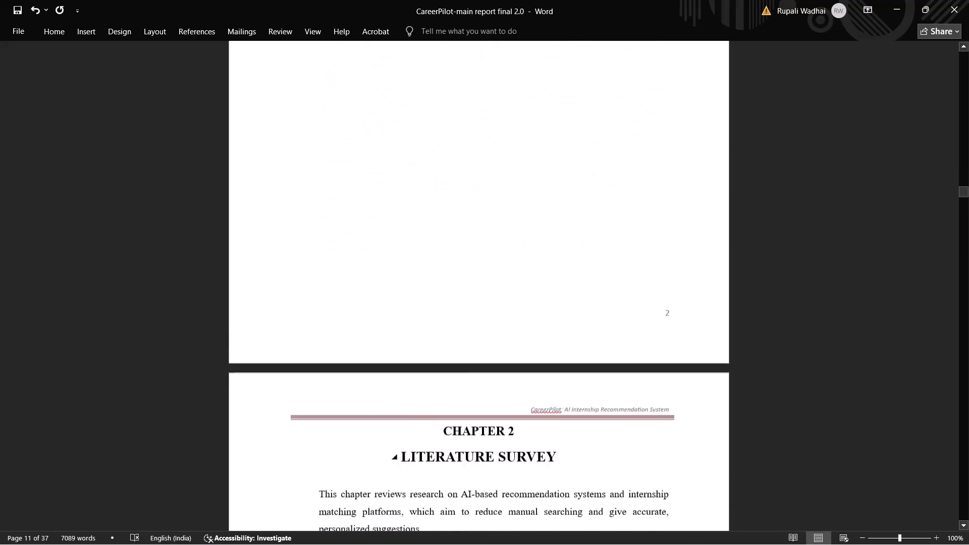
{"action": "scroll", "coordinate": [600, 330], "scroll_direction": "down", "scroll_amount": 7}
{"action": "scroll", "coordinate": [449, 178], "scroll_direction": "down", "scroll_amount": 3}
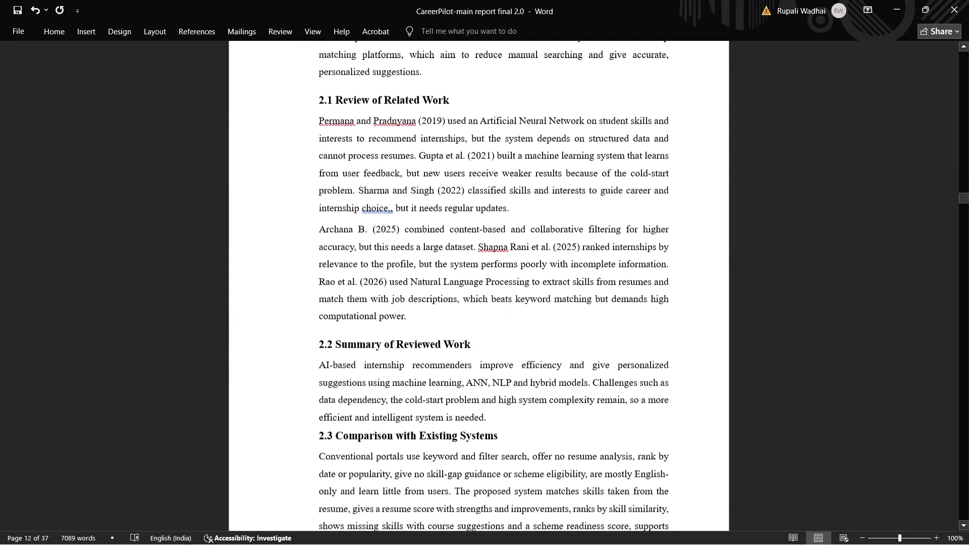
{"action": "left_click", "coordinate": [443, 322]}
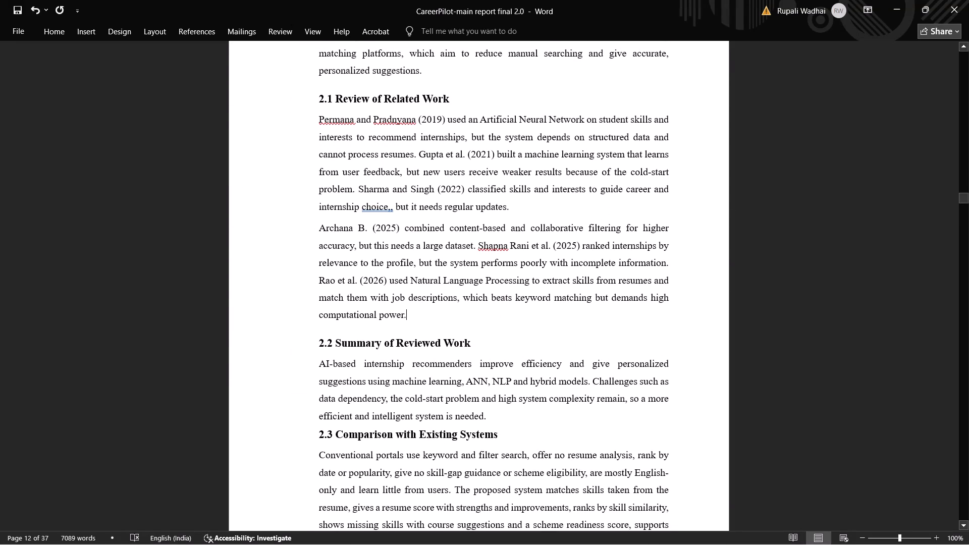
{"action": "key", "text": "ctrl+v"}
{"action": "key", "text": "Left"}
{"action": "key", "text": "Left"}
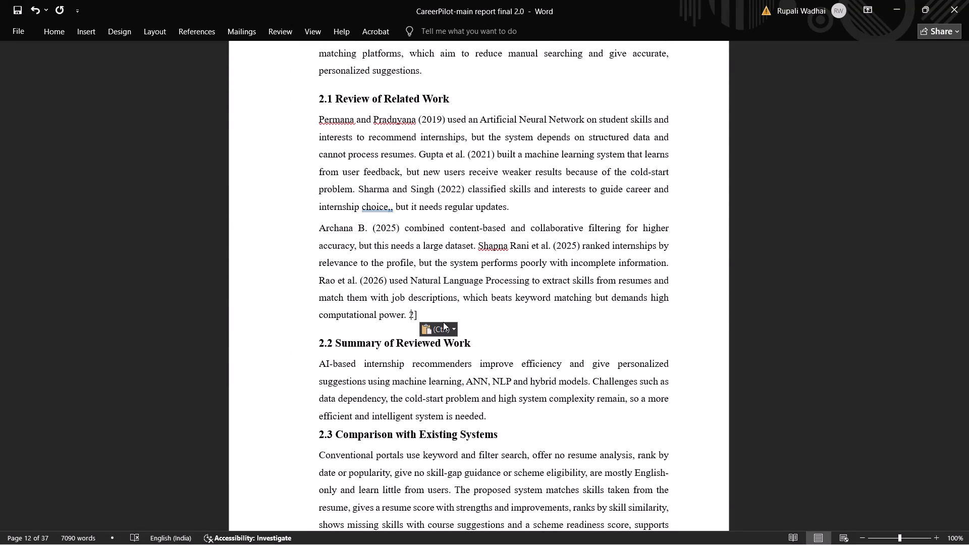
{"action": "key", "text": "bracketleft"}
{"action": "key", "text": "Right"}
{"action": "key", "text": "Right"}
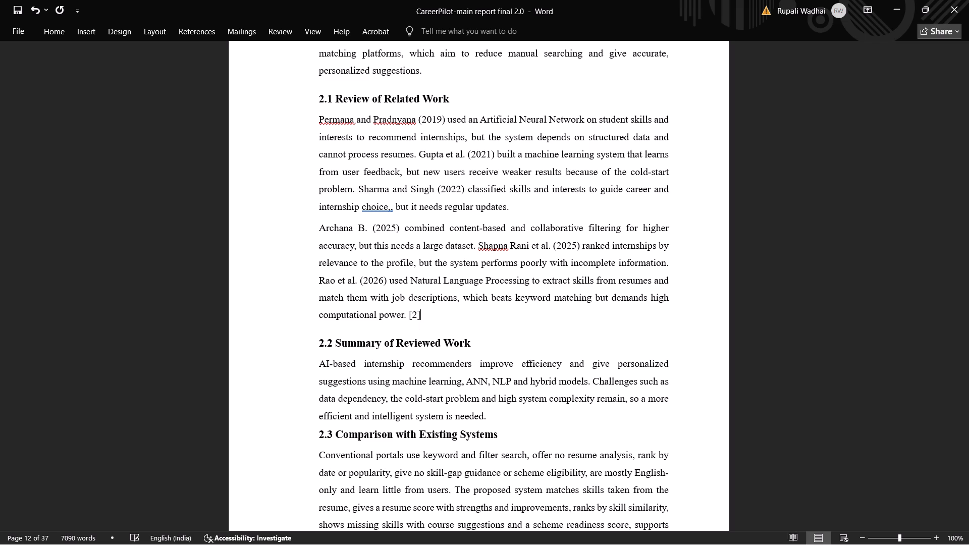
Add a second citation [3] after [2] at the end of section 2.1 Review of Related Work.
{"action": "key", "text": "ctrl+v"}
{"action": "key", "text": "ctrl+Left"}
{"action": "key", "text": "Left"}
{"action": "key", "text": "Right"}
{"action": "key", "text": "BackSpace"}
{"action": "type", "text": "[3"}
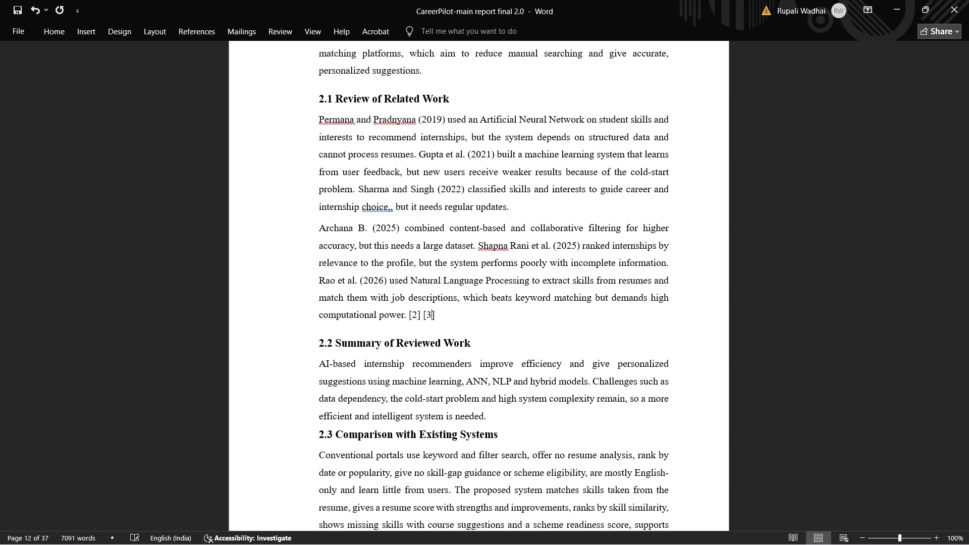
Copy the citation pair [2] [3] from section 2.1 to the ends of sections 2.2 Summary of Reviewed Work and 2.3 Comparison with Existing Systems.
{"action": "left_click_drag", "start_coordinate": [440, 311], "coordinate": [418, 317]}
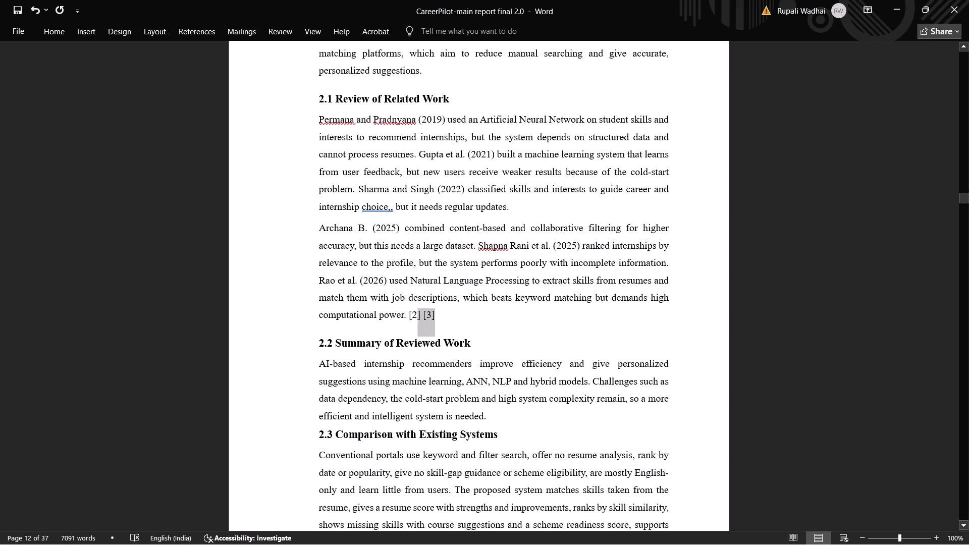
{"action": "left_click_drag", "start_coordinate": [418, 317], "coordinate": [408, 318]}
{"action": "key", "text": "ctrl+c"}
{"action": "scroll", "coordinate": [410, 320], "scroll_direction": "down", "scroll_amount": 2}
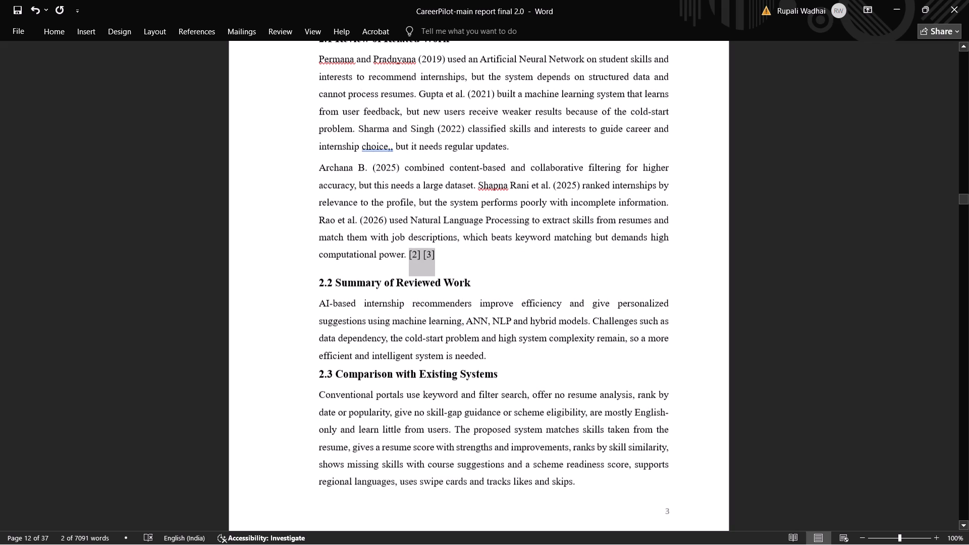
{"action": "left_click", "coordinate": [501, 361]}
{"action": "key", "text": "ctrl+v"}
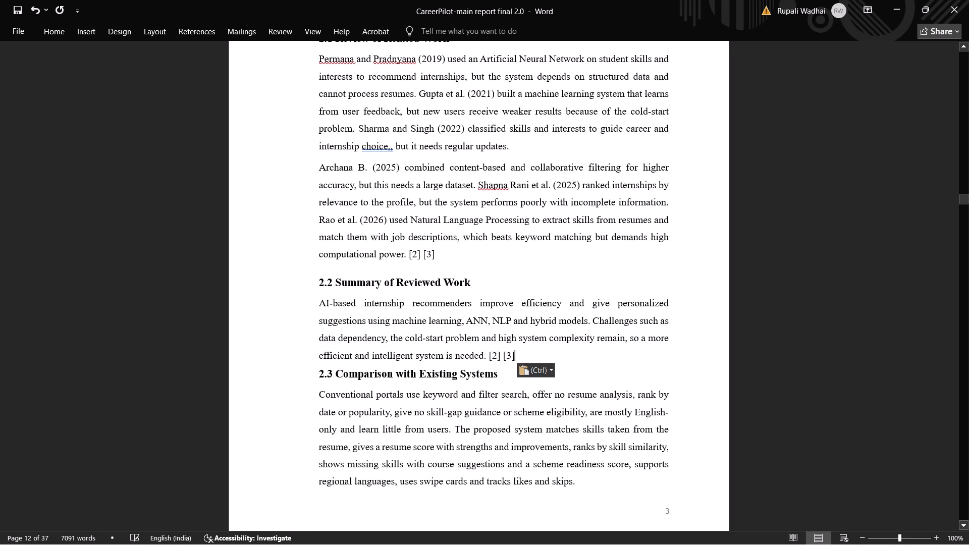
{"action": "scroll", "coordinate": [501, 364], "scroll_direction": "down", "scroll_amount": 3}
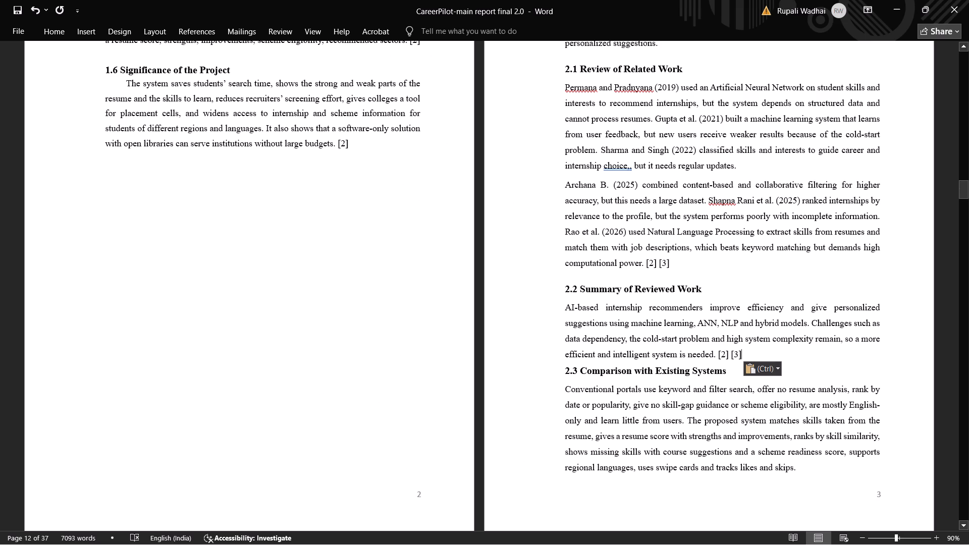
{"action": "left_click", "coordinate": [808, 467]}
{"action": "key", "text": "ctrl+v"}
Paste the citations [2] [3] at the ends of sections 2.4 Limitations of Existing Systems and 2.5 Research Gap and Need.
{"action": "scroll", "coordinate": [738, 467], "scroll_direction": "down", "scroll_amount": 4}
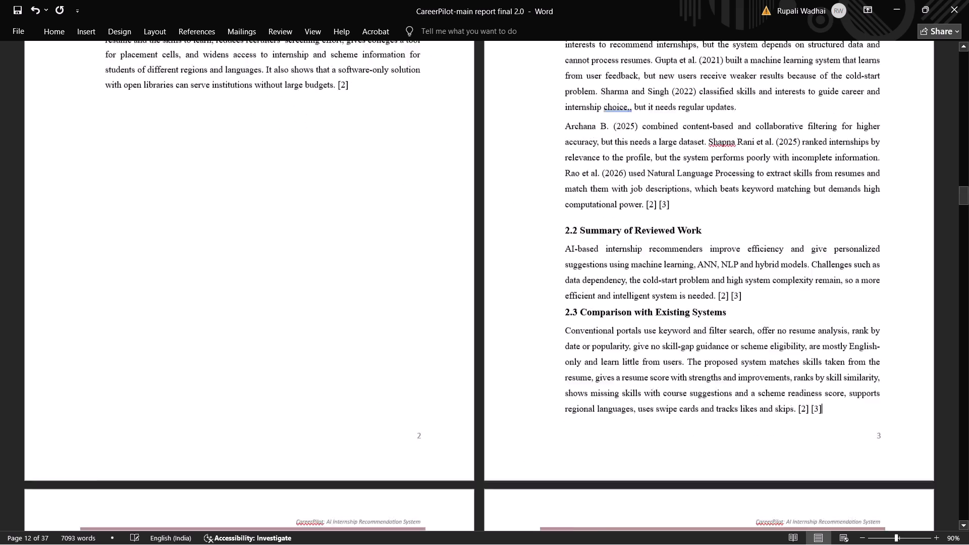
{"action": "scroll", "coordinate": [712, 462], "scroll_direction": "down", "scroll_amount": 8}
{"action": "scroll", "coordinate": [314, 289], "scroll_direction": "down", "scroll_amount": 8}
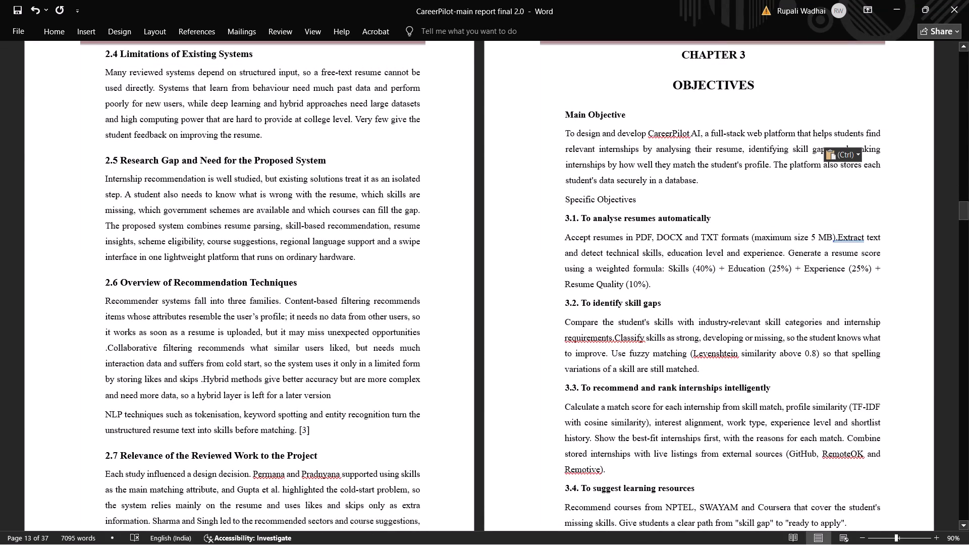
{"action": "scroll", "coordinate": [381, 255], "scroll_direction": "down", "scroll_amount": 4}
{"action": "scroll", "coordinate": [381, 256], "scroll_direction": "up", "scroll_amount": 1}
{"action": "scroll", "coordinate": [381, 256], "scroll_direction": "down", "scroll_amount": 1}
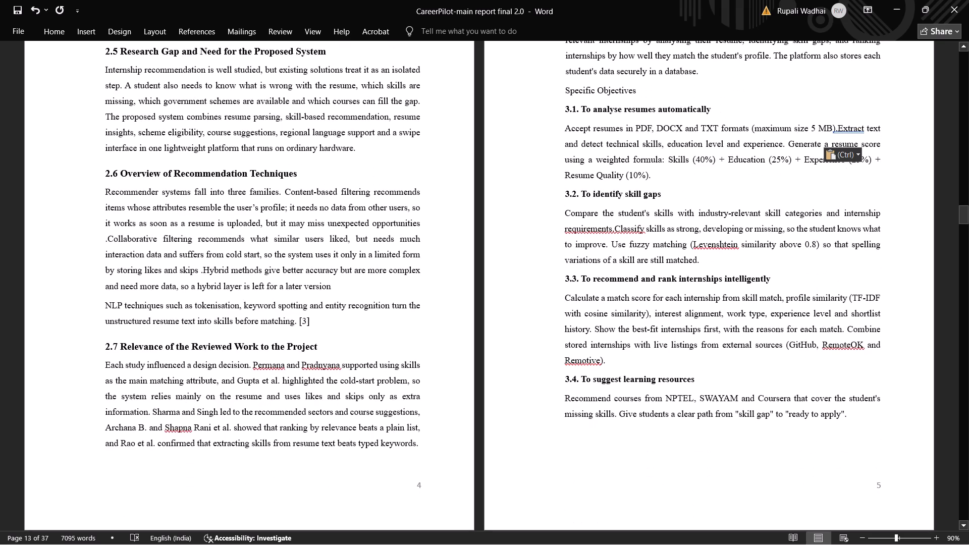
{"action": "scroll", "coordinate": [377, 267], "scroll_direction": "up", "scroll_amount": 5}
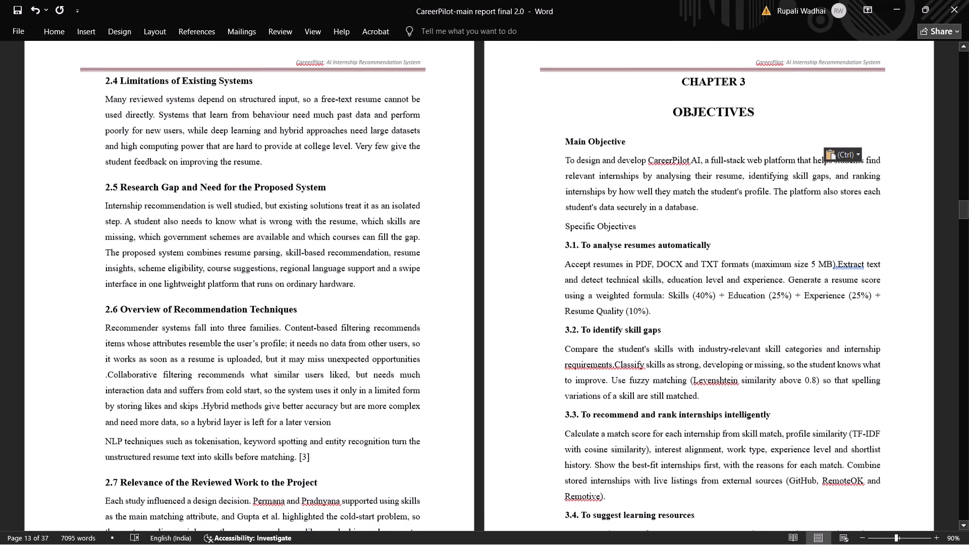
{"action": "left_click", "coordinate": [281, 167]}
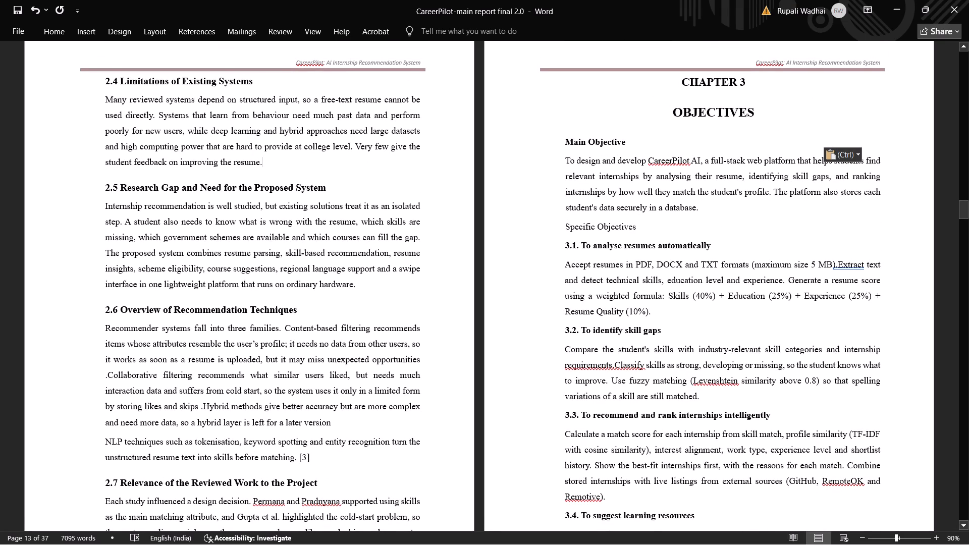
{"action": "key", "text": "ctrl+v"}
{"action": "left_click", "coordinate": [371, 292]}
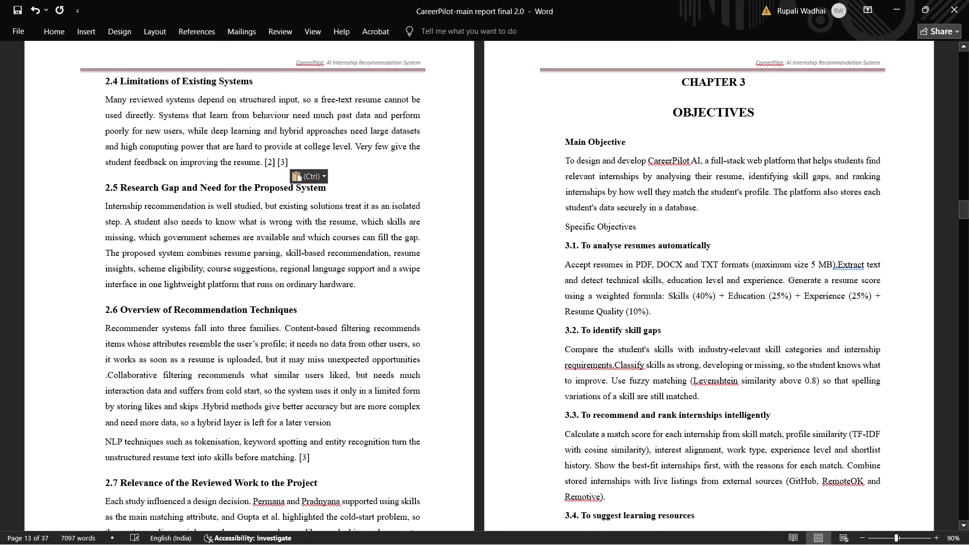
{"action": "key", "text": "ctrl+v"}
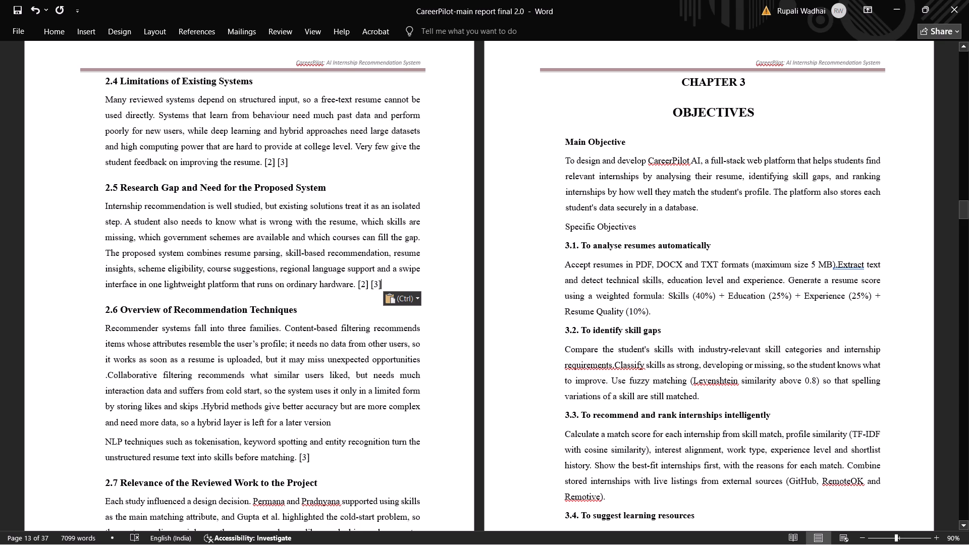
Delete the citation [2] at the end of section 2.4 Limitations of Existing Systems, keeping only [3].
{"action": "left_click", "coordinate": [270, 163]}
{"action": "key", "text": "Right"}
{"action": "key", "text": "BackSpace"}
{"action": "key", "text": "BackSpace"}
{"action": "key", "text": "BackSpace"}
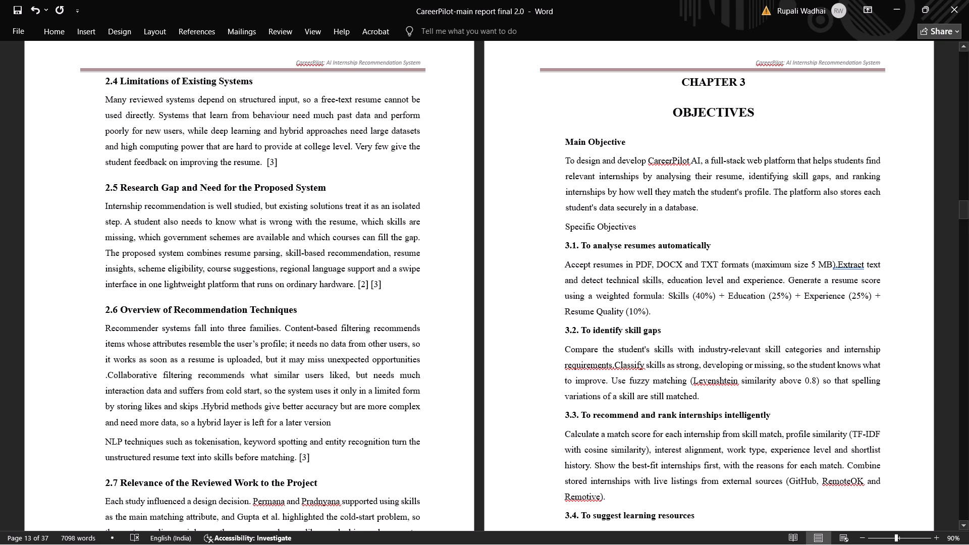
Paste the citation after the Specific Objectives line in Chapter 3 and reduce it to a single [4].
{"action": "scroll", "coordinate": [675, 223], "scroll_direction": "down", "scroll_amount": 8}
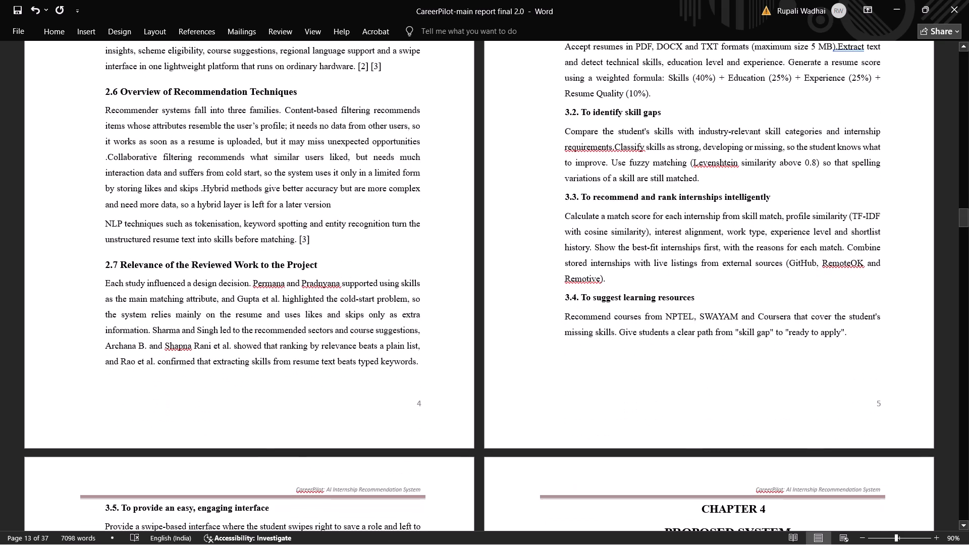
{"action": "scroll", "coordinate": [774, 281], "scroll_direction": "up", "scroll_amount": 5}
{"action": "scroll", "coordinate": [790, 224], "scroll_direction": "up", "scroll_amount": 3}
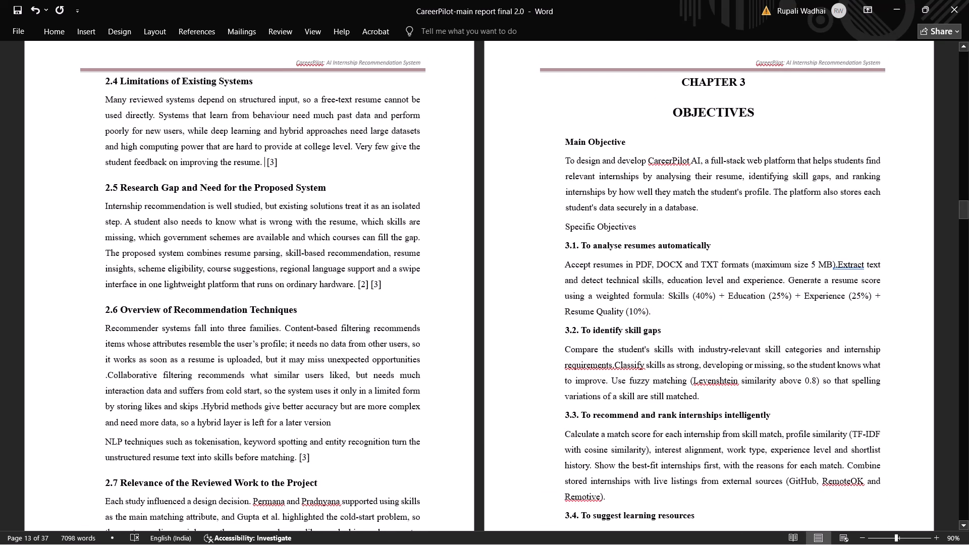
{"action": "scroll", "coordinate": [366, 405], "scroll_direction": "down", "scroll_amount": 3}
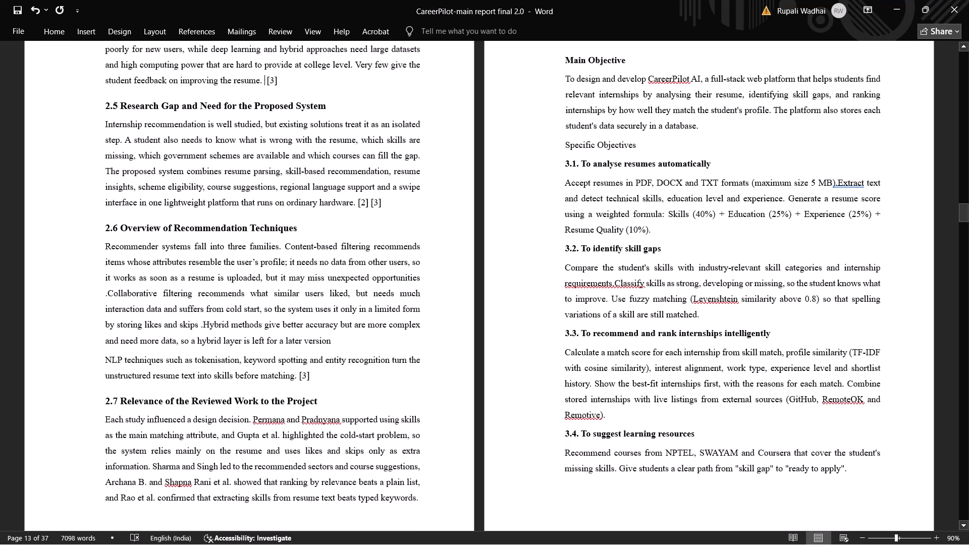
{"action": "left_click", "coordinate": [649, 142]}
{"action": "key", "text": "ctrl+v"}
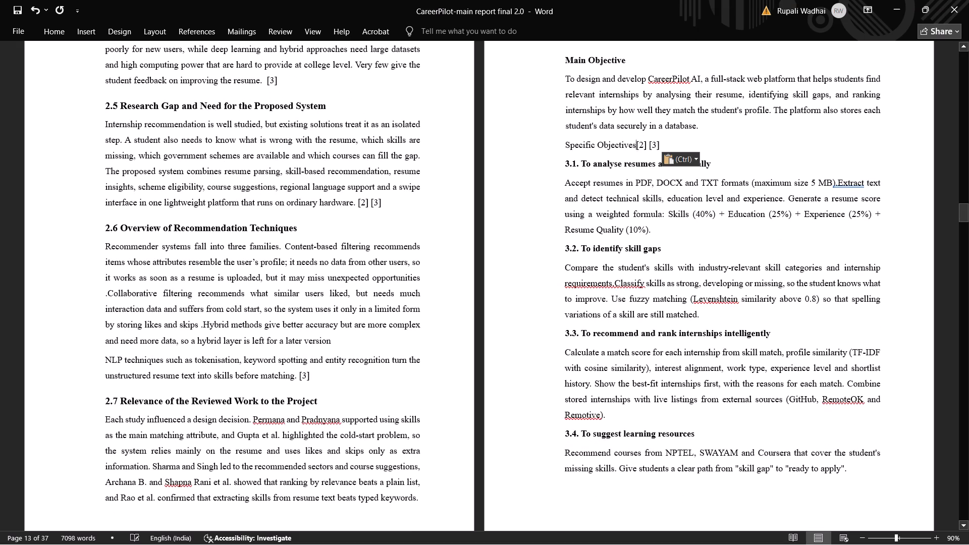
{"action": "left_click", "coordinate": [644, 144]}
{"action": "key", "text": "Right"}
{"action": "key", "text": "Right"}
{"action": "key", "text": "BackSpace"}
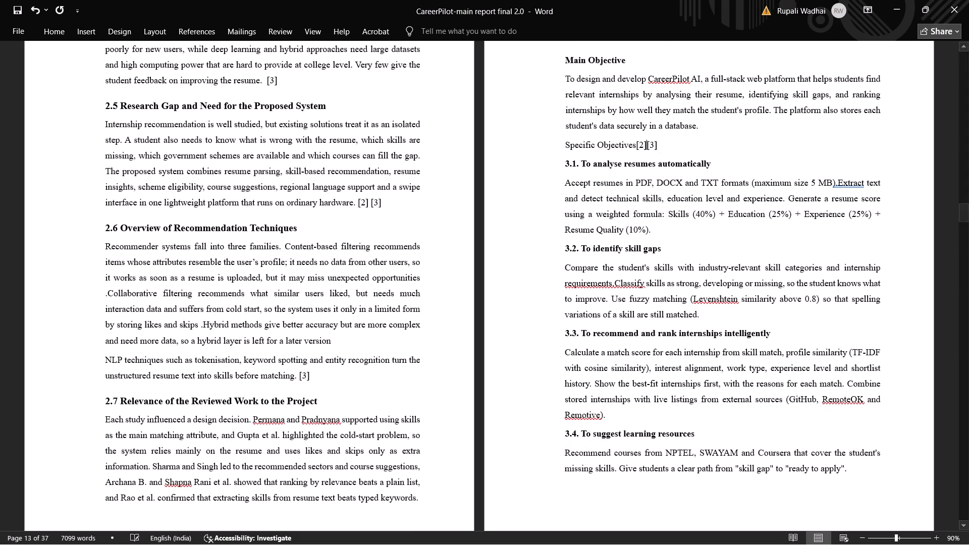
{"action": "key", "text": "BackSpace"}
{"action": "key", "text": "BackSpace"}
{"action": "key", "text": "BackSpace"}
{"action": "key", "text": "Right"}
{"action": "key", "text": "Right"}
{"action": "key", "text": "BackSpace"}
{"action": "key", "text": "4"}
Copy the citation [4] from the Specific Objectives line to the ends of sections 3.1 and 3.2.
{"action": "left_click_drag", "start_coordinate": [668, 149], "coordinate": [628, 154]}
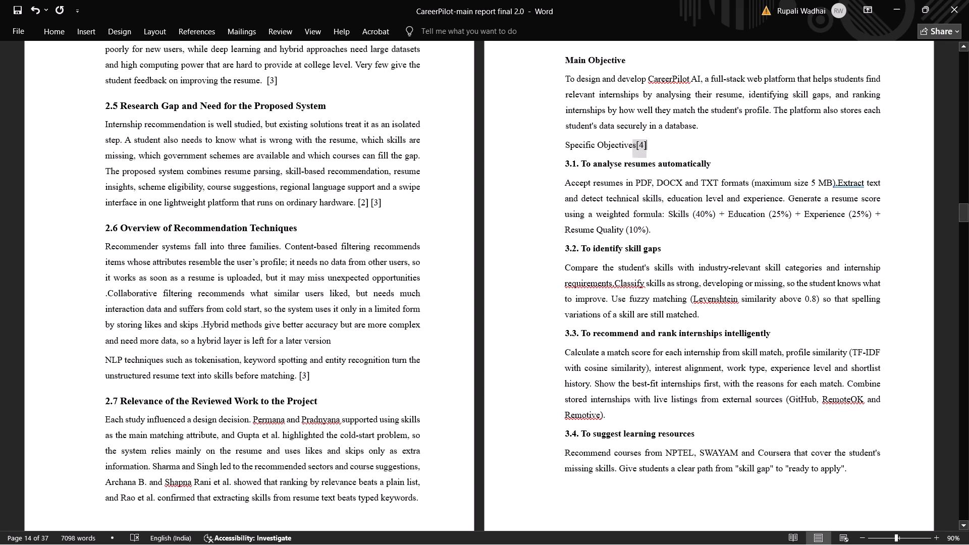
{"action": "left_click_drag", "start_coordinate": [628, 154], "coordinate": [636, 153]}
{"action": "key", "text": "ctrl+v"}
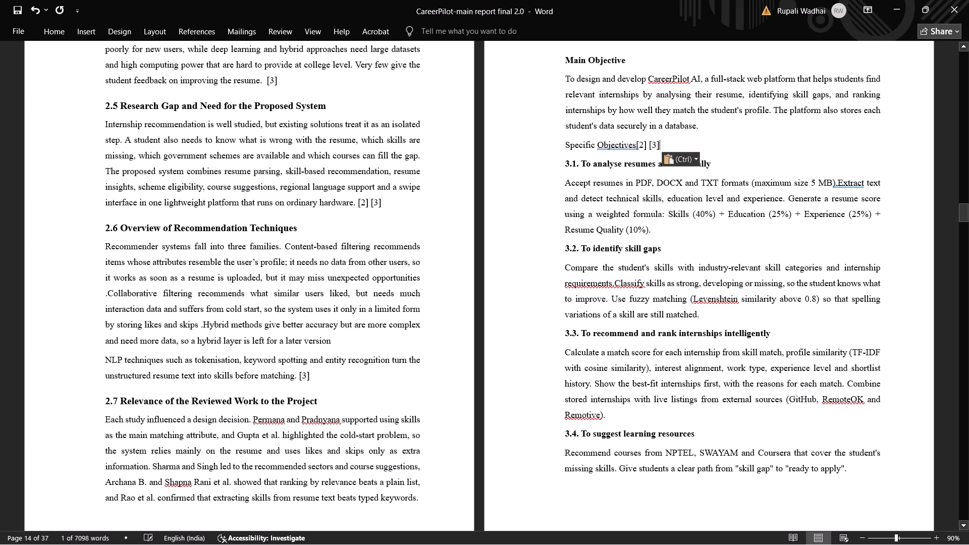
{"action": "key", "text": "ctrl+z"}
{"action": "key", "text": "ctrl+c"}
{"action": "left_click", "coordinate": [685, 227]}
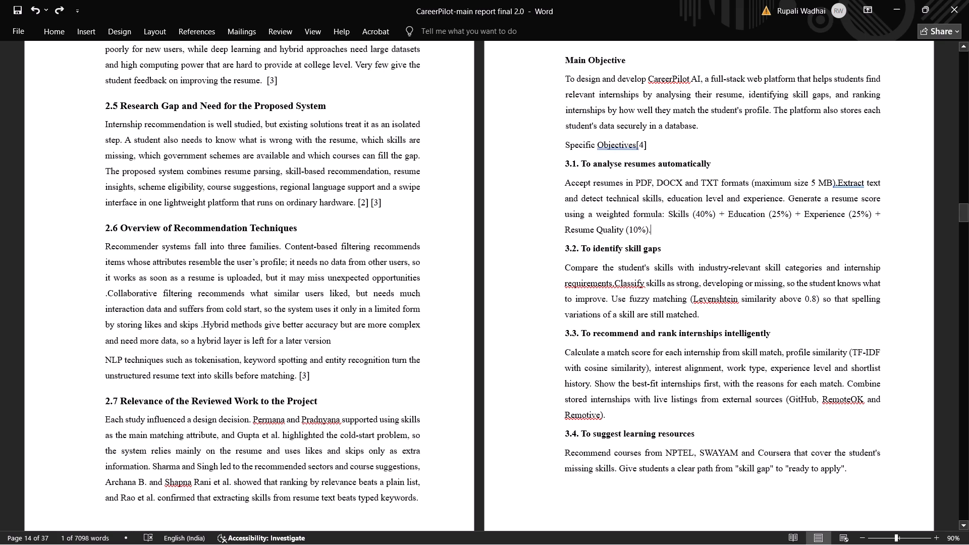
{"action": "key", "text": "ctrl+v"}
{"action": "left_click", "coordinate": [728, 314], "text": "ctrl"}
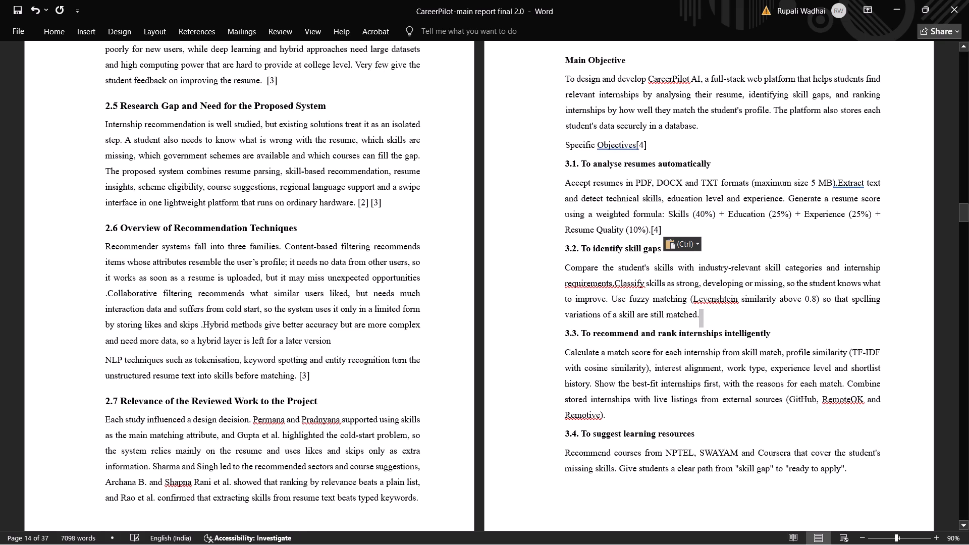
{"action": "left_click", "coordinate": [728, 314]}
{"action": "key", "text": "ctrl+v"}
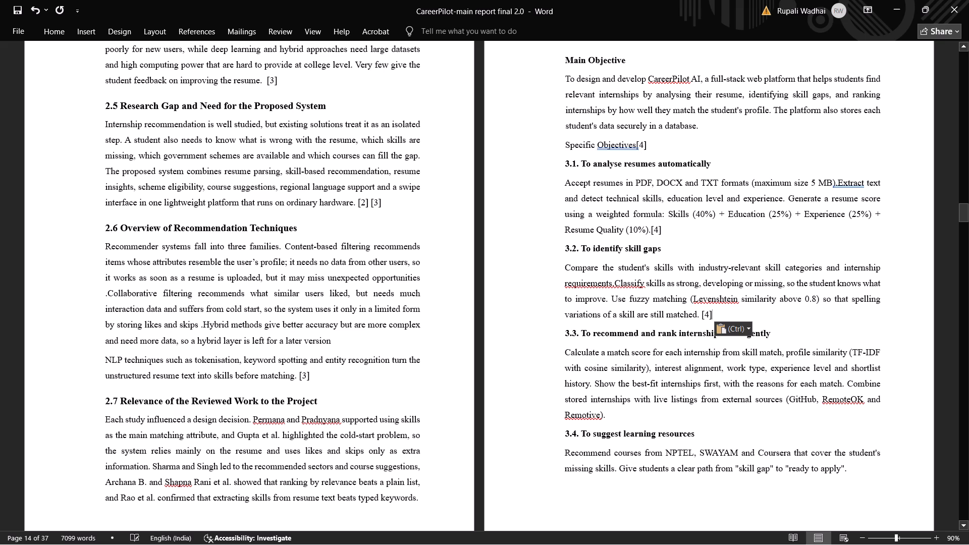
Paste the citation at the end of section 3.3 To recommend and rank internships intelligently and renumber it [6].
{"action": "left_click", "coordinate": [669, 415]}
{"action": "key", "text": "ctrl+v"}
{"action": "left_click", "coordinate": [611, 417]}
{"action": "key", "text": "Right"}
{"action": "key", "text": "BackSpace"}
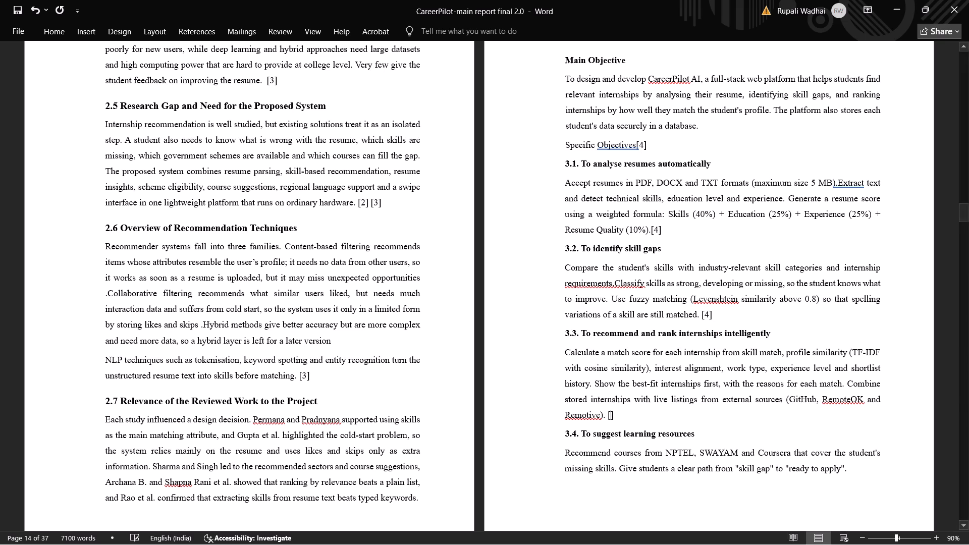
{"action": "key", "text": "6"}
Paste the citation twice at the end of section 3.5 To provide an easy, engaging interface and renumber the pair [5] [6].
{"action": "scroll", "coordinate": [611, 417], "scroll_direction": "down", "scroll_amount": 12}
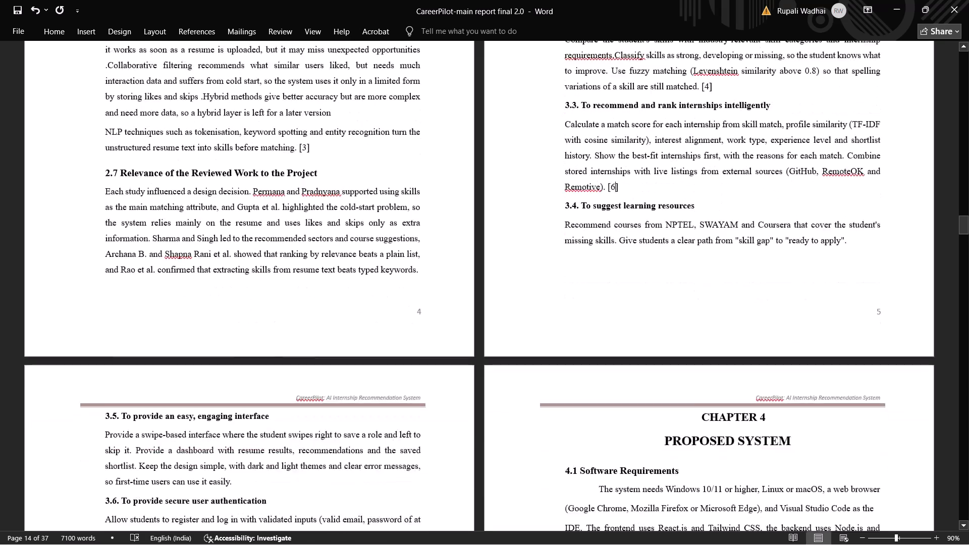
{"action": "scroll", "coordinate": [304, 337], "scroll_direction": "down", "scroll_amount": 4}
{"action": "scroll", "coordinate": [304, 337], "scroll_direction": "up", "scroll_amount": 1}
{"action": "scroll", "coordinate": [304, 337], "scroll_direction": "down", "scroll_amount": 1}
{"action": "left_click", "coordinate": [242, 277]}
{"action": "key", "text": "ctrl+v"}
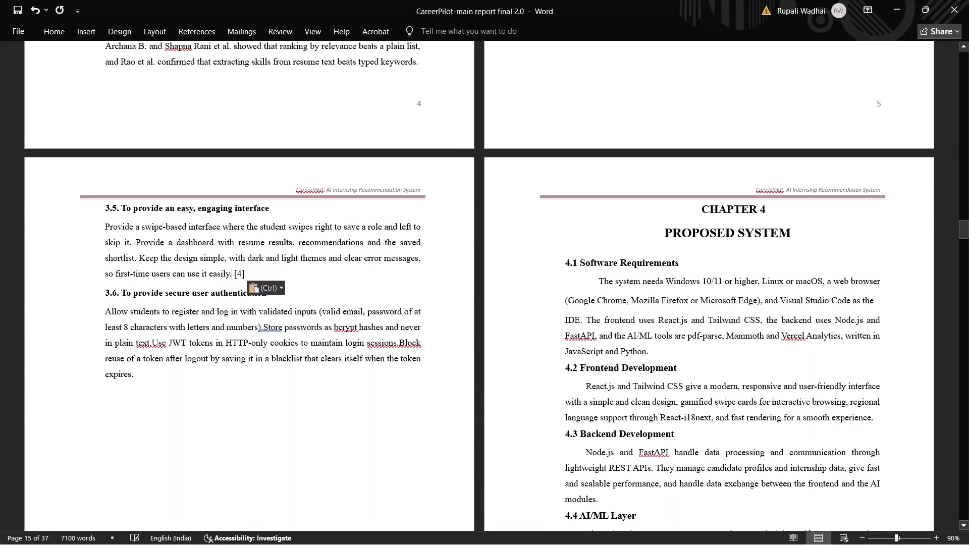
{"action": "key", "text": "ctrl+v"}
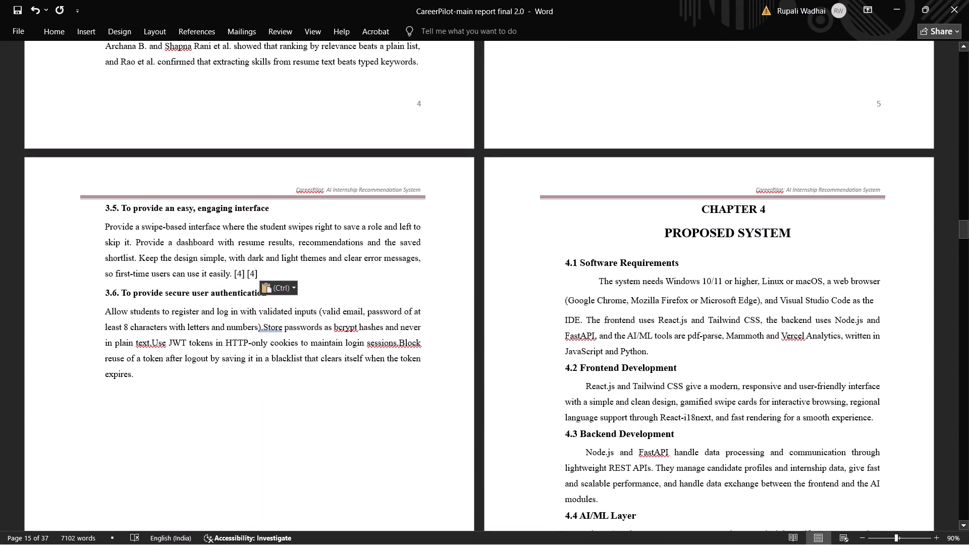
{"action": "left_click", "coordinate": [238, 277]}
{"action": "key", "text": "Right"}
{"action": "key", "text": "BackSpace"}
{"action": "key", "text": "5"}
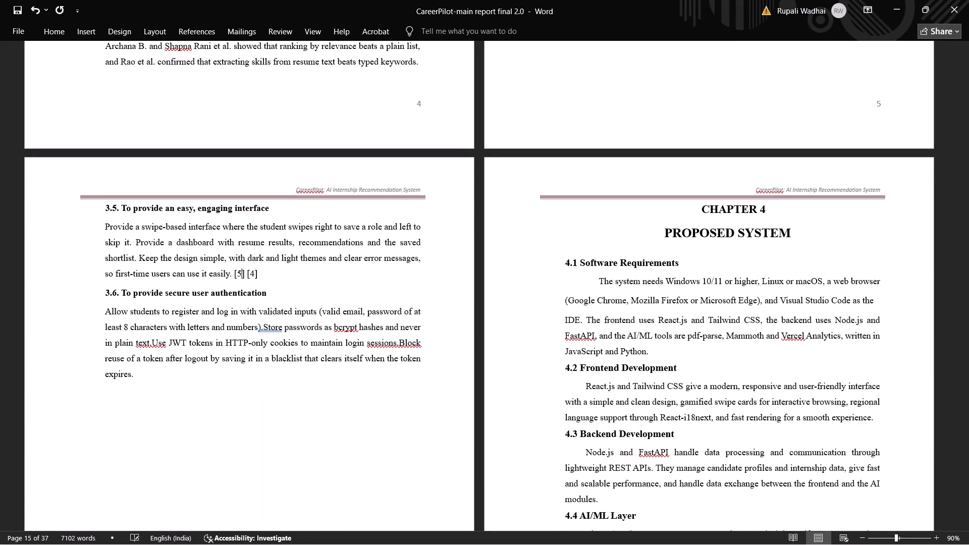
{"action": "key", "text": "Right"}
{"action": "key", "text": "Right"}
{"action": "key", "text": "Right"}
{"action": "key", "text": "Right"}
{"action": "key", "text": "BackSpace"}
{"action": "key", "text": "6"}
Paste the citation [4] at the end of section 3.6 To provide secure user authentication.
{"action": "left_click", "coordinate": [163, 375]}
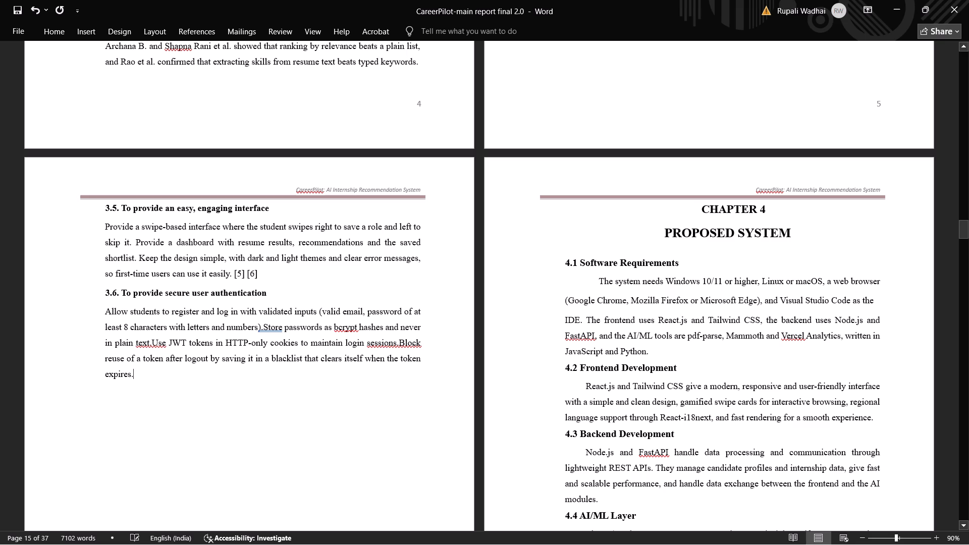
{"action": "key", "text": "ctrl+v"}
Copy the citation pair [5] [6] from the end of section 3.5 To provide an easy, engaging interface.
{"action": "left_click_drag", "start_coordinate": [260, 277], "coordinate": [235, 275]}
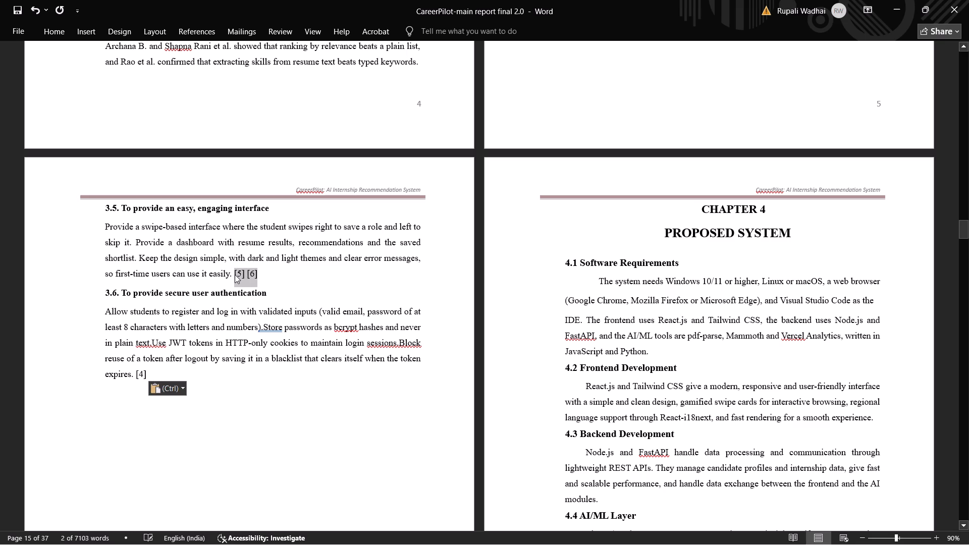
{"action": "key", "text": "ctrl+c"}
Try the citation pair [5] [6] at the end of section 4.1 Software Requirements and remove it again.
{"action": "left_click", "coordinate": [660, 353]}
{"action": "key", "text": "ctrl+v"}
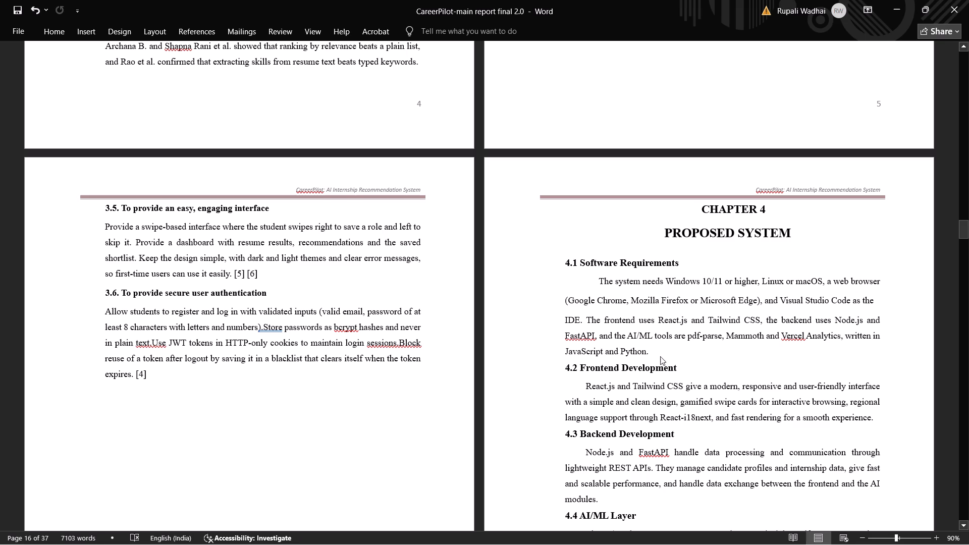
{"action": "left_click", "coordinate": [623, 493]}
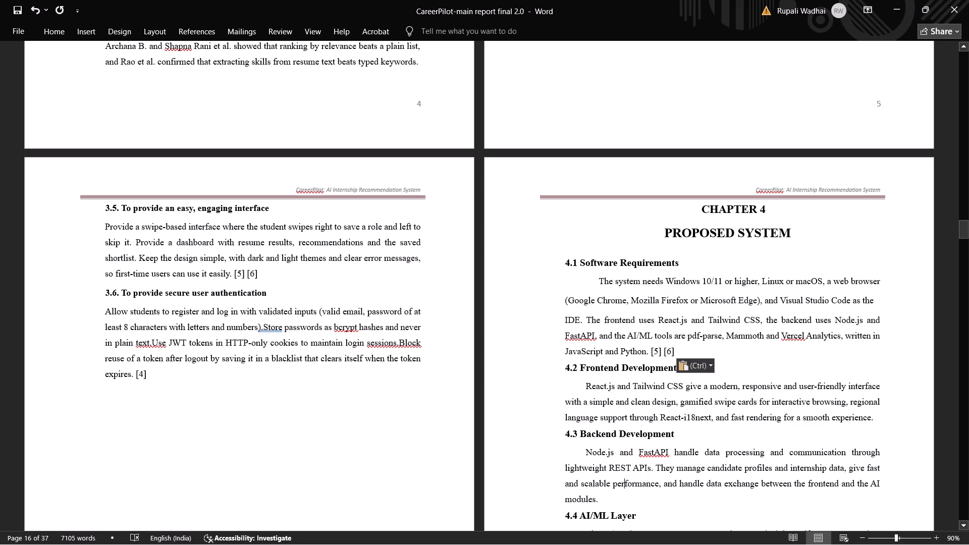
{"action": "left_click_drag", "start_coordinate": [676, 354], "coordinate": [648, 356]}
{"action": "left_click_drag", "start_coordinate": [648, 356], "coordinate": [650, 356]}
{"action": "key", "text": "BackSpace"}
Paste the copied citation pair at the end of section 5.1 Module-wise Implementation and cut it down to [5].
{"action": "scroll", "coordinate": [650, 356], "scroll_direction": "down", "scroll_amount": 7}
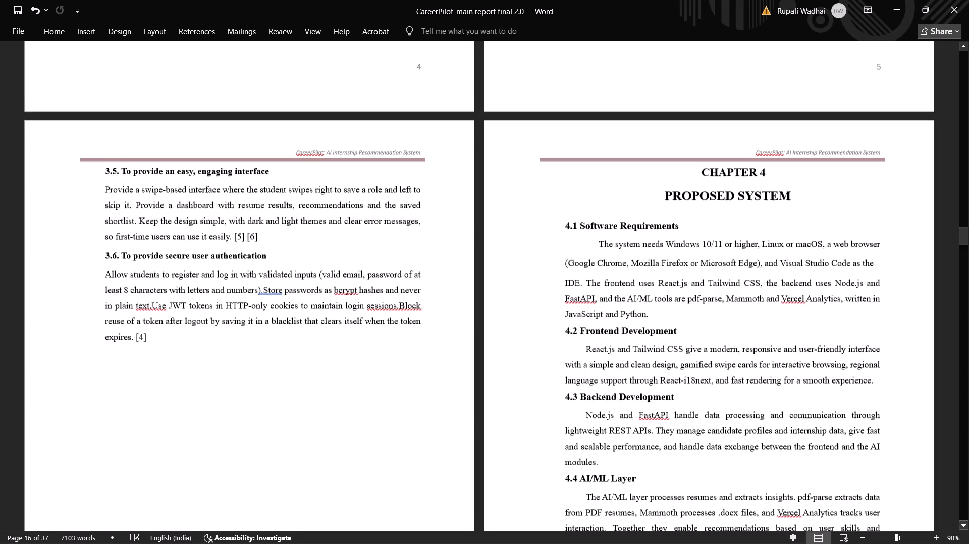
{"action": "scroll", "coordinate": [650, 356], "scroll_direction": "down", "scroll_amount": 17}
{"action": "scroll", "coordinate": [559, 352], "scroll_direction": "down", "scroll_amount": 11}
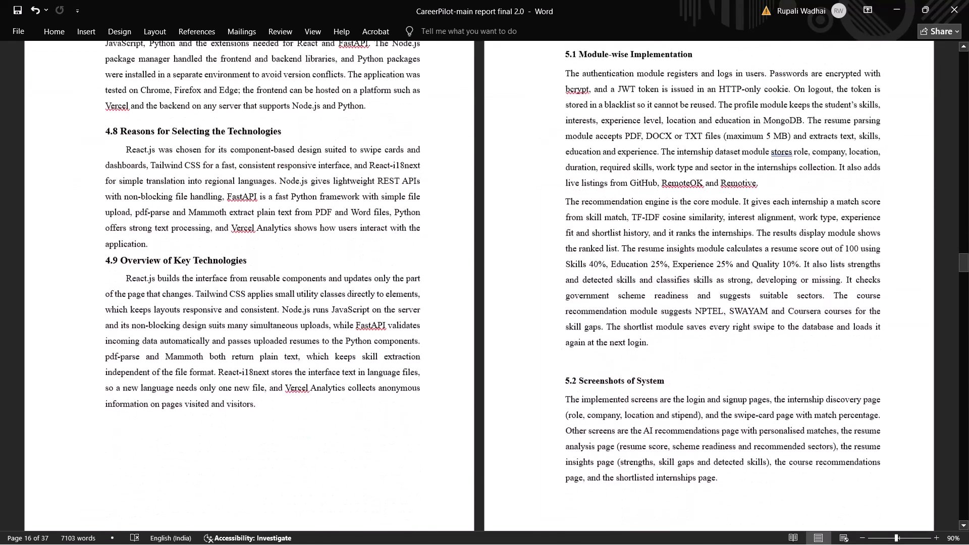
{"action": "scroll", "coordinate": [559, 320], "scroll_direction": "down", "scroll_amount": 5}
{"action": "scroll", "coordinate": [559, 320], "scroll_direction": "up", "scroll_amount": 1}
{"action": "scroll", "coordinate": [607, 300], "scroll_direction": "up", "scroll_amount": 4}
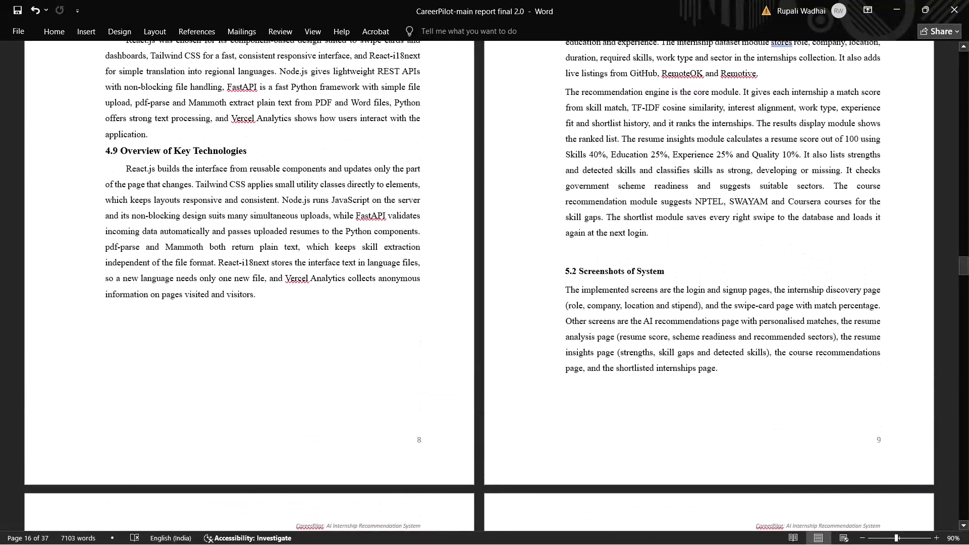
{"action": "left_click", "coordinate": [648, 251]}
{"action": "left_click", "coordinate": [660, 240]}
{"action": "key", "text": "ctrl+v"}
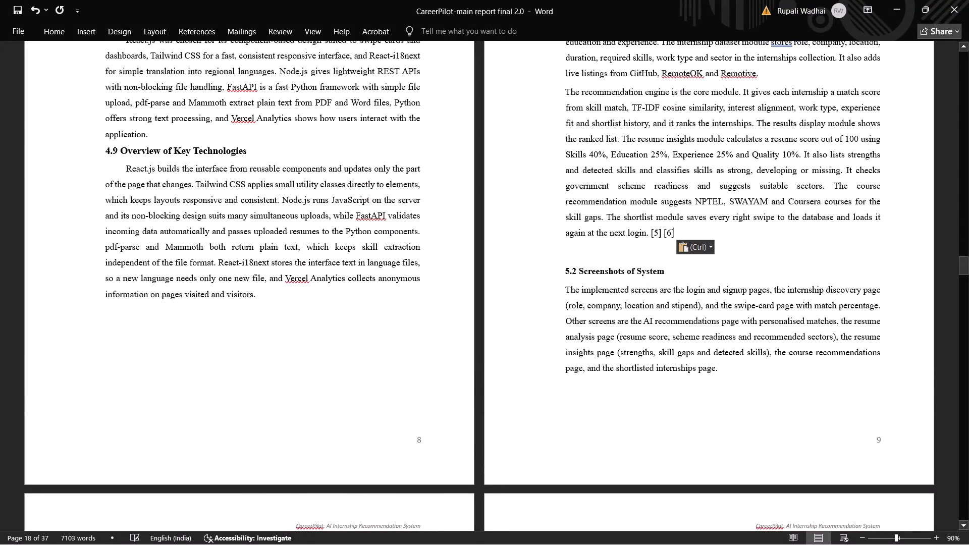
{"action": "left_click", "coordinate": [656, 237]}
{"action": "left_click", "coordinate": [684, 223]}
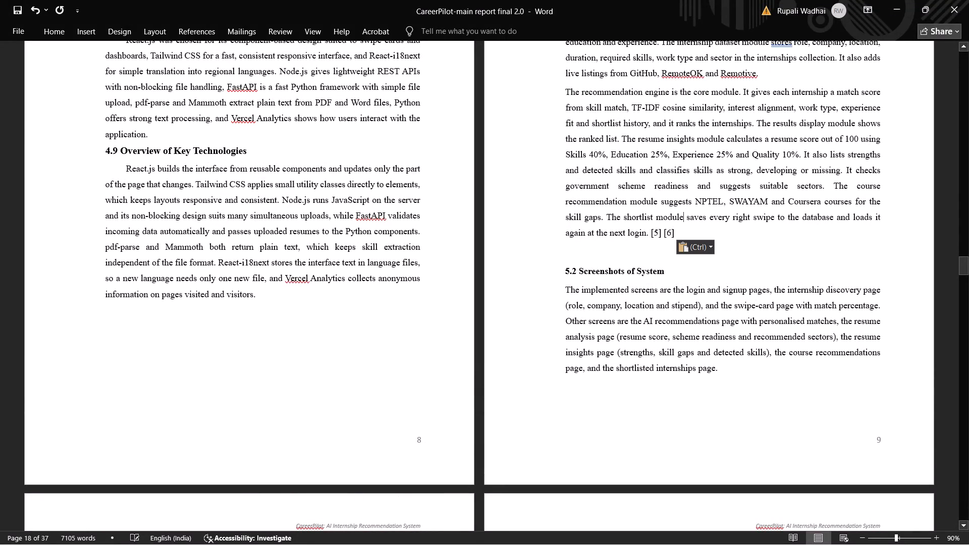
{"action": "left_click", "coordinate": [684, 229]}
{"action": "key", "text": "BackSpace"}
{"action": "key", "text": "BackSpace"}
{"action": "key", "text": "BackSpace"}
{"action": "key", "text": "BackSpace"}
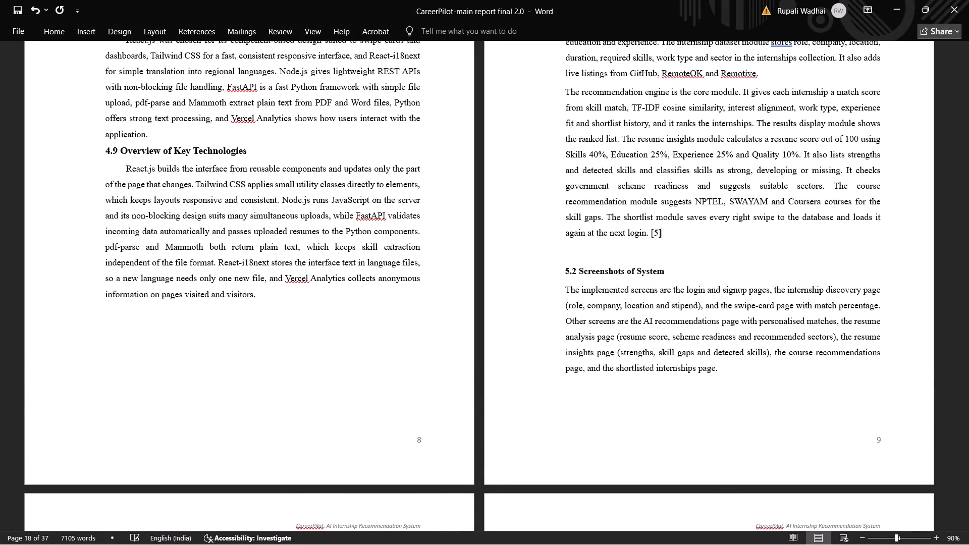
Look through the rest of chapter 5 and chapters 6 to 8 for sections that need a reference citation.
{"action": "scroll", "coordinate": [685, 261], "scroll_direction": "down", "scroll_amount": 15}
{"action": "scroll", "coordinate": [654, 261], "scroll_direction": "down", "scroll_amount": 14}
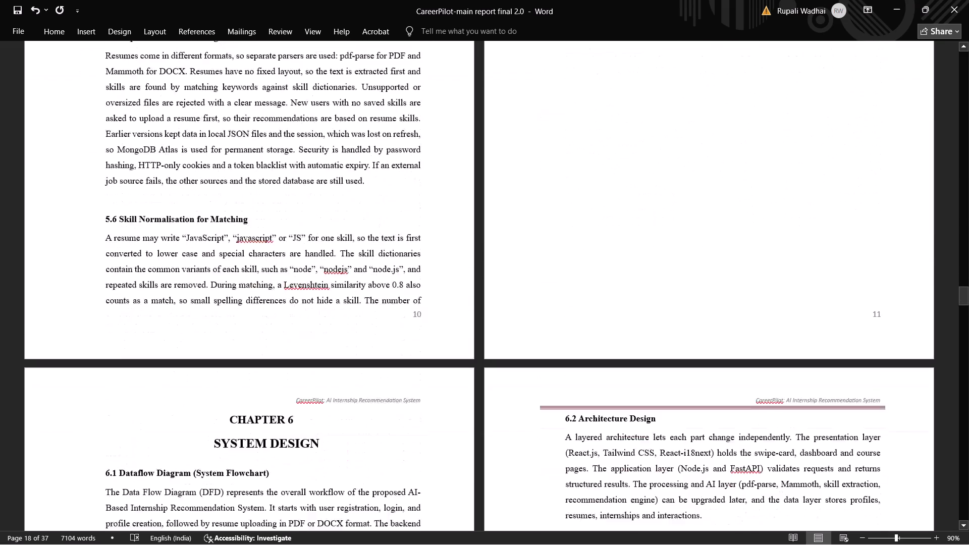
{"action": "scroll", "coordinate": [647, 267], "scroll_direction": "down", "scroll_amount": 8}
{"action": "scroll", "coordinate": [647, 267], "scroll_direction": "up", "scroll_amount": 1}
{"action": "scroll", "coordinate": [645, 267], "scroll_direction": "down", "scroll_amount": 12}
{"action": "scroll", "coordinate": [645, 266], "scroll_direction": "down", "scroll_amount": 12}
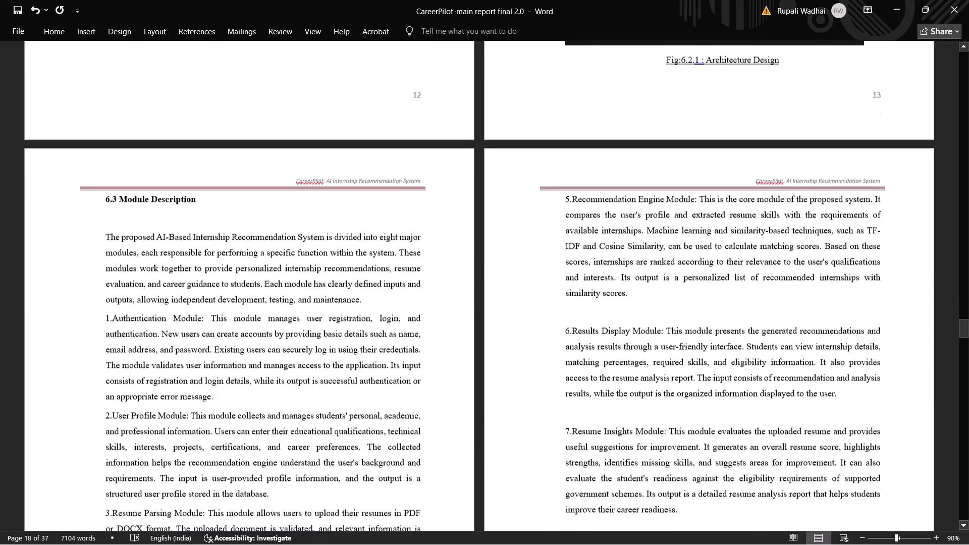
{"action": "scroll", "coordinate": [657, 264], "scroll_direction": "down", "scroll_amount": 11}
{"action": "scroll", "coordinate": [366, 286], "scroll_direction": "up", "scroll_amount": 11}
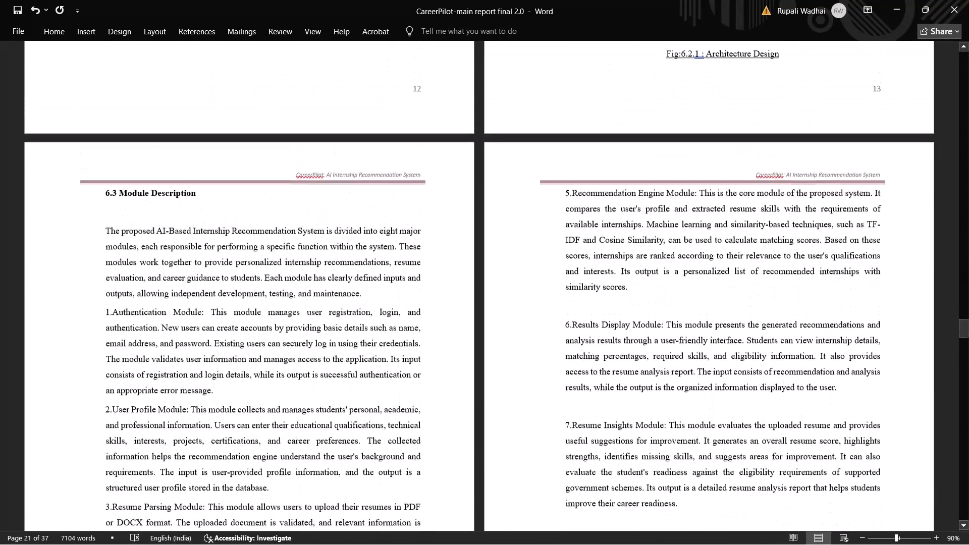
{"action": "scroll", "coordinate": [367, 285], "scroll_direction": "down", "scroll_amount": 1}
{"action": "scroll", "coordinate": [367, 285], "scroll_direction": "up", "scroll_amount": 1}
{"action": "scroll", "coordinate": [367, 285], "scroll_direction": "down", "scroll_amount": 8}
{"action": "scroll", "coordinate": [331, 359], "scroll_direction": "down", "scroll_amount": 8}
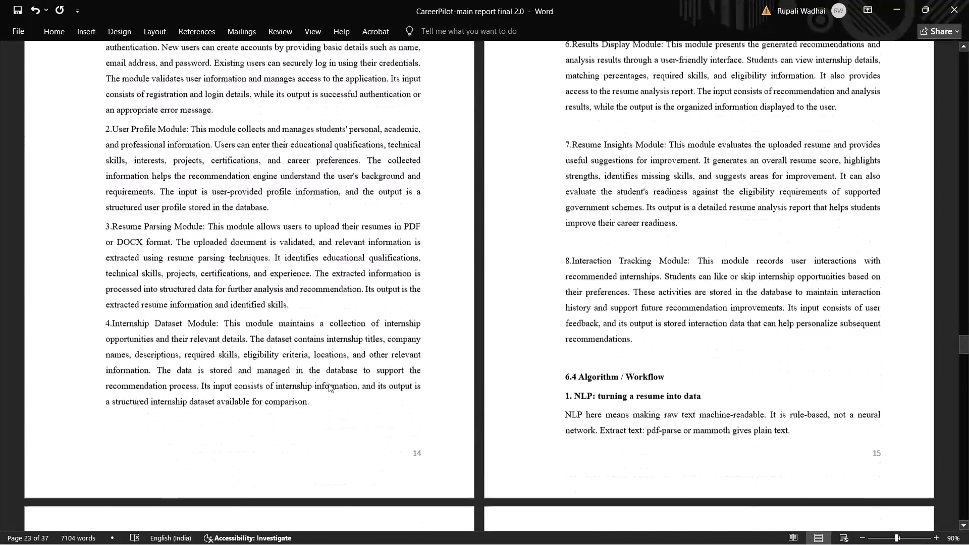
{"action": "scroll", "coordinate": [329, 383], "scroll_direction": "down", "scroll_amount": 4}
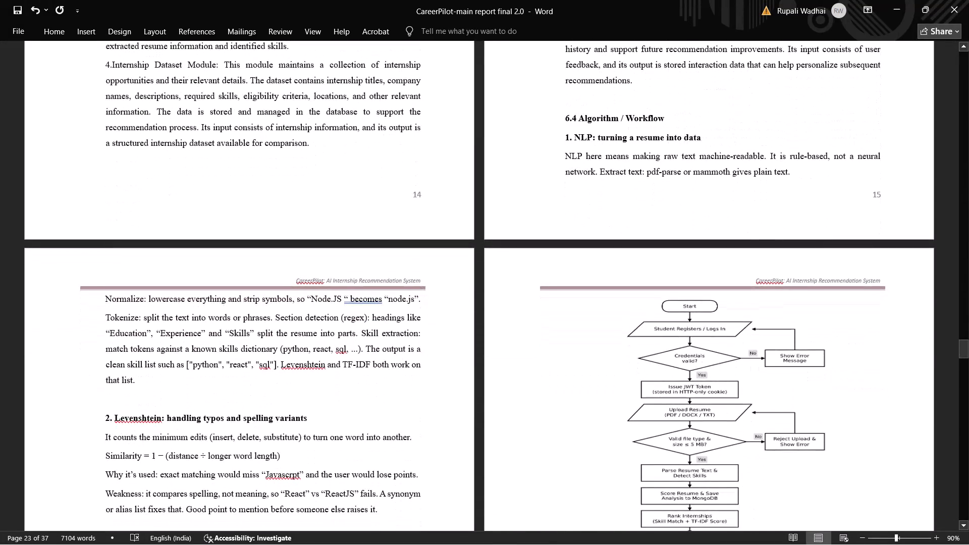
{"action": "scroll", "coordinate": [329, 383], "scroll_direction": "down", "scroll_amount": 16}
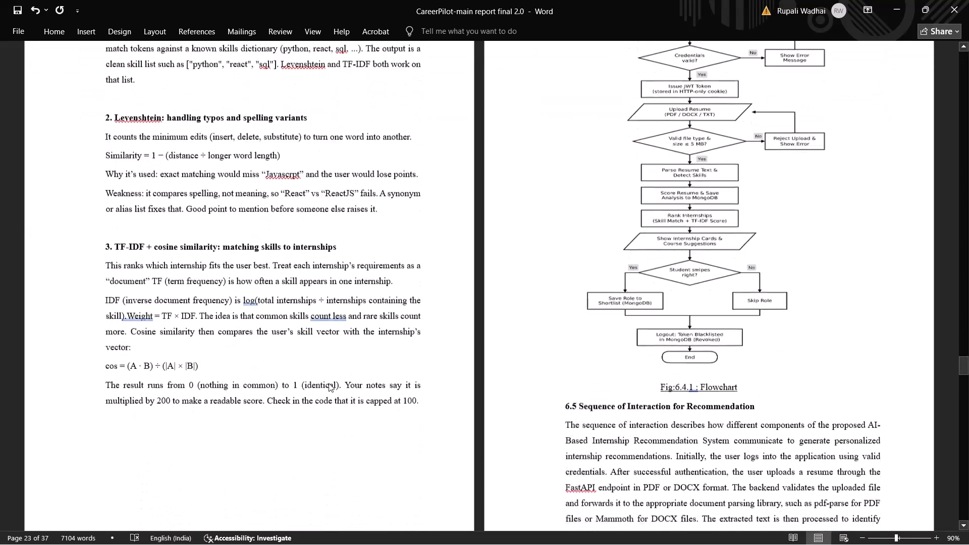
{"action": "scroll", "coordinate": [329, 383], "scroll_direction": "down", "scroll_amount": 16}
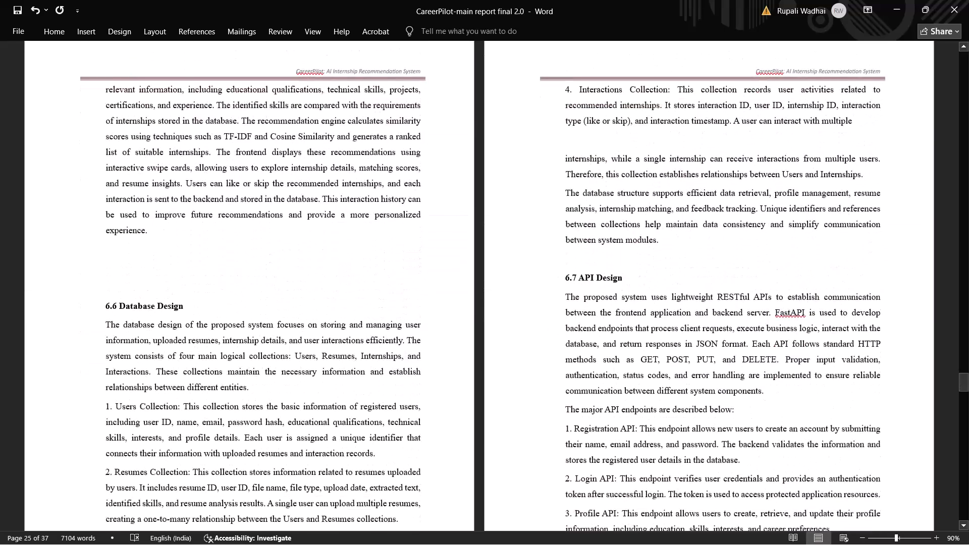
{"action": "scroll", "coordinate": [358, 357], "scroll_direction": "down", "scroll_amount": 7}
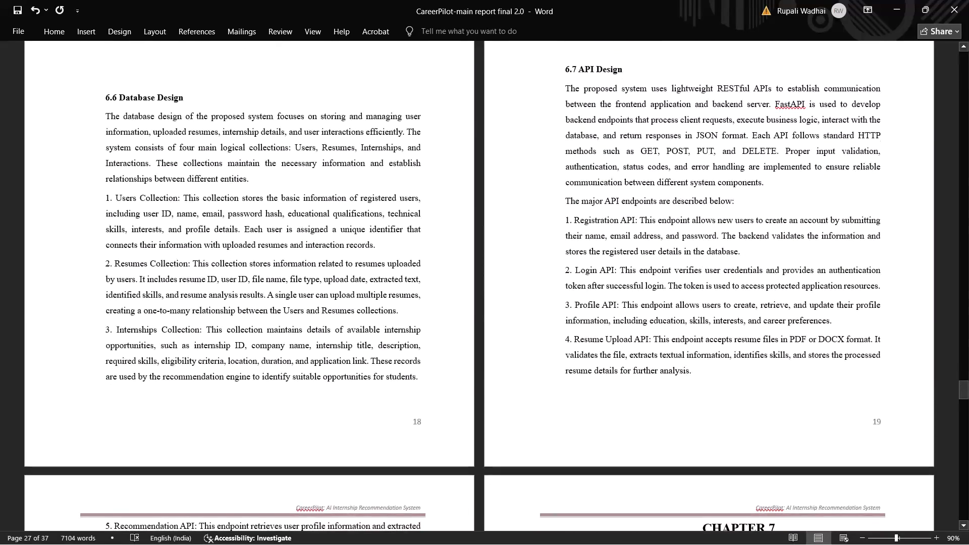
{"action": "scroll", "coordinate": [335, 408], "scroll_direction": "down", "scroll_amount": 16}
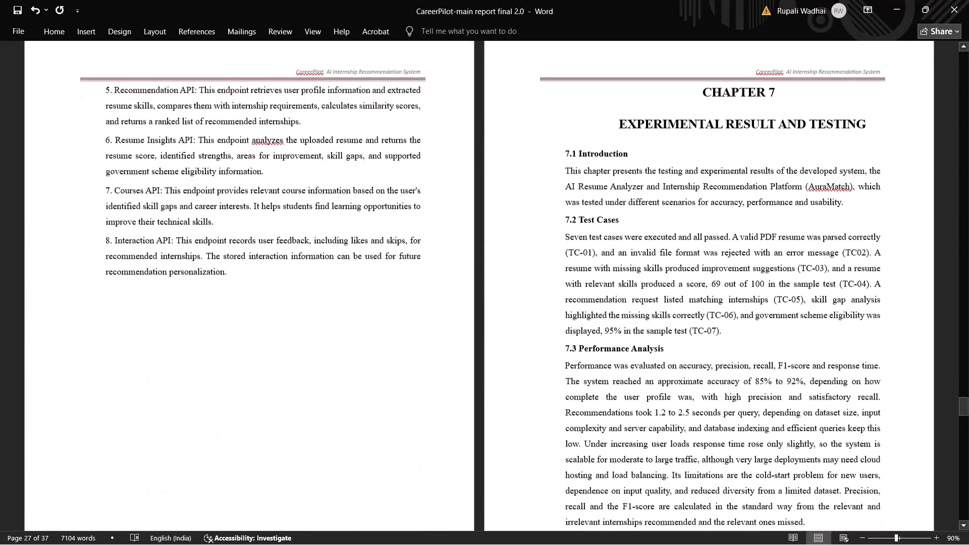
{"action": "scroll", "coordinate": [340, 402], "scroll_direction": "down", "scroll_amount": 10}
{"action": "scroll", "coordinate": [340, 398], "scroll_direction": "down", "scroll_amount": 15}
{"action": "scroll", "coordinate": [378, 381], "scroll_direction": "down", "scroll_amount": 8}
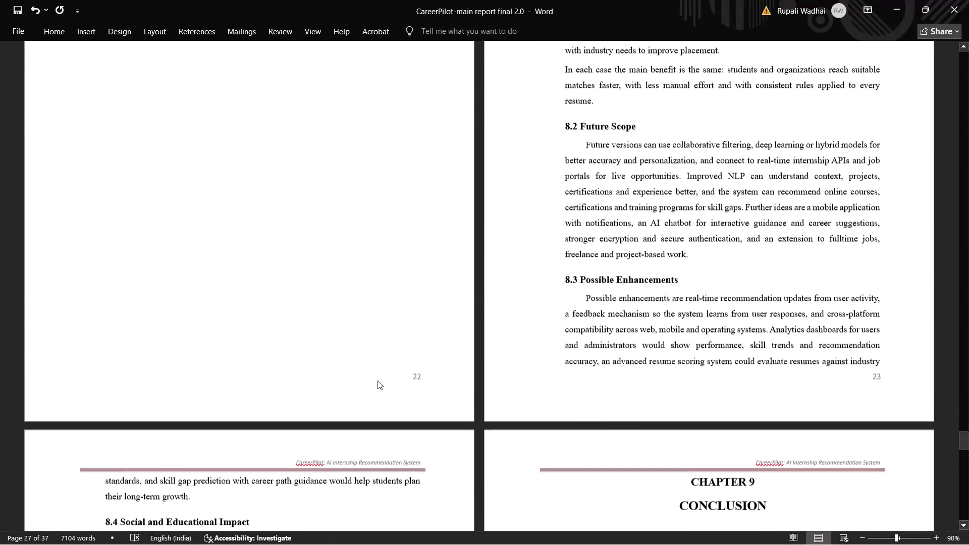
Paste the citation pair at the end of section 8.1 Real-world Applications and cut it down to [6].
{"action": "scroll", "coordinate": [378, 380], "scroll_direction": "up", "scroll_amount": 4}
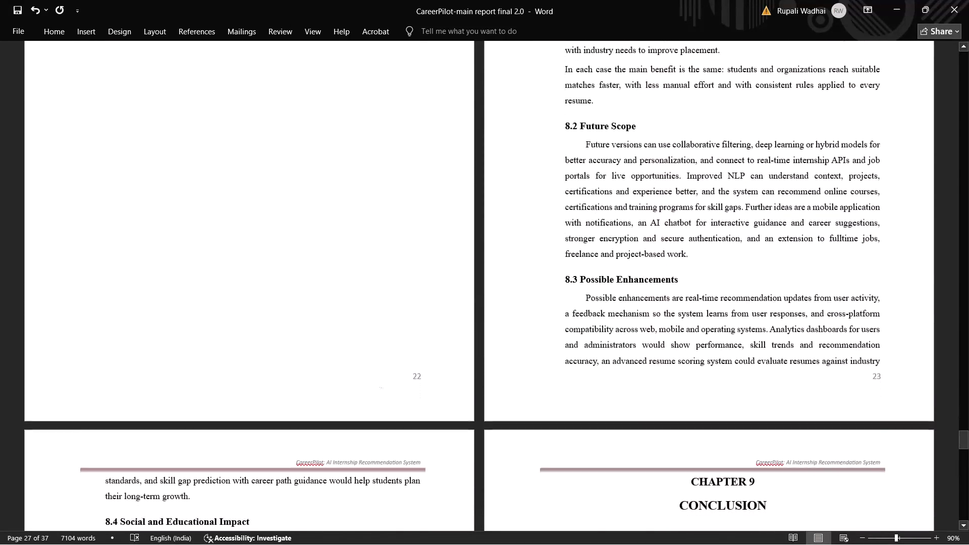
{"action": "scroll", "coordinate": [378, 380], "scroll_direction": "up", "scroll_amount": 8}
{"action": "scroll", "coordinate": [430, 375], "scroll_direction": "down", "scroll_amount": 3}
{"action": "left_click", "coordinate": [634, 349]}
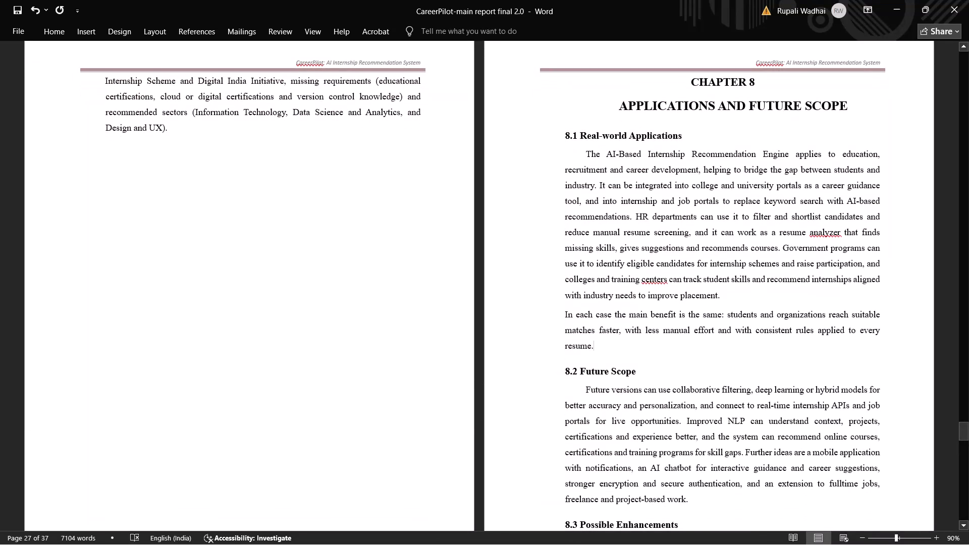
{"action": "key", "text": "ctrl+v"}
{"action": "left_click", "coordinate": [616, 349]}
{"action": "key", "text": "Left"}
{"action": "key", "text": "Left"}
{"action": "key", "text": "BackSpace"}
{"action": "key", "text": "BackSpace"}
{"action": "key", "text": "BackSpace"}
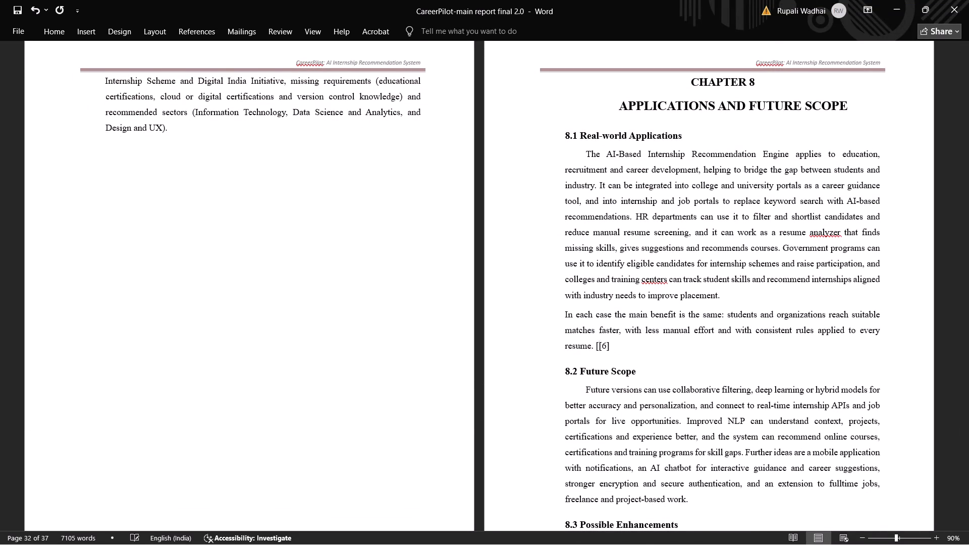
{"action": "key", "text": "BackSpace"}
Paste the citation pair at the end of section 8.2 Future Scope and cut it down to [6].
{"action": "scroll", "coordinate": [614, 353], "scroll_direction": "down", "scroll_amount": 4}
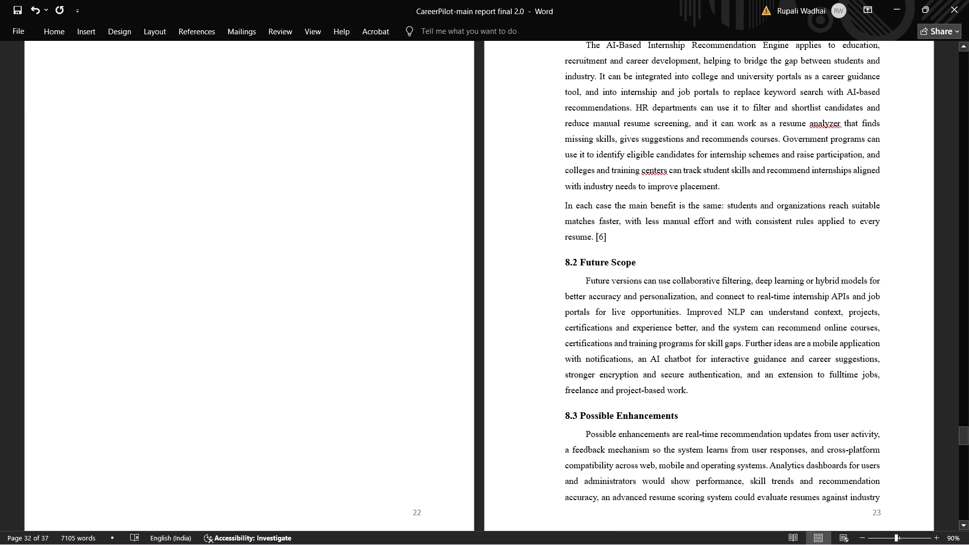
{"action": "left_click", "coordinate": [716, 397]}
{"action": "key", "text": "ctrl+v"}
{"action": "left_click", "coordinate": [699, 393]}
{"action": "left_click", "coordinate": [709, 385]}
{"action": "left_click", "coordinate": [702, 390]}
{"action": "key", "text": "BackSpace"}
{"action": "key", "text": "Right"}
{"action": "key", "text": "BackSpace"}
{"action": "key", "text": "BackSpace"}
{"action": "key", "text": "BackSpace"}
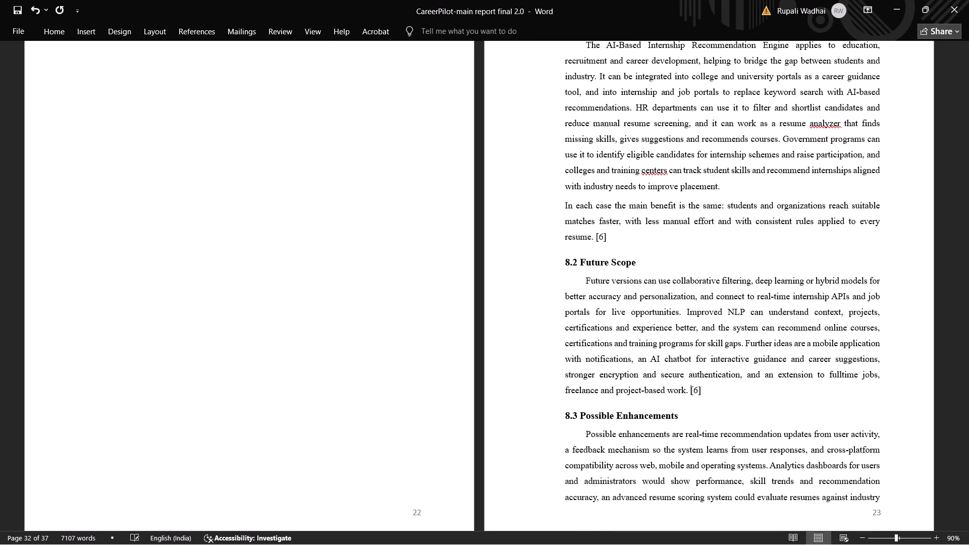
Paste the citation pair at the end of section 8.3 Possible Enhancements and renumber it [6] [7].
{"action": "scroll", "coordinate": [576, 420], "scroll_direction": "down", "scroll_amount": 13}
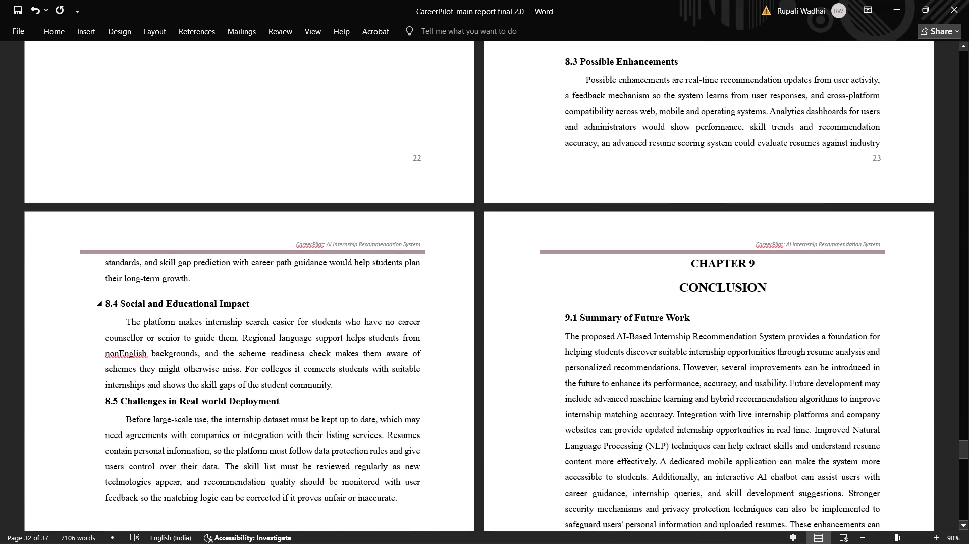
{"action": "left_click", "coordinate": [211, 277]}
{"action": "key", "text": "ctrl+v"}
{"action": "left_click", "coordinate": [203, 278]}
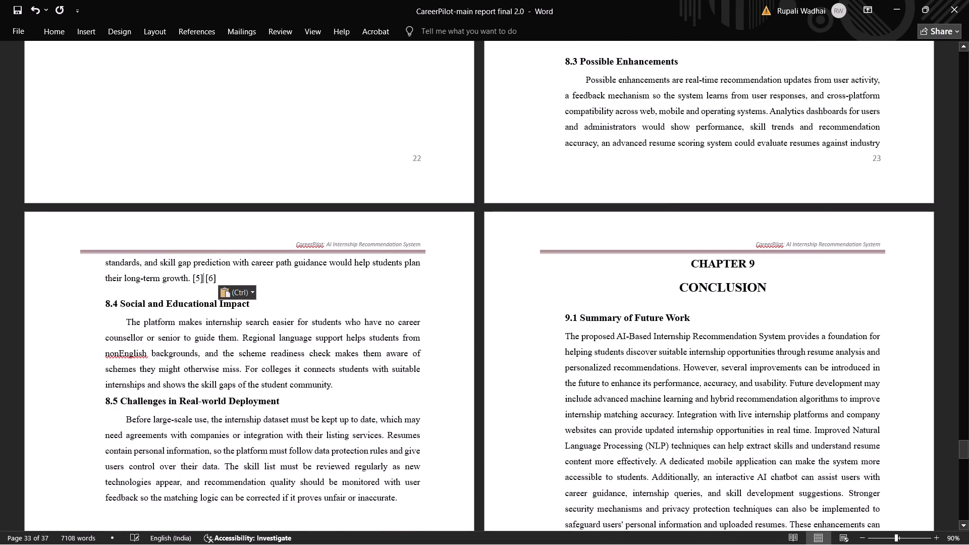
{"action": "key", "text": "Left"}
{"action": "key", "text": "BackSpace"}
{"action": "key", "text": "6"}
{"action": "key", "text": "Right"}
{"action": "key", "text": "Right"}
{"action": "key", "text": "Right"}
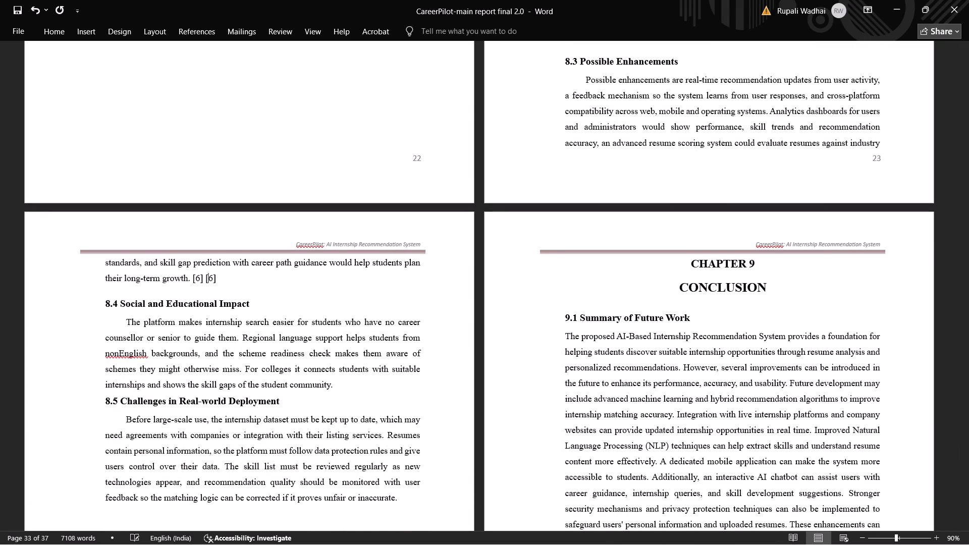
{"action": "key", "text": "Right"}
{"action": "key", "text": "BackSpace"}
{"action": "key", "text": "7"}
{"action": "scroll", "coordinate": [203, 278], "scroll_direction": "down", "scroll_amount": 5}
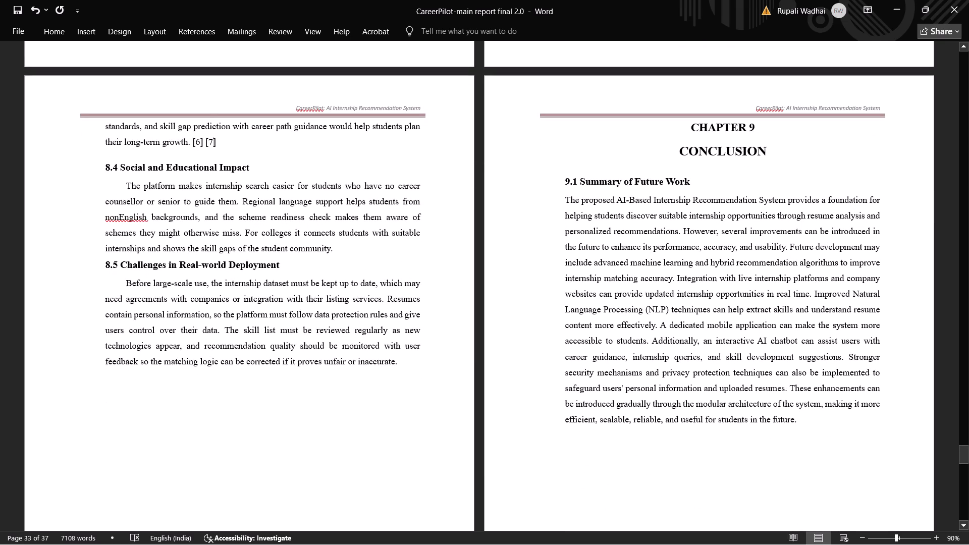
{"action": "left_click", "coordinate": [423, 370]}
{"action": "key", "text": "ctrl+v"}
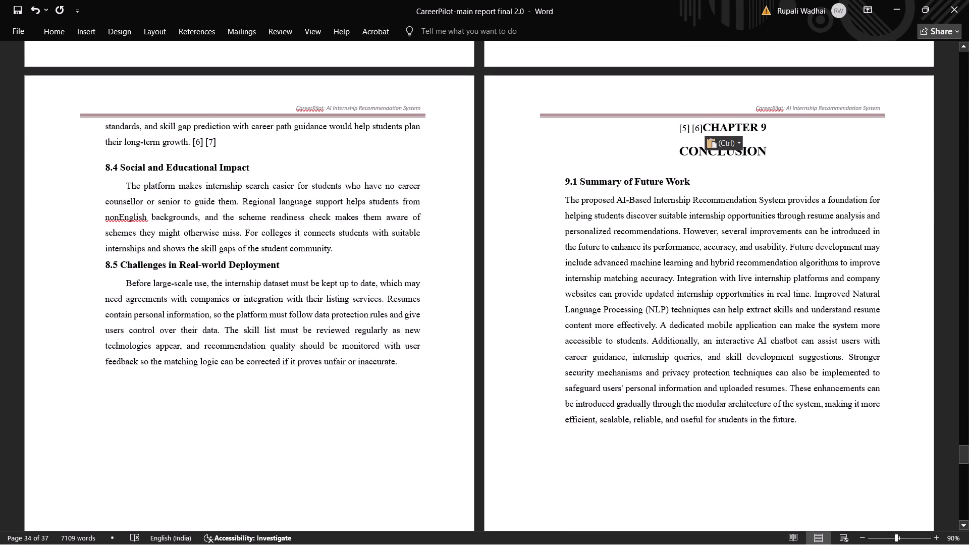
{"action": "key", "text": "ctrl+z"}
Paste the citation pair at the end of section 8.5 Challenges in Real-world Deployment and renumber it [7] [8].
{"action": "left_click", "coordinate": [394, 363]}
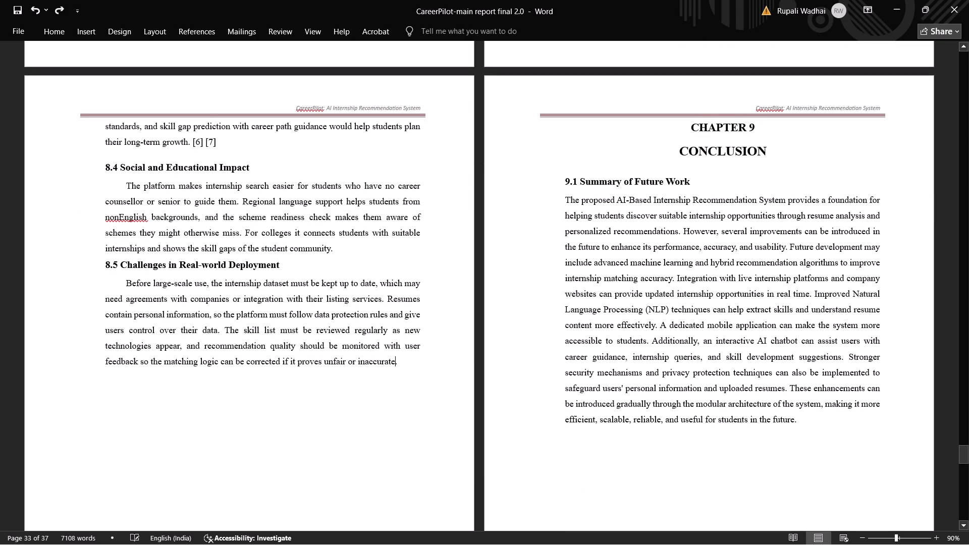
{"action": "key", "text": "Right"}
{"action": "key", "text": "ctrl+v"}
{"action": "left_click", "coordinate": [407, 363]}
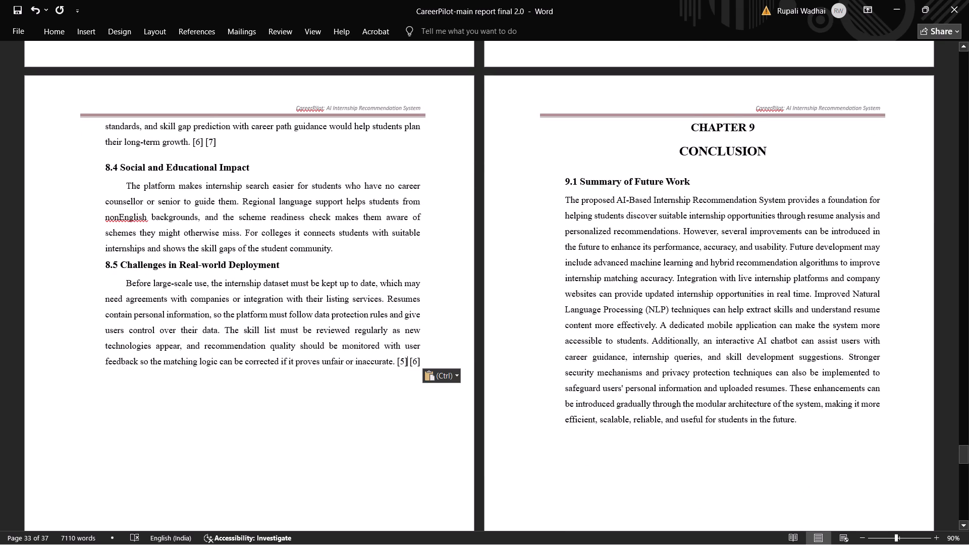
{"action": "key", "text": "Left"}
{"action": "key", "text": "BackSpace"}
{"action": "key", "text": "7"}
{"action": "key", "text": "Right"}
{"action": "key", "text": "Right"}
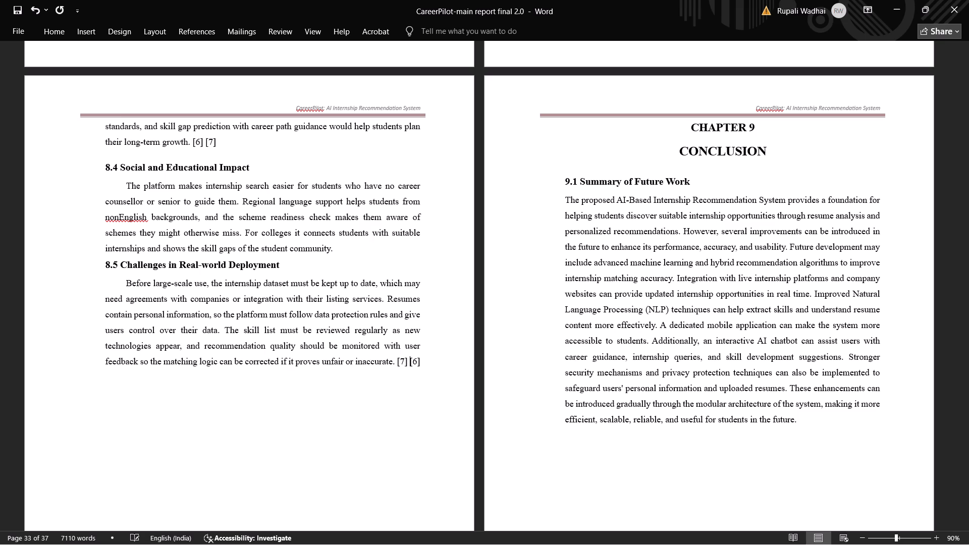
{"action": "key", "text": "Right"}
{"action": "key", "text": "Right"}
{"action": "key", "text": "BackSpace"}
{"action": "key", "text": "8"}
Look through the chapter 9 conclusion and the References list for entries that should not stay in the report.
{"action": "scroll", "coordinate": [407, 363], "scroll_direction": "down", "scroll_amount": 13}
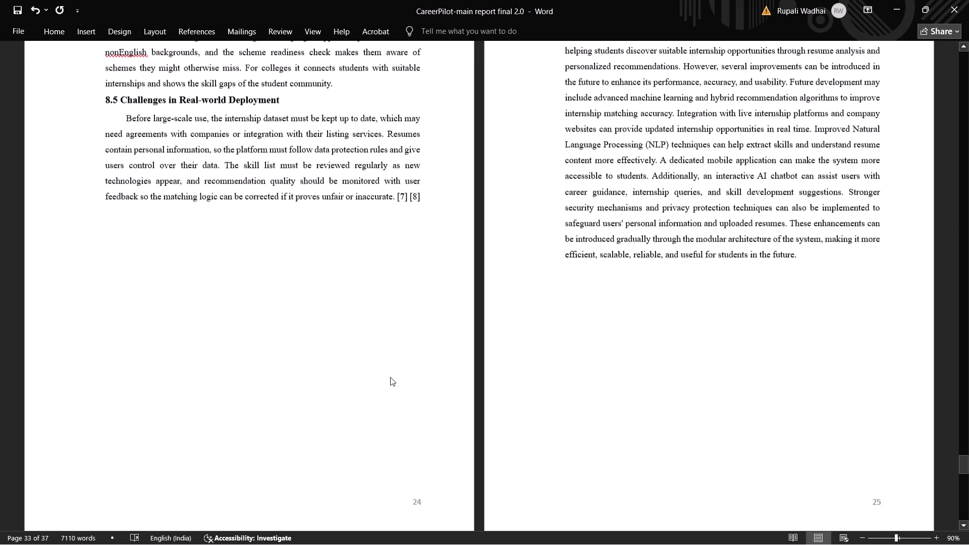
{"action": "scroll", "coordinate": [390, 377], "scroll_direction": "down", "scroll_amount": 19}
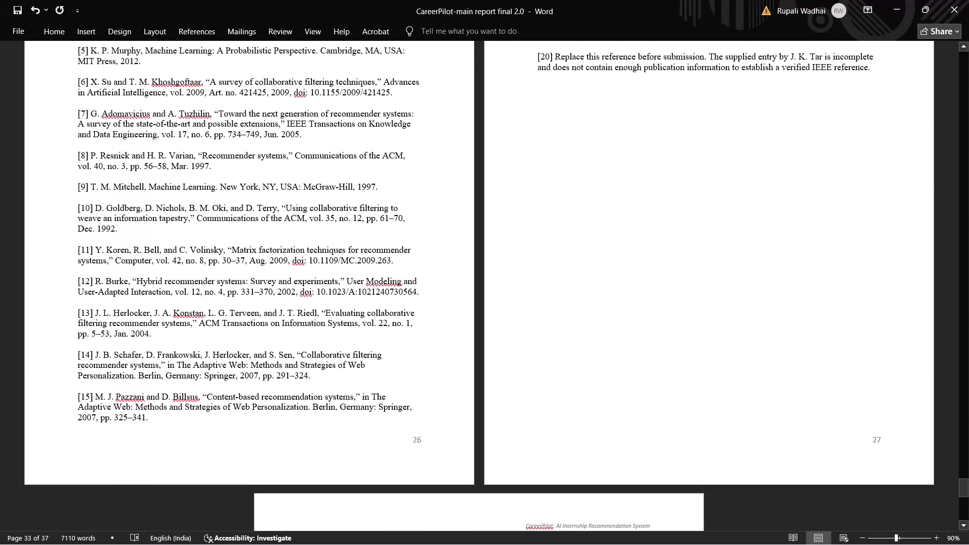
{"action": "scroll", "coordinate": [385, 376], "scroll_direction": "up", "scroll_amount": 14}
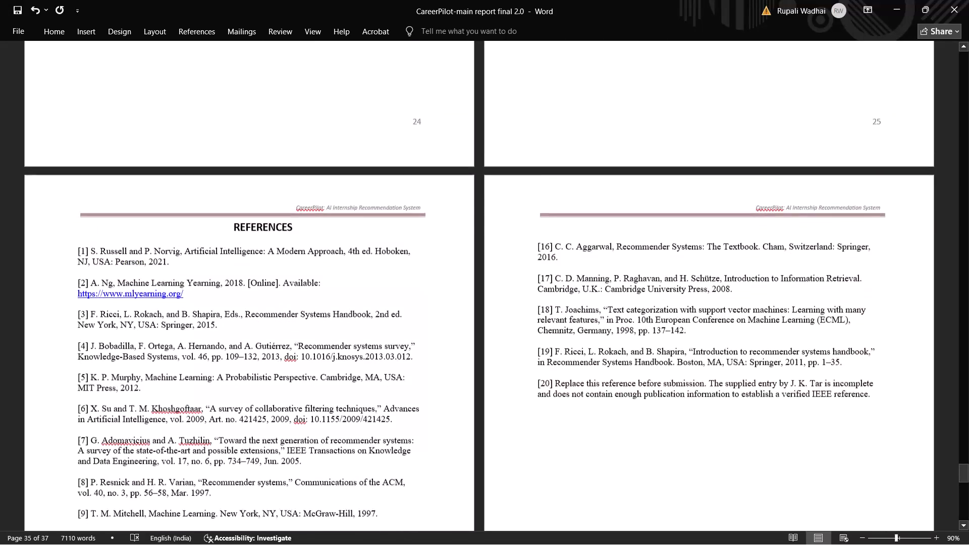
{"action": "scroll", "coordinate": [385, 375], "scroll_direction": "up", "scroll_amount": 2}
{"action": "scroll", "coordinate": [385, 375], "scroll_direction": "down", "scroll_amount": 1}
{"action": "scroll", "coordinate": [385, 375], "scroll_direction": "up", "scroll_amount": 8}
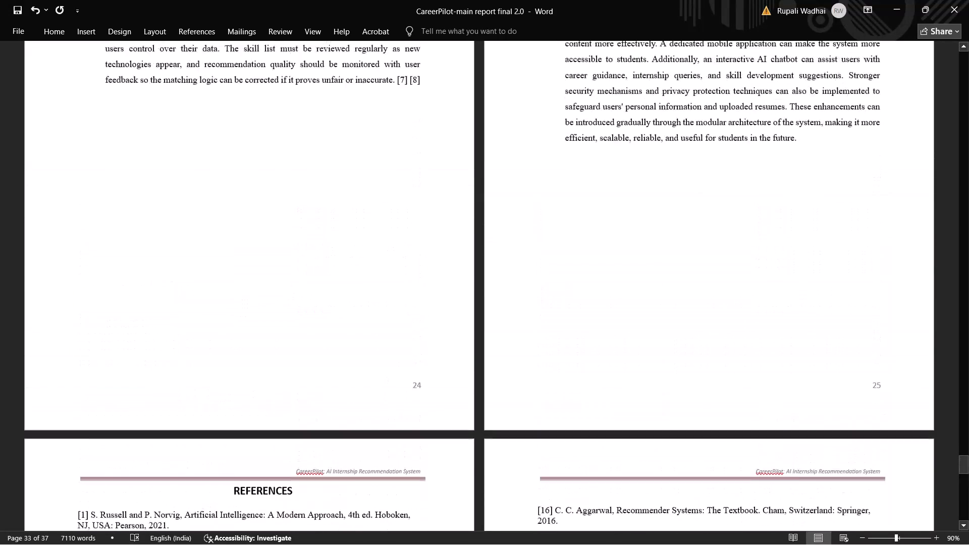
{"action": "scroll", "coordinate": [385, 375], "scroll_direction": "down", "scroll_amount": 12}
{"action": "scroll", "coordinate": [385, 369], "scroll_direction": "up", "scroll_amount": 1}
{"action": "scroll", "coordinate": [385, 369], "scroll_direction": "down", "scroll_amount": 14}
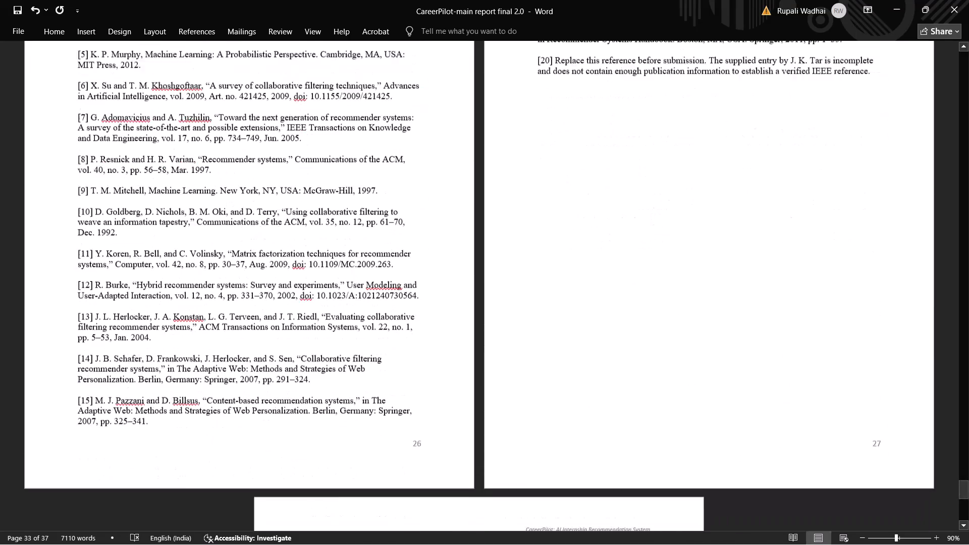
{"action": "scroll", "coordinate": [385, 369], "scroll_direction": "down", "scroll_amount": 1}
{"action": "scroll", "coordinate": [385, 369], "scroll_direction": "up", "scroll_amount": 12}
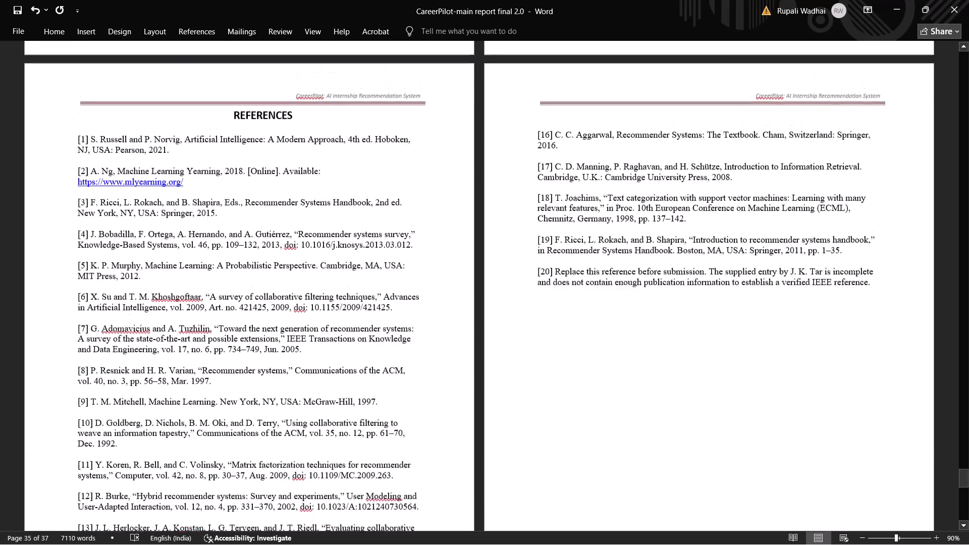
Delete entries [16] to [20] from the References list.
{"action": "left_click_drag", "start_coordinate": [885, 327], "coordinate": [525, 161]}
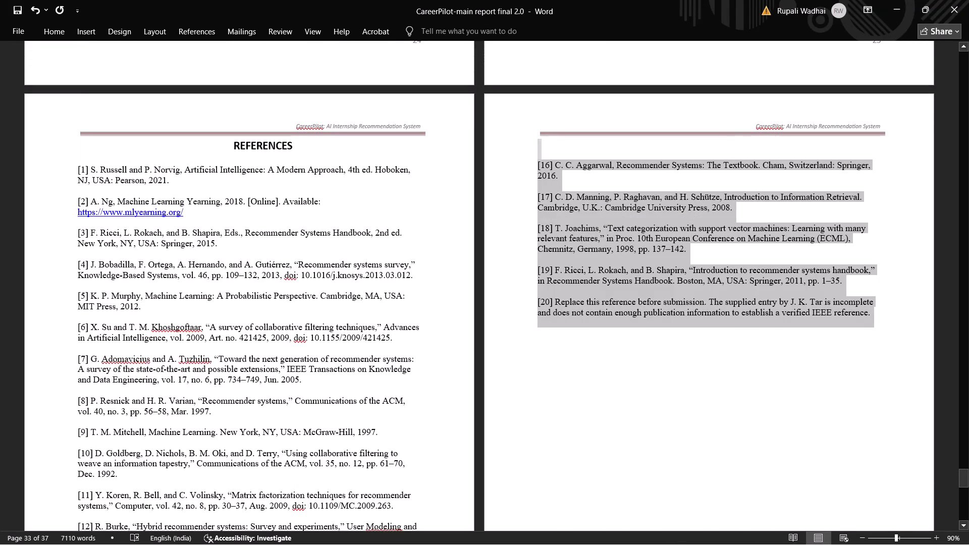
{"action": "left_click_drag", "start_coordinate": [525, 161], "coordinate": [524, 170]}
{"action": "key", "text": "BackSpace"}
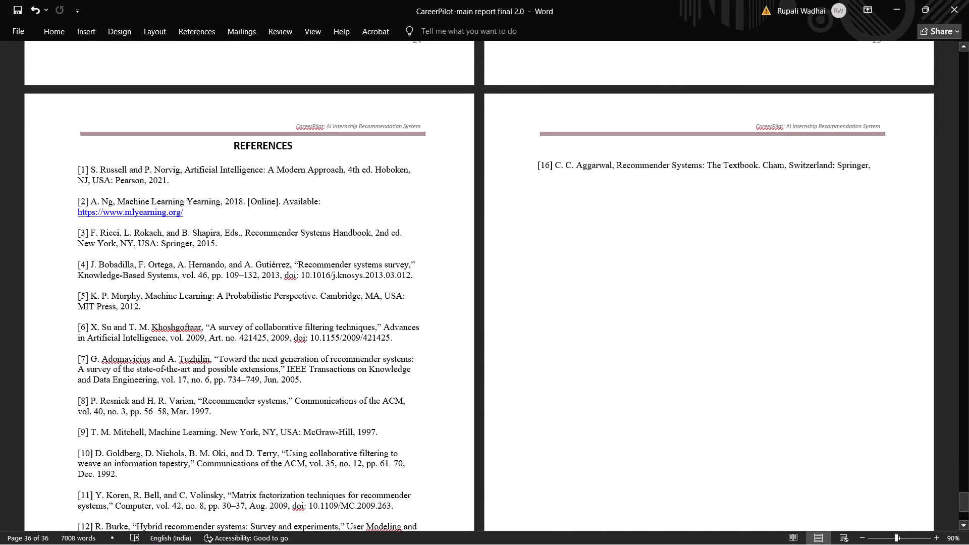
{"action": "left_click_drag", "start_coordinate": [891, 166], "coordinate": [535, 165]}
{"action": "key", "text": "BackSpace"}
{"action": "key", "text": "BackSpace"}
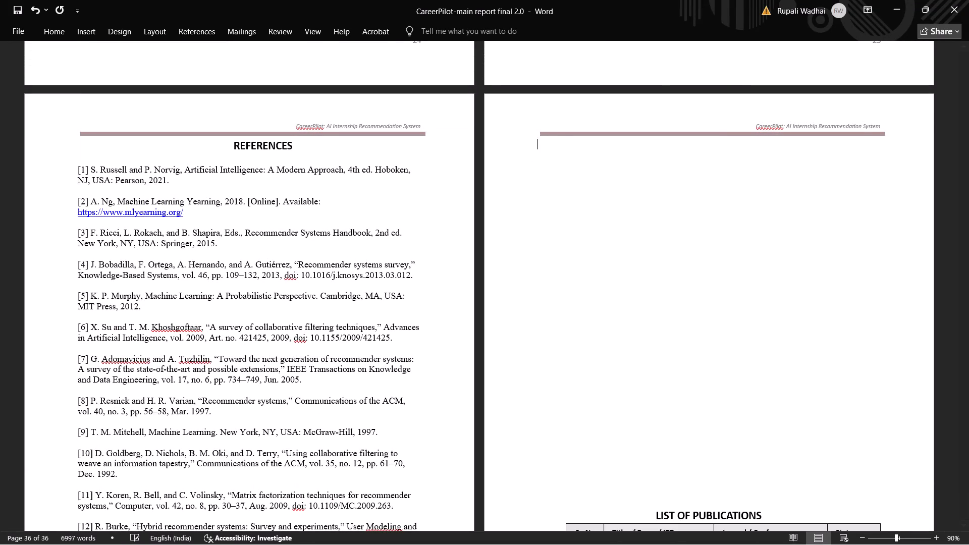
Remove the empty lines between the last reference and the List of Publications heading, and save the report.
{"action": "scroll", "coordinate": [682, 317], "scroll_direction": "down", "scroll_amount": 4}
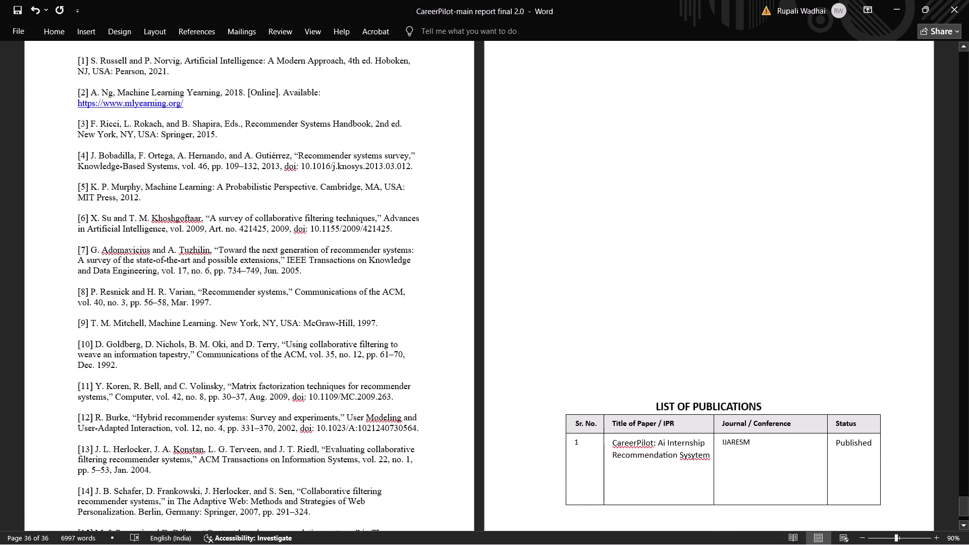
{"action": "left_click", "coordinate": [544, 367]}
{"action": "key", "text": "BackSpace"}
{"action": "key", "text": "BackSpace"}
{"action": "key", "text": "BackSpace"}
{"action": "key", "text": "BackSpace"}
{"action": "key", "text": "BackSpace"}
{"action": "key", "text": "BackSpace"}
{"action": "scroll", "coordinate": [550, 366], "scroll_direction": "up", "scroll_amount": 4}
{"action": "key", "text": "BackSpace"}
{"action": "key", "text": "BackSpace"}
{"action": "key", "text": "BackSpace"}
{"action": "key", "text": "BackSpace"}
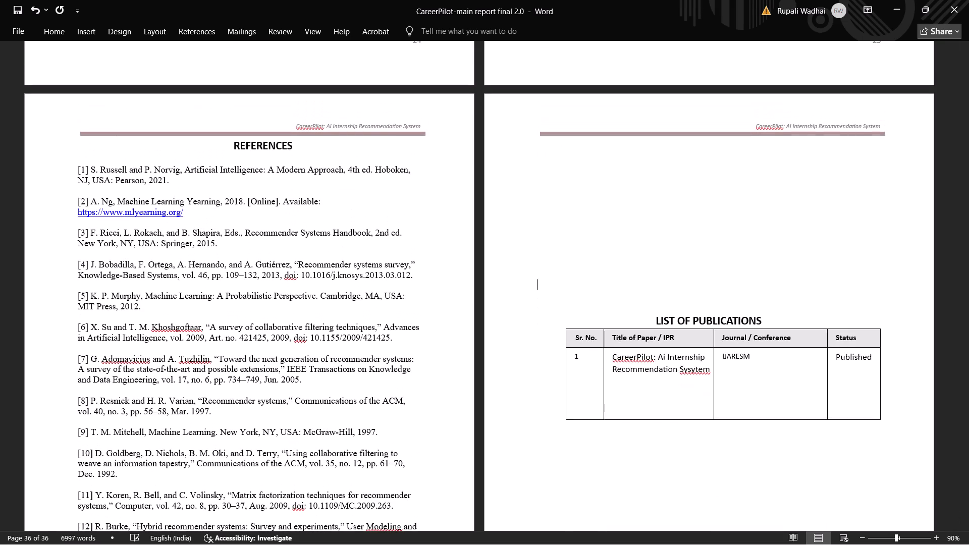
{"action": "key", "text": "BackSpace"}
{"action": "key", "text": "BackSpace"}
{"action": "key", "text": "BackSpace"}
{"action": "key", "text": "BackSpace"}
{"action": "key", "text": "BackSpace"}
{"action": "key", "text": "BackSpace"}
{"action": "key", "text": "BackSpace"}
{"action": "key", "text": "BackSpace"}
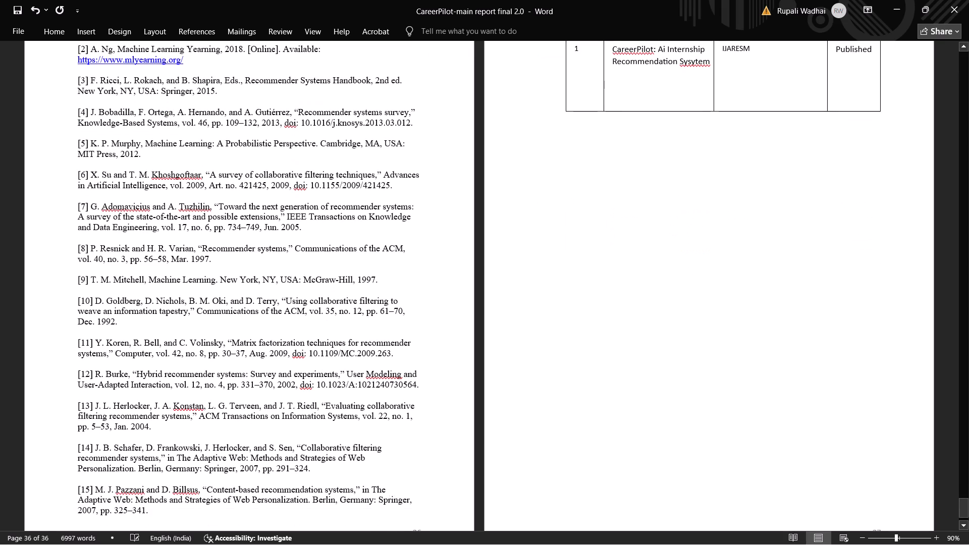
{"action": "scroll", "coordinate": [550, 344], "scroll_direction": "down", "scroll_amount": 7}
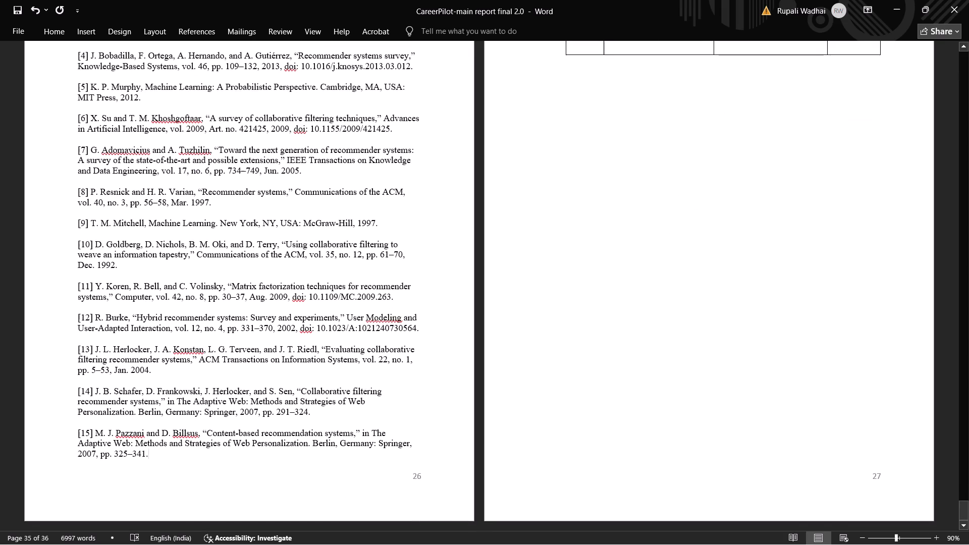
{"action": "scroll", "coordinate": [256, 423], "scroll_direction": "up", "scroll_amount": 9}
{"action": "key", "text": "ctrl+s"}
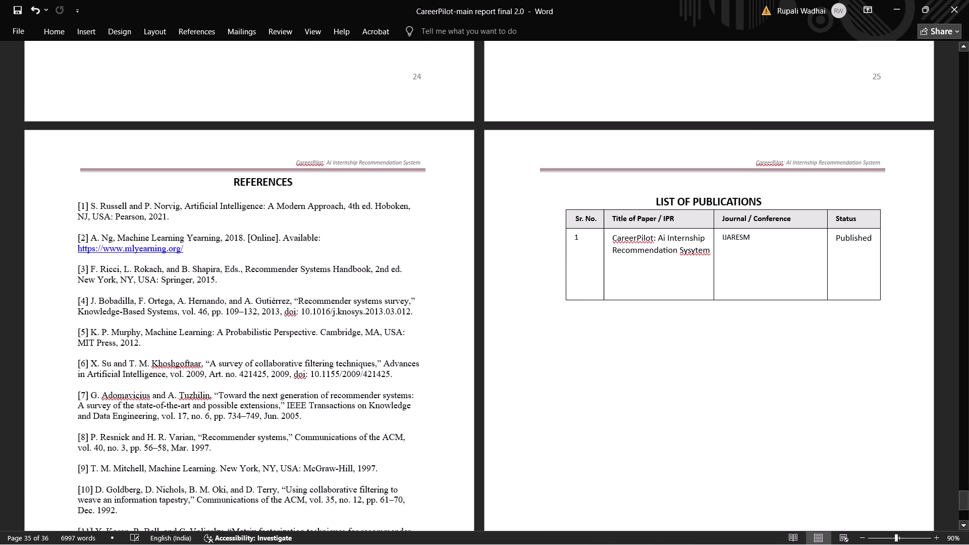
Add citation [12] after [6] at the end of section 8.2 Future Scope.
{"action": "scroll", "coordinate": [274, 374], "scroll_direction": "up", "scroll_amount": 12}
{"action": "scroll", "coordinate": [263, 323], "scroll_direction": "up", "scroll_amount": 15}
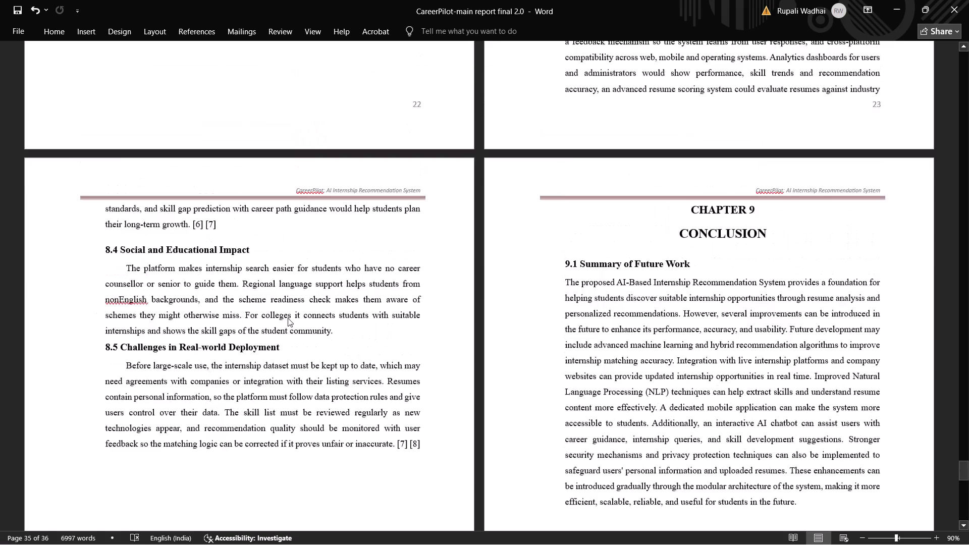
{"action": "scroll", "coordinate": [288, 318], "scroll_direction": "up", "scroll_amount": 9}
{"action": "left_click", "coordinate": [747, 304]}
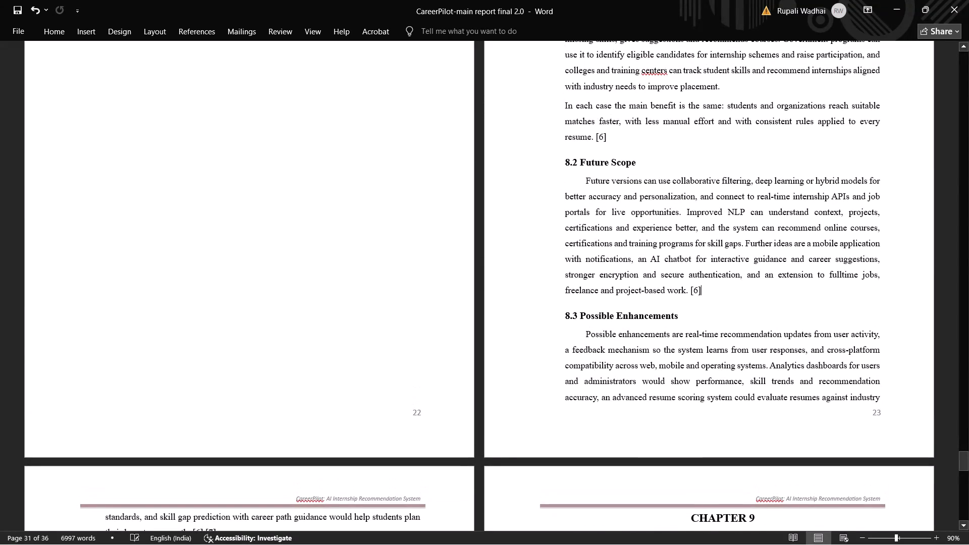
{"action": "type", "text": "[12"}
{"action": "key", "text": "bracketright"}
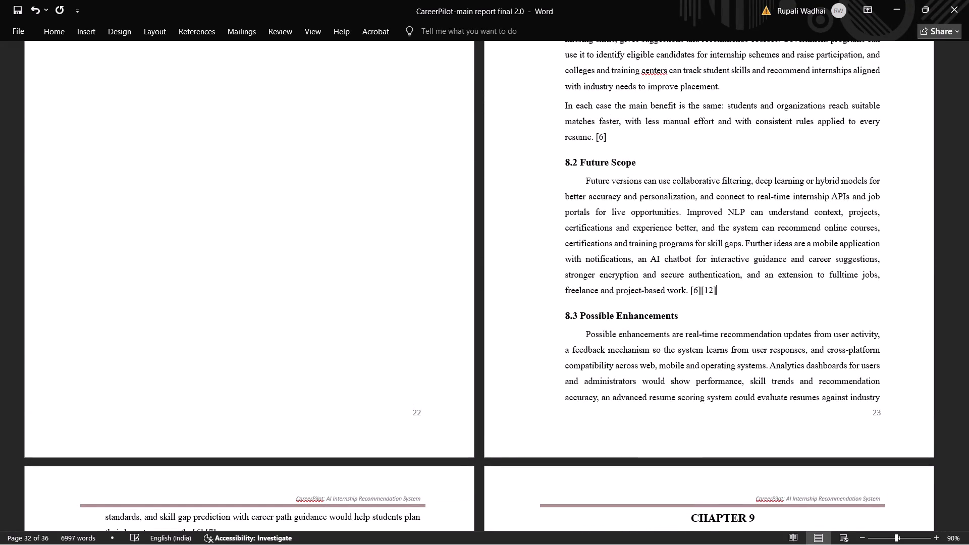
Add citation [11] after [6] at the end of section 8.1 Real-world Applications.
{"action": "scroll", "coordinate": [719, 301], "scroll_direction": "up", "scroll_amount": 5}
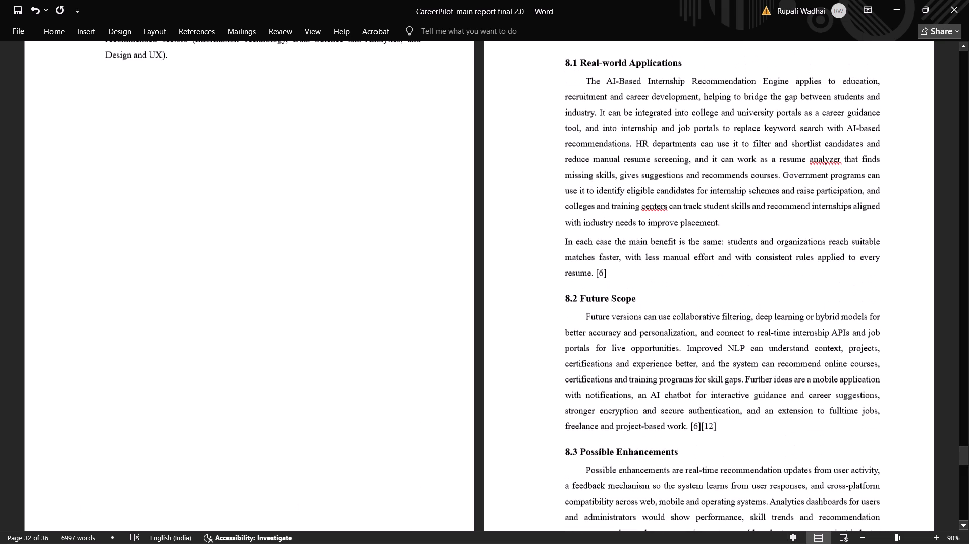
{"action": "left_click", "coordinate": [630, 272]}
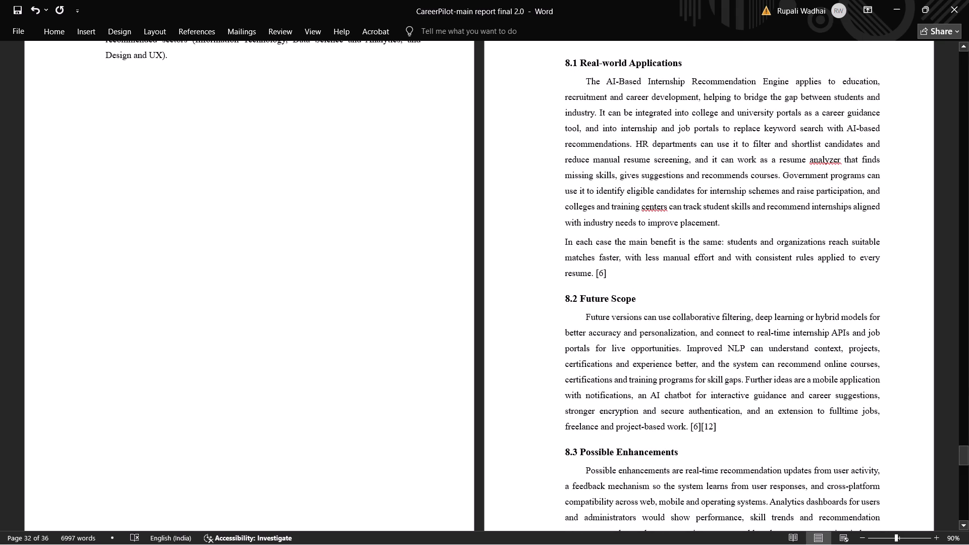
{"action": "key", "text": "bracketleft"}
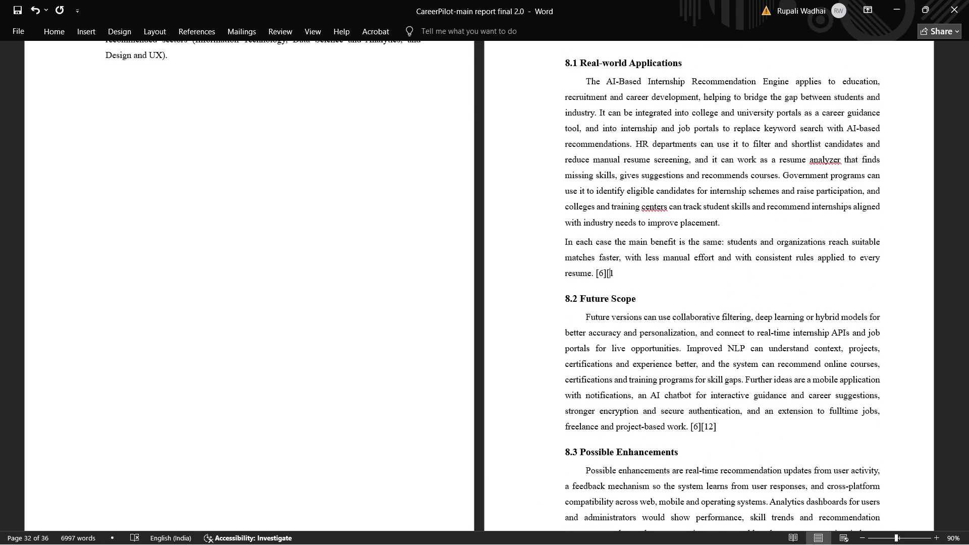
{"action": "key", "text": "1"}
{"action": "key", "text": "2"}
{"action": "key", "text": "BackSpace"}
{"action": "key", "text": "1"}
{"action": "key", "text": "bracketright"}
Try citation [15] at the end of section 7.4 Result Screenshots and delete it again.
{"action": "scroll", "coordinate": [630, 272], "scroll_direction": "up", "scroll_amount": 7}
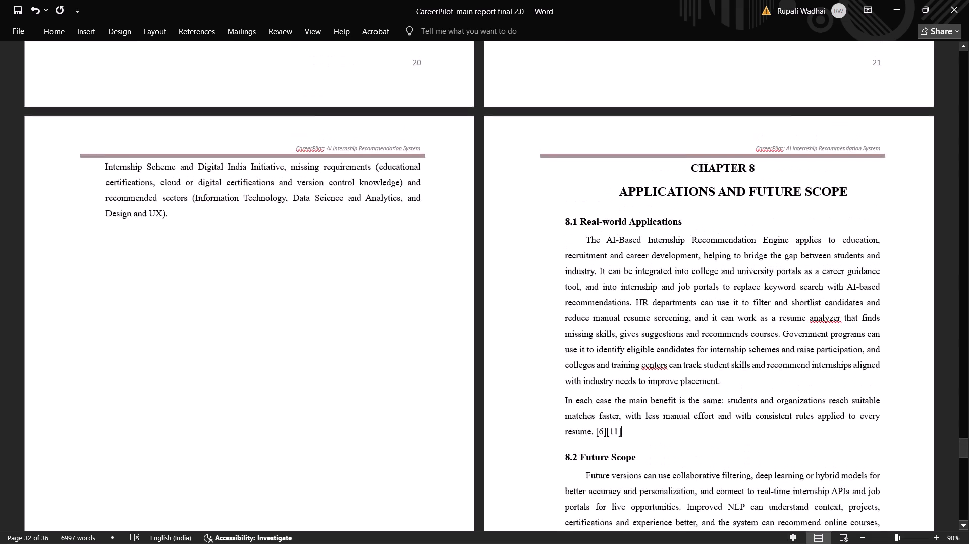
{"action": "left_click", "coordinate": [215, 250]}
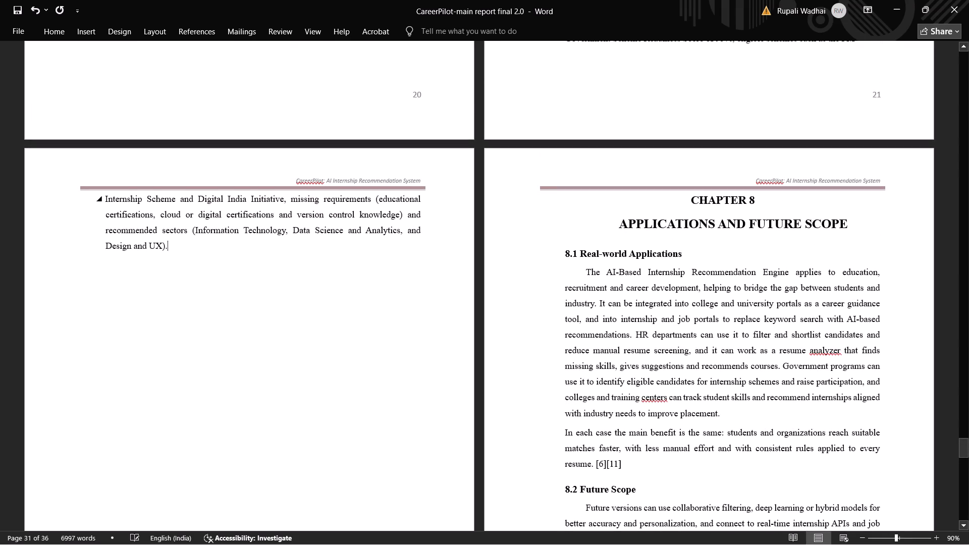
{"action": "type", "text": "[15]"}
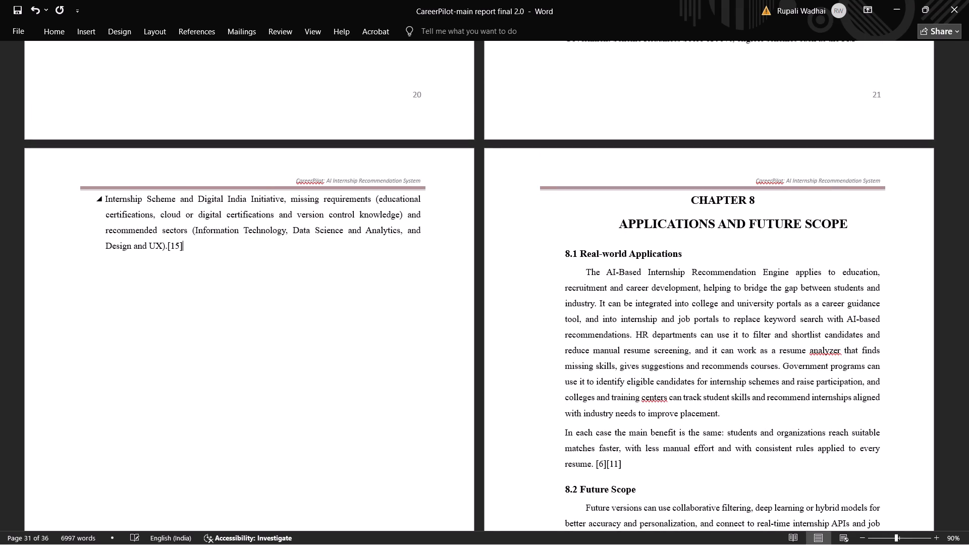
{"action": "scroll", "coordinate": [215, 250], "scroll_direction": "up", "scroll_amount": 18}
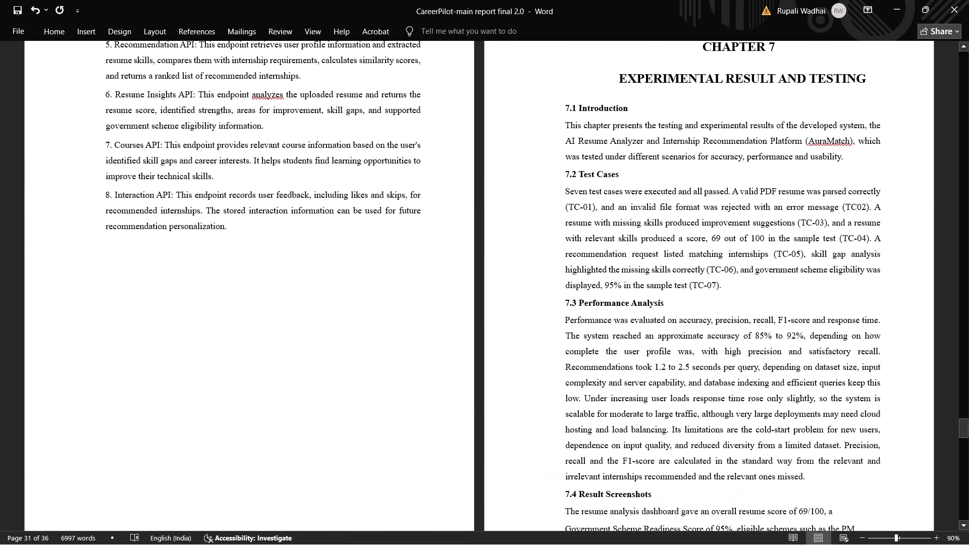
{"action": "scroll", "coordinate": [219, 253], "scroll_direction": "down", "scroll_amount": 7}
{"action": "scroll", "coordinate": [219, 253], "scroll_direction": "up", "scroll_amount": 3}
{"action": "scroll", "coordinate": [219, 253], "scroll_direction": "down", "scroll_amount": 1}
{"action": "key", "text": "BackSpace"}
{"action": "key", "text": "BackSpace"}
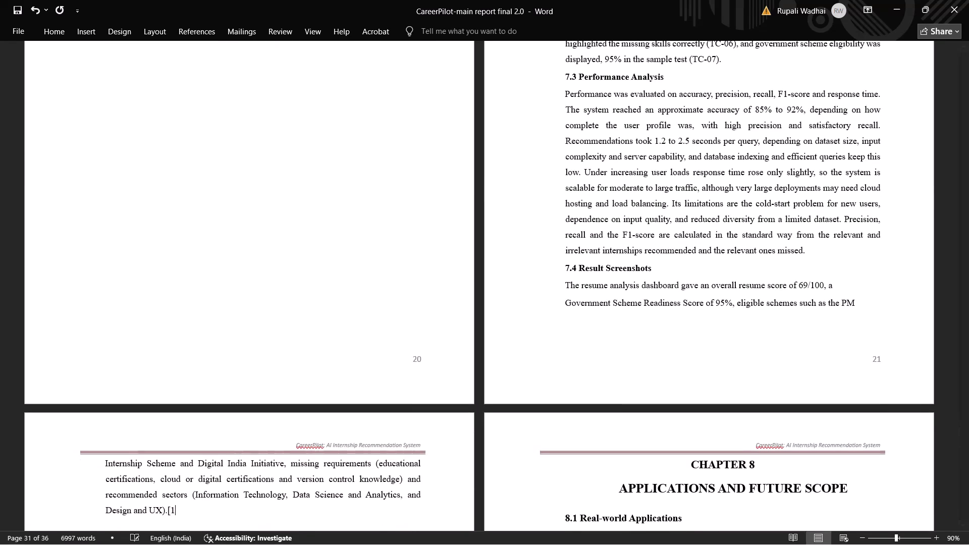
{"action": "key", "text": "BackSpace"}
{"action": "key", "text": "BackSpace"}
Add citation [15] at the end of the Internships Collection paragraph in section 6.6 Database Design, and save the report.
{"action": "scroll", "coordinate": [219, 254], "scroll_direction": "up", "scroll_amount": 16}
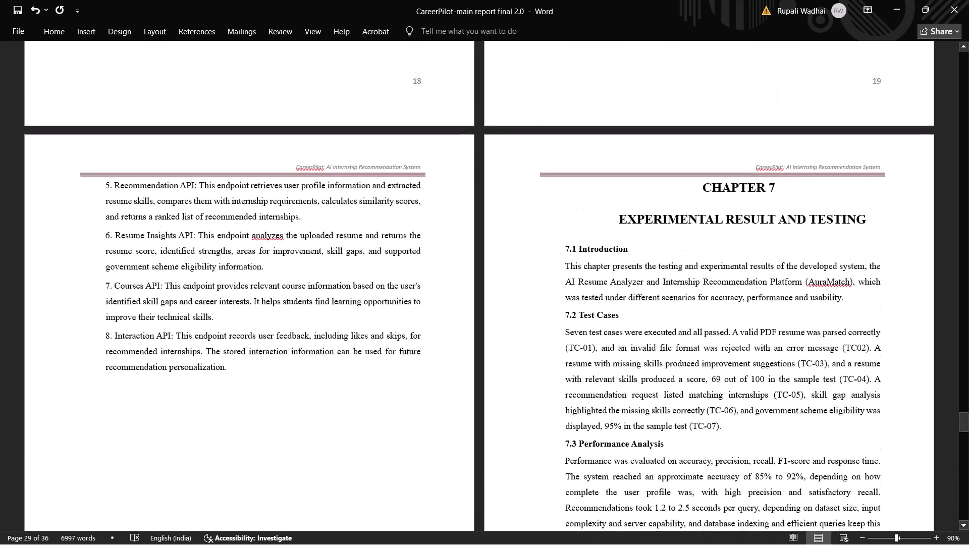
{"action": "scroll", "coordinate": [219, 254], "scroll_direction": "up", "scroll_amount": 12}
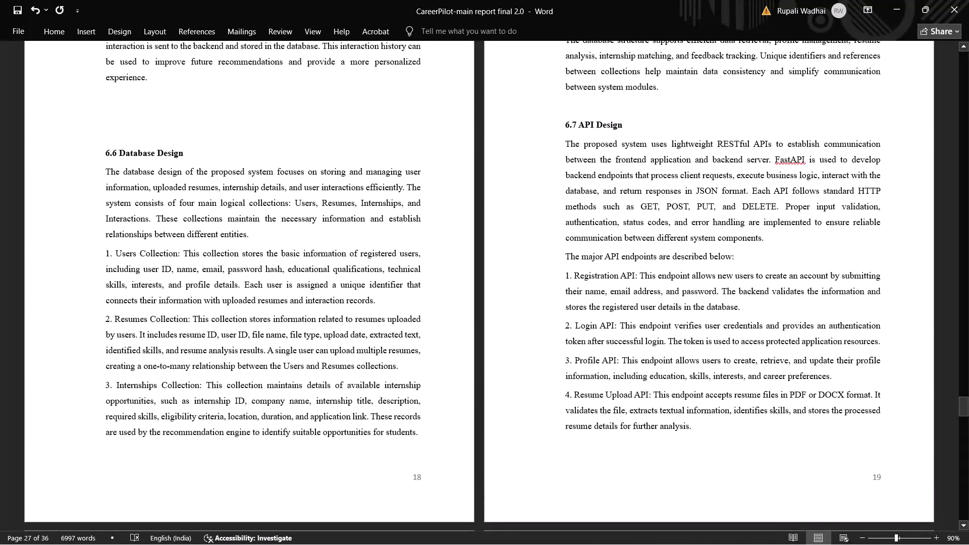
{"action": "left_click", "coordinate": [430, 438]}
{"action": "type", "text": "[1"}
{"action": "type", "text": "5["}
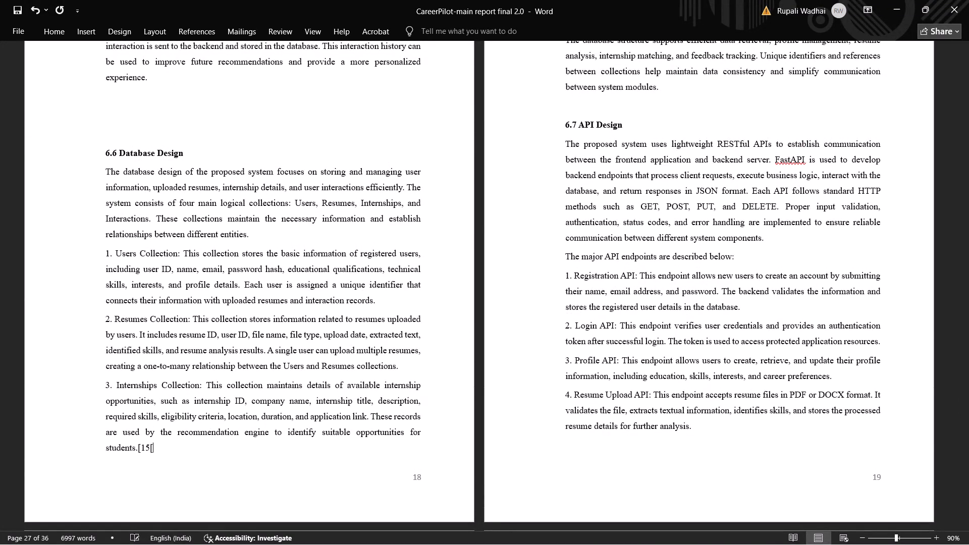
{"action": "key", "text": "BackSpace"}
{"action": "key", "text": "bracketright"}
{"action": "key", "text": "ctrl+s"}
Review the front pages from the certificate and acknowledgement to the table of contents, checking the table's layout across its pages.
{"action": "left_click_drag", "start_coordinate": [962, 403], "coordinate": [959, 6]}
{"action": "scroll", "coordinate": [652, 274], "scroll_direction": "down", "scroll_amount": 18}
{"action": "scroll", "coordinate": [673, 285], "scroll_direction": "up", "scroll_amount": 1}
{"action": "scroll", "coordinate": [674, 291], "scroll_direction": "down", "scroll_amount": 1}
{"action": "scroll", "coordinate": [675, 294], "scroll_direction": "up", "scroll_amount": 4}
{"action": "scroll", "coordinate": [676, 292], "scroll_direction": "down", "scroll_amount": 14}
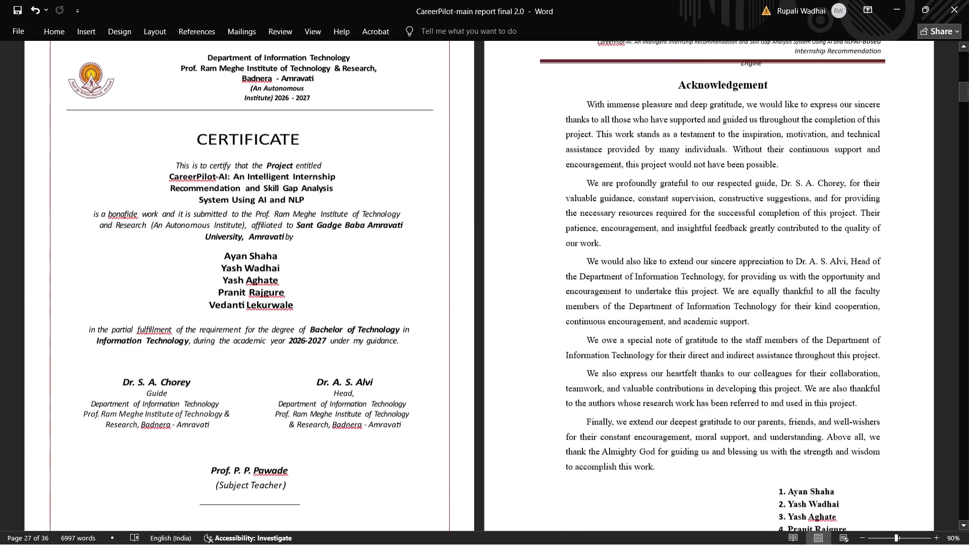
{"action": "scroll", "coordinate": [658, 325], "scroll_direction": "down", "scroll_amount": 15}
{"action": "scroll", "coordinate": [648, 338], "scroll_direction": "up", "scroll_amount": 1}
{"action": "scroll", "coordinate": [648, 338], "scroll_direction": "down", "scroll_amount": 6}
{"action": "scroll", "coordinate": [648, 336], "scroll_direction": "up", "scroll_amount": 1}
{"action": "scroll", "coordinate": [648, 336], "scroll_direction": "down", "scroll_amount": 12}
{"action": "scroll", "coordinate": [648, 335], "scroll_direction": "down", "scroll_amount": 15}
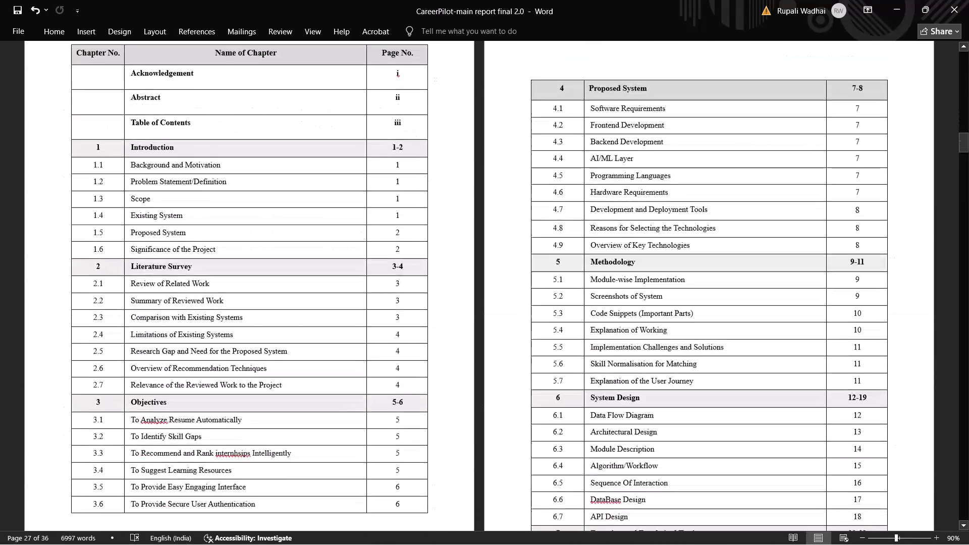
{"action": "scroll", "coordinate": [571, 318], "scroll_direction": "up", "scroll_amount": 3}
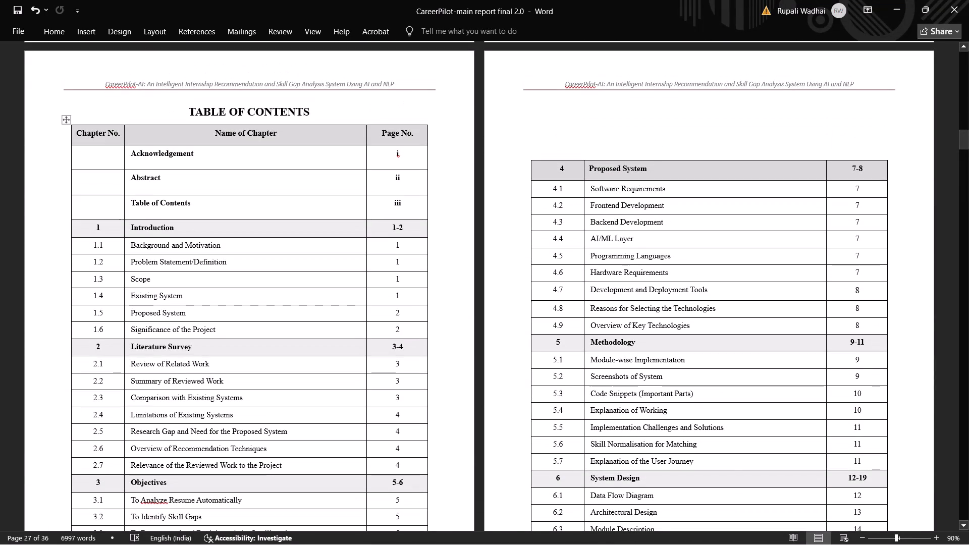
{"action": "scroll", "coordinate": [238, 131], "scroll_direction": "up", "scroll_amount": 1}
{"action": "scroll", "coordinate": [238, 131], "scroll_direction": "down", "scroll_amount": 1}
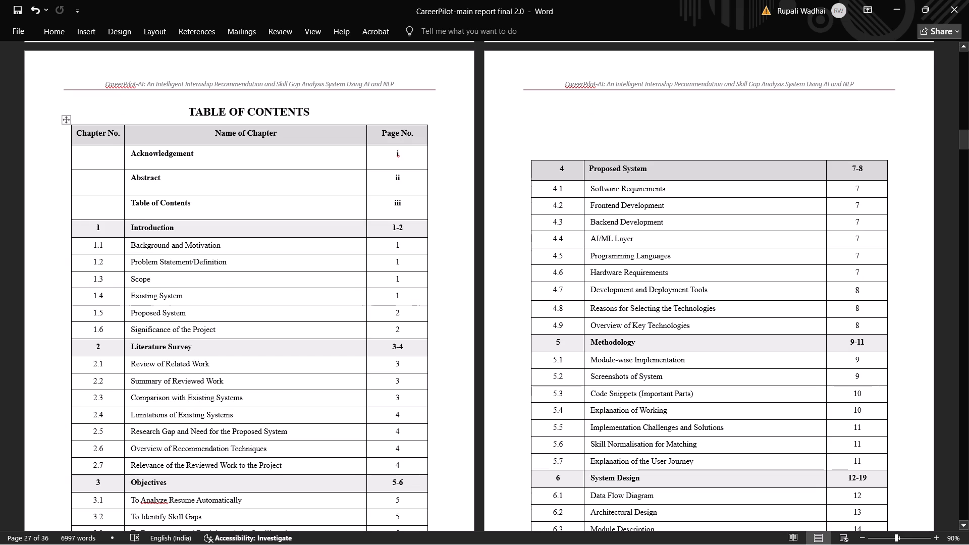
{"action": "scroll", "coordinate": [233, 135], "scroll_direction": "down", "scroll_amount": 5}
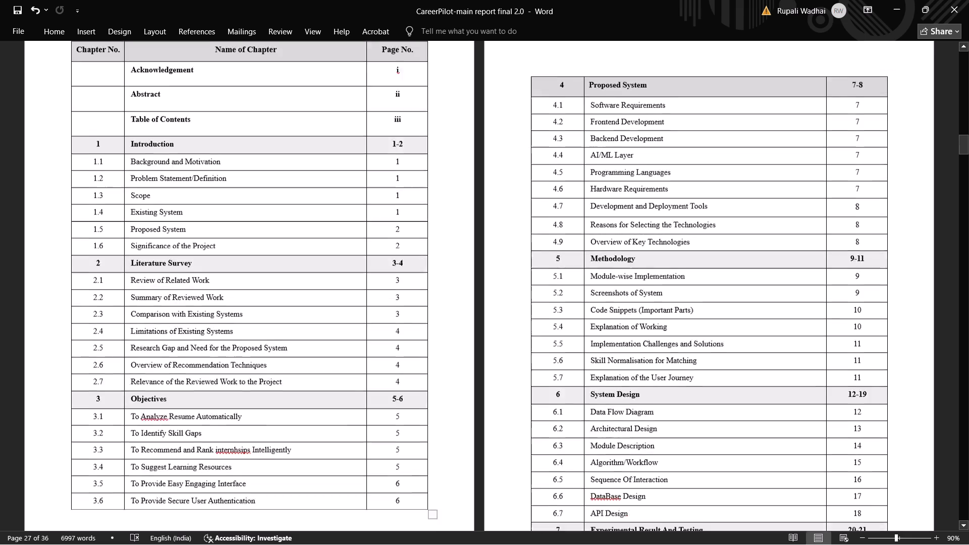
{"action": "scroll", "coordinate": [233, 135], "scroll_direction": "up", "scroll_amount": 1}
{"action": "scroll", "coordinate": [446, 0], "scroll_direction": "down", "scroll_amount": 1}
{"action": "scroll", "coordinate": [446, 1], "scroll_direction": "up", "scroll_amount": 7}
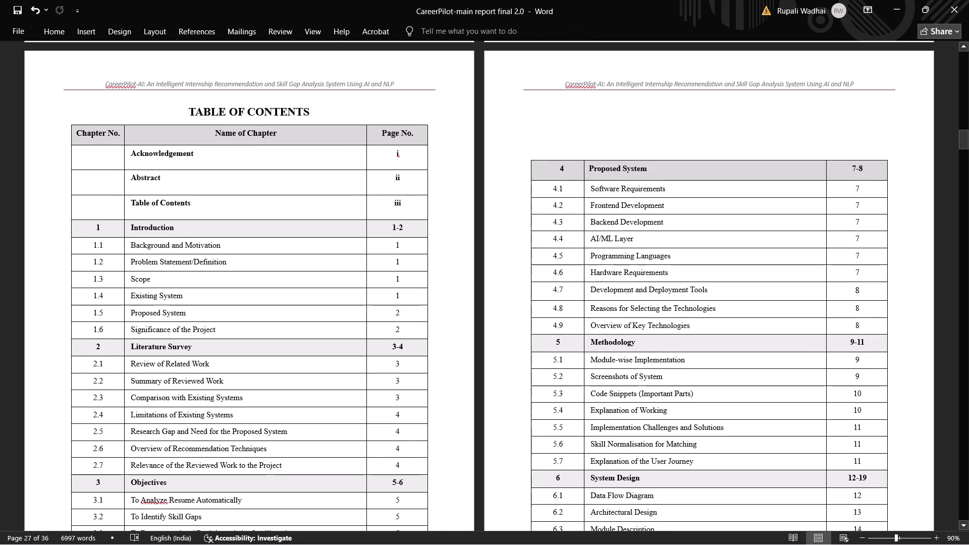
Remove the blank lines above the continued table of contents that starts with chapter 4 Proposed System.
{"action": "left_click", "coordinate": [525, 138]}
{"action": "left_click", "coordinate": [528, 142]}
{"action": "left_click", "coordinate": [560, 142]}
{"action": "left_click", "coordinate": [631, 142]}
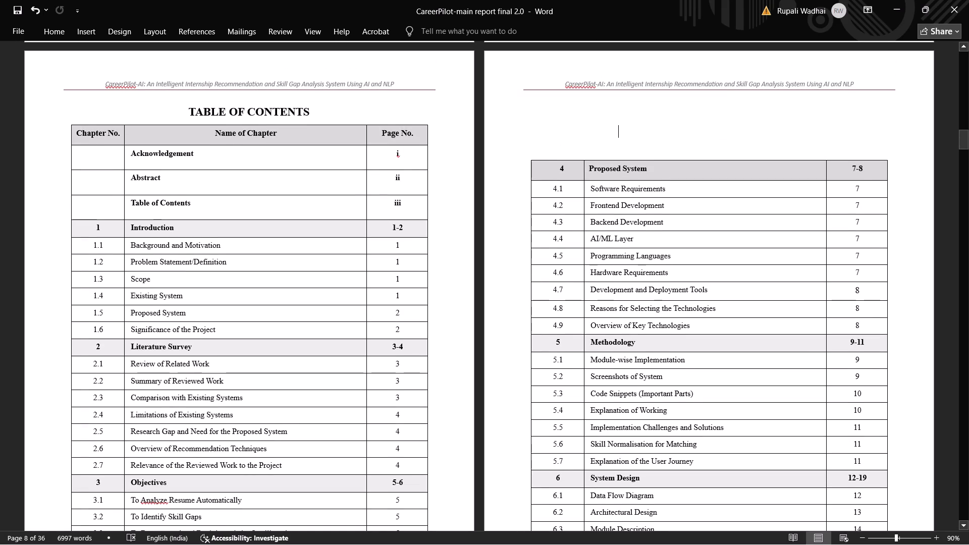
{"action": "key", "text": "BackSpace"}
{"action": "key", "text": "BackSpace"}
{"action": "key", "text": "BackSpace"}
{"action": "key", "text": "BackSpace"}
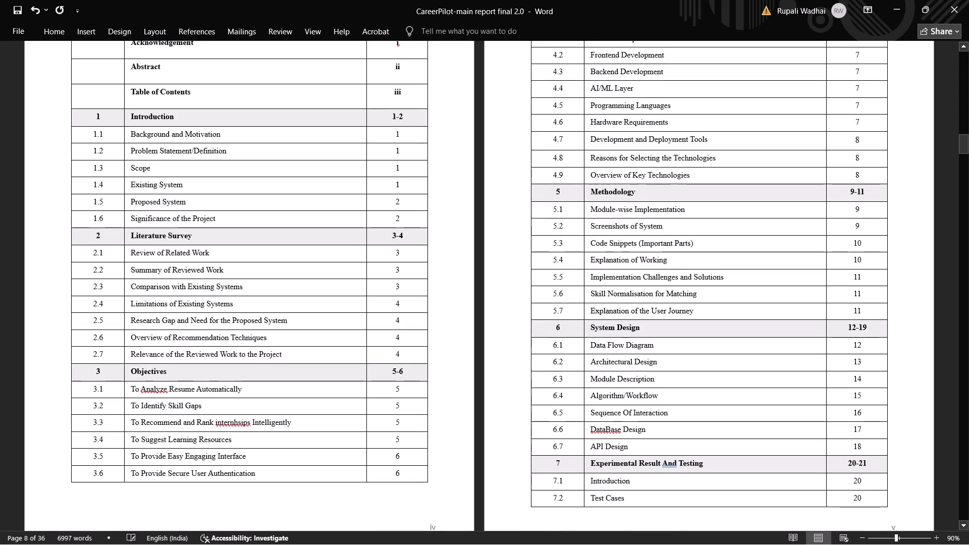
Review the rest of the report from the table of contents through all chapters to the References and List of Publications.
{"action": "scroll", "coordinate": [541, 177], "scroll_direction": "up", "scroll_amount": 4}
{"action": "scroll", "coordinate": [371, 194], "scroll_direction": "down", "scroll_amount": 13}
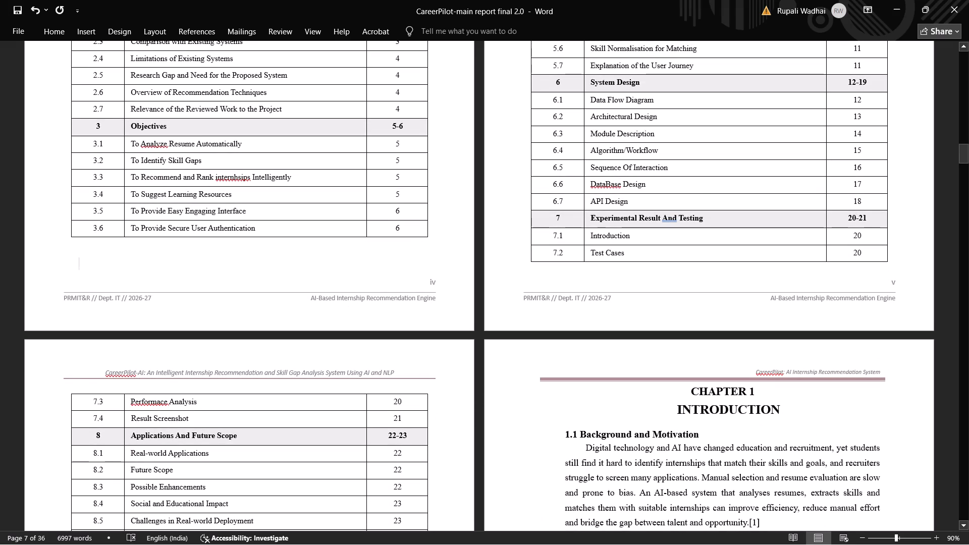
{"action": "scroll", "coordinate": [227, 257], "scroll_direction": "down", "scroll_amount": 11}
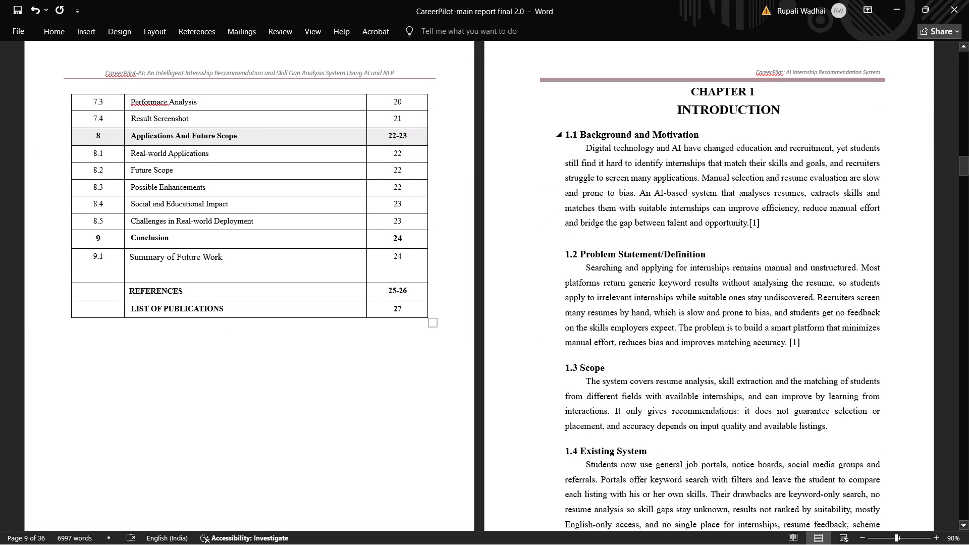
{"action": "scroll", "coordinate": [664, 118], "scroll_direction": "down", "scroll_amount": 7}
{"action": "scroll", "coordinate": [665, 119], "scroll_direction": "up", "scroll_amount": 8}
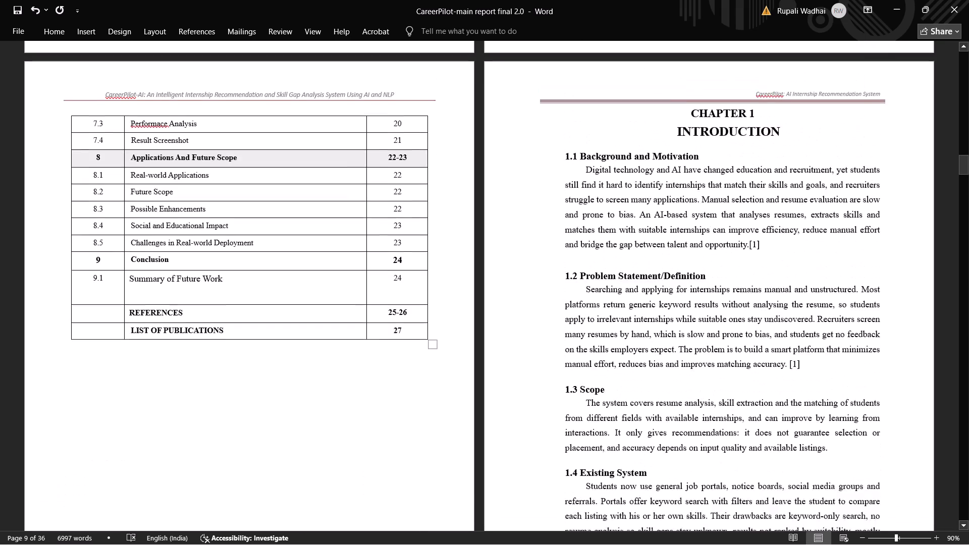
{"action": "scroll", "coordinate": [666, 118], "scroll_direction": "down", "scroll_amount": 20}
{"action": "scroll", "coordinate": [666, 118], "scroll_direction": "down", "scroll_amount": 10}
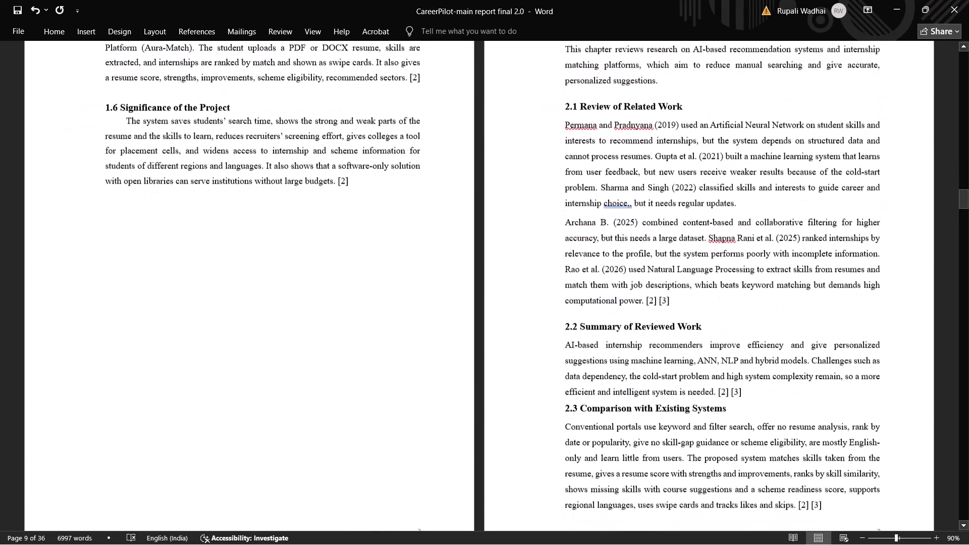
{"action": "scroll", "coordinate": [666, 118], "scroll_direction": "down", "scroll_amount": 8}
{"action": "scroll", "coordinate": [666, 121], "scroll_direction": "up", "scroll_amount": 1}
{"action": "scroll", "coordinate": [666, 121], "scroll_direction": "down", "scroll_amount": 13}
{"action": "scroll", "coordinate": [666, 122], "scroll_direction": "down", "scroll_amount": 20}
{"action": "scroll", "coordinate": [666, 122], "scroll_direction": "down", "scroll_amount": 4}
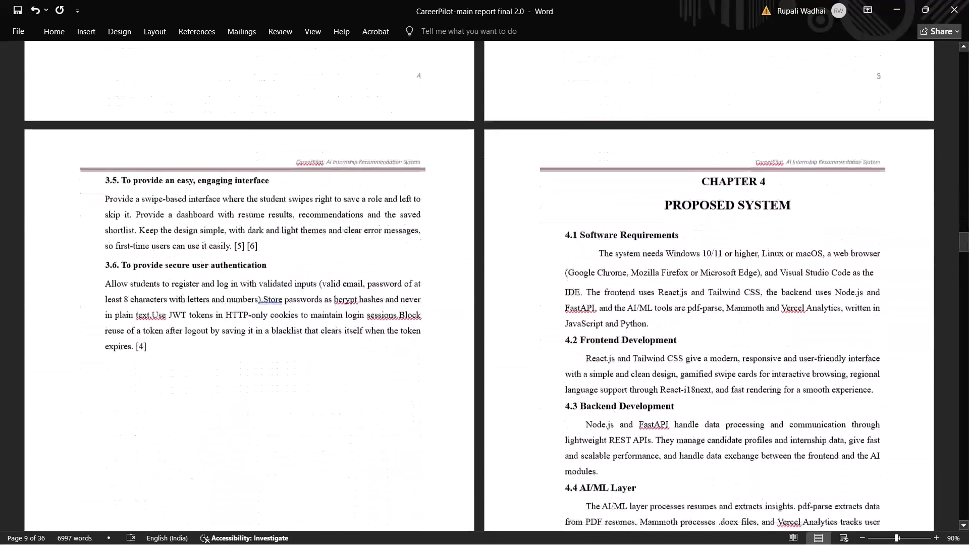
{"action": "scroll", "coordinate": [666, 122], "scroll_direction": "down", "scroll_amount": 20}
{"action": "scroll", "coordinate": [666, 122], "scroll_direction": "down", "scroll_amount": 20}
{"action": "scroll", "coordinate": [666, 122], "scroll_direction": "down", "scroll_amount": 3}
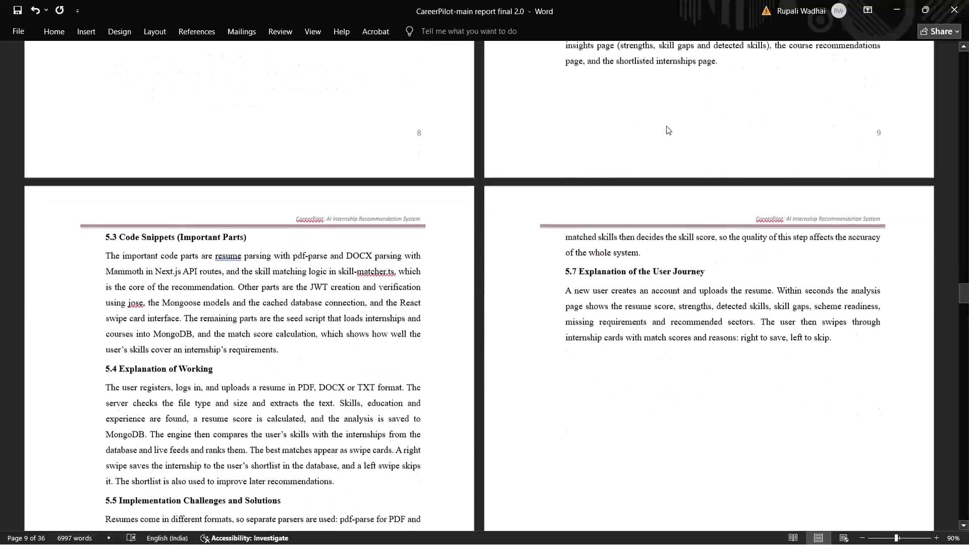
{"action": "scroll", "coordinate": [666, 126], "scroll_direction": "down", "scroll_amount": 20}
{"action": "scroll", "coordinate": [666, 126], "scroll_direction": "down", "scroll_amount": 8}
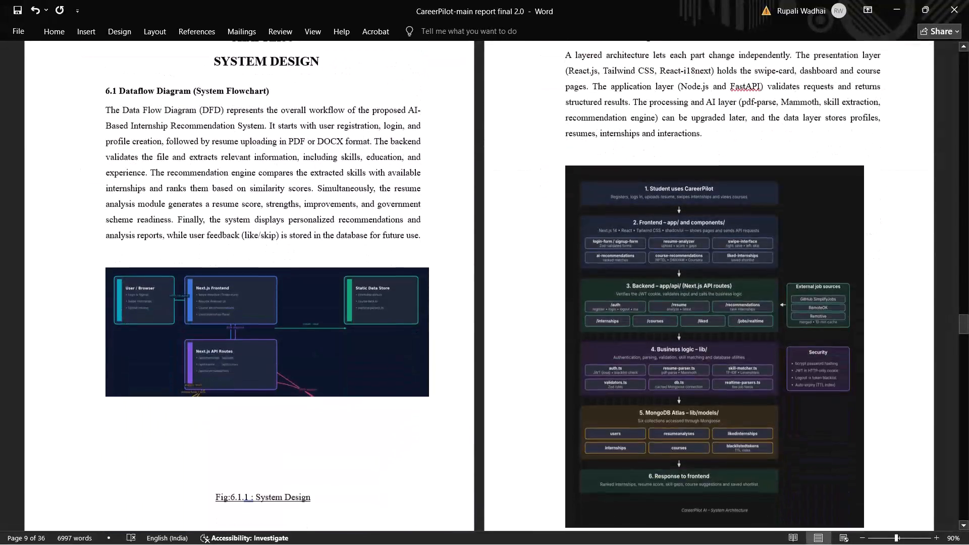
{"action": "scroll", "coordinate": [652, 249], "scroll_direction": "down", "scroll_amount": 11}
{"action": "scroll", "coordinate": [652, 273], "scroll_direction": "down", "scroll_amount": 20}
{"action": "scroll", "coordinate": [652, 273], "scroll_direction": "down", "scroll_amount": 8}
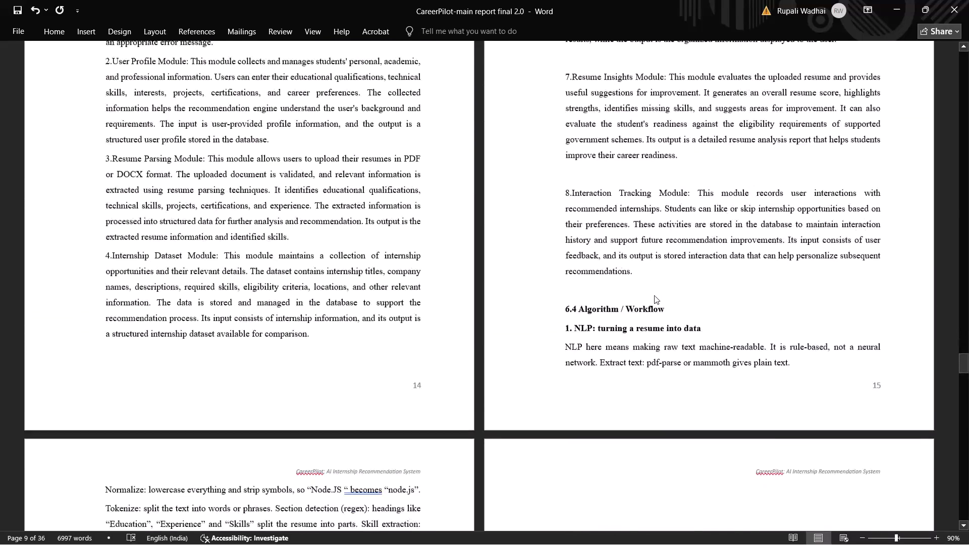
{"action": "scroll", "coordinate": [654, 295], "scroll_direction": "down", "scroll_amount": 20}
{"action": "scroll", "coordinate": [654, 295], "scroll_direction": "down", "scroll_amount": 20}
{"action": "scroll", "coordinate": [654, 295], "scroll_direction": "down", "scroll_amount": 6}
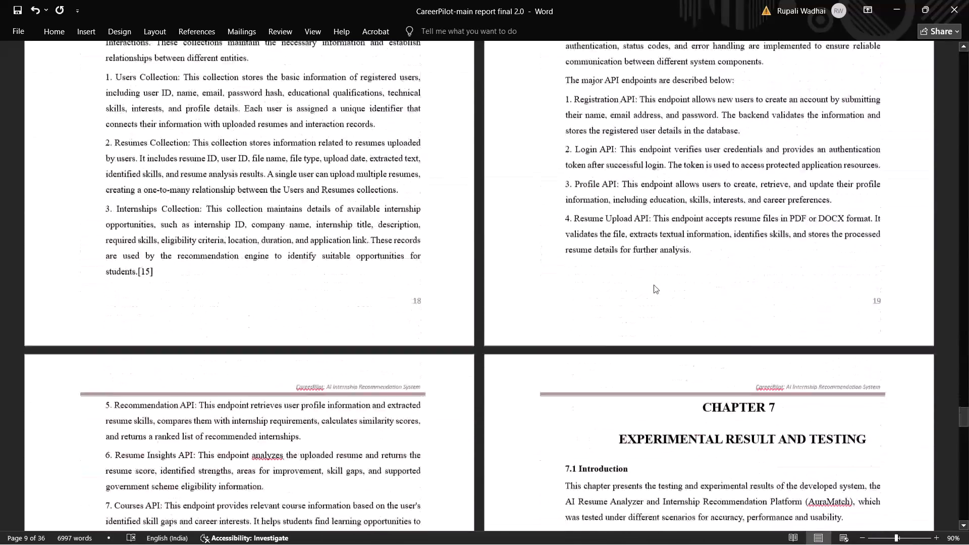
{"action": "scroll", "coordinate": [654, 285], "scroll_direction": "down", "scroll_amount": 15}
{"action": "scroll", "coordinate": [654, 285], "scroll_direction": "up", "scroll_amount": 1}
{"action": "scroll", "coordinate": [654, 285], "scroll_direction": "down", "scroll_amount": 20}
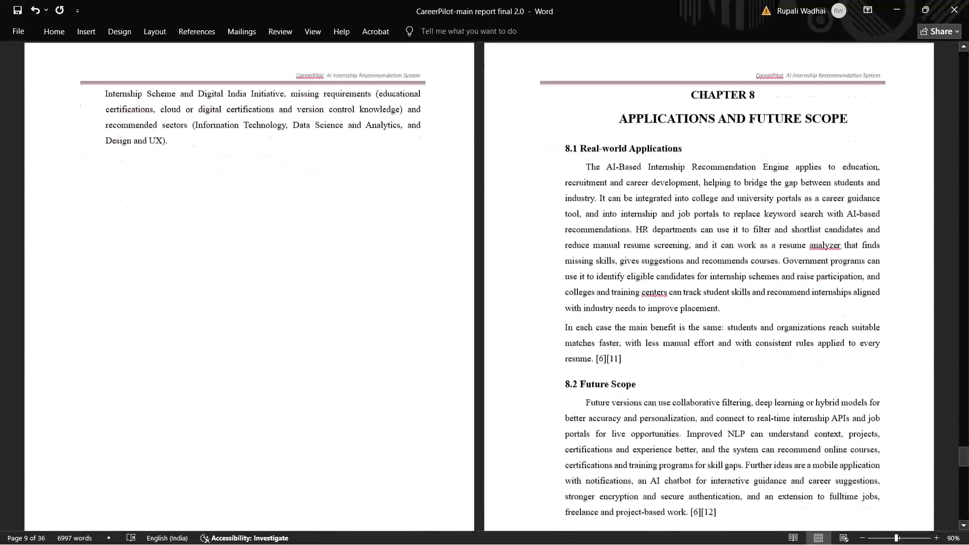
{"action": "scroll", "coordinate": [654, 286], "scroll_direction": "down", "scroll_amount": 20}
{"action": "scroll", "coordinate": [654, 286], "scroll_direction": "down", "scroll_amount": 4}
{"action": "scroll", "coordinate": [653, 285], "scroll_direction": "down", "scroll_amount": 20}
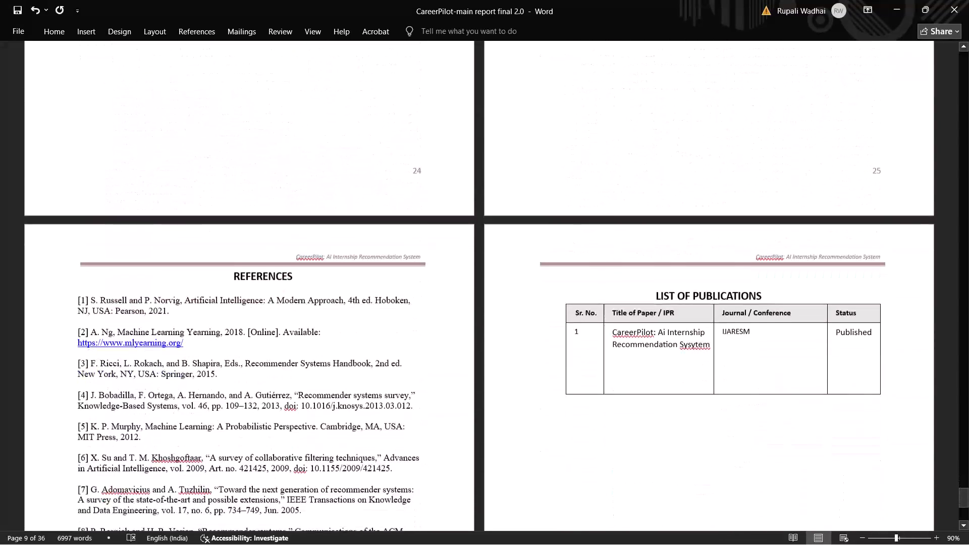
{"action": "scroll", "coordinate": [653, 285], "scroll_direction": "down", "scroll_amount": 20}
{"action": "scroll", "coordinate": [653, 285], "scroll_direction": "down", "scroll_amount": 5}
Save the report.
{"action": "key", "text": "ctrl+s"}
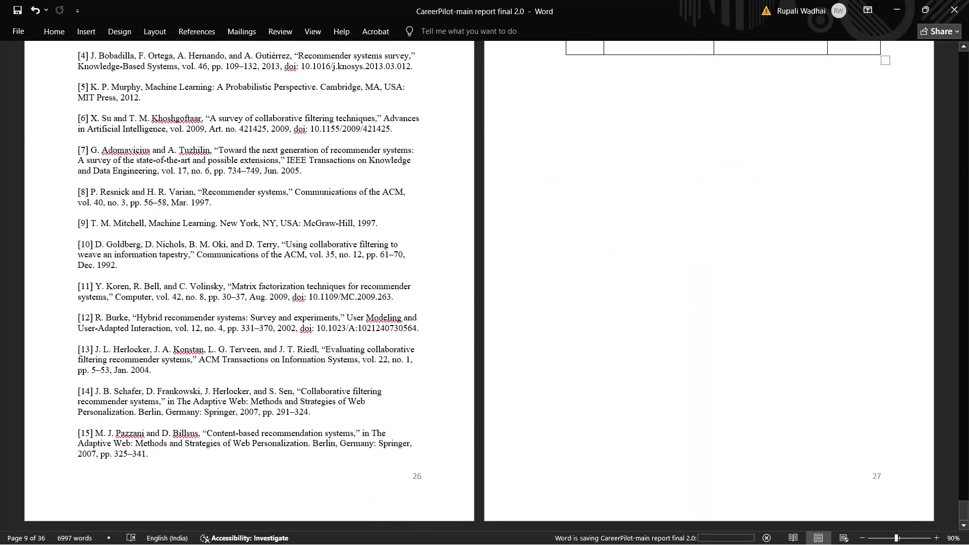
Save a Word Document copy named "CareerPilot-main report final 2.0 pdf" in the Semina folder and close the document.
{"action": "left_click", "coordinate": [22, 28]}
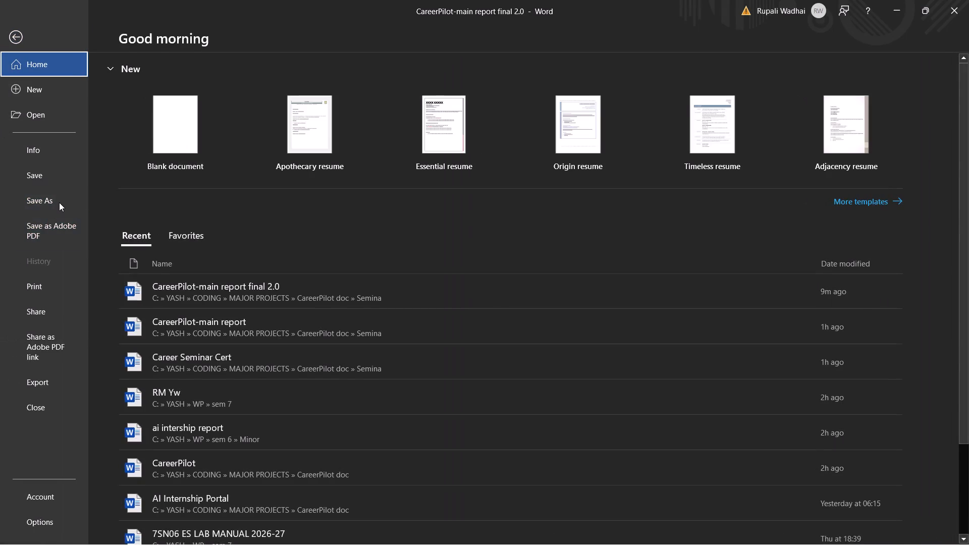
{"action": "left_click", "coordinate": [59, 202]}
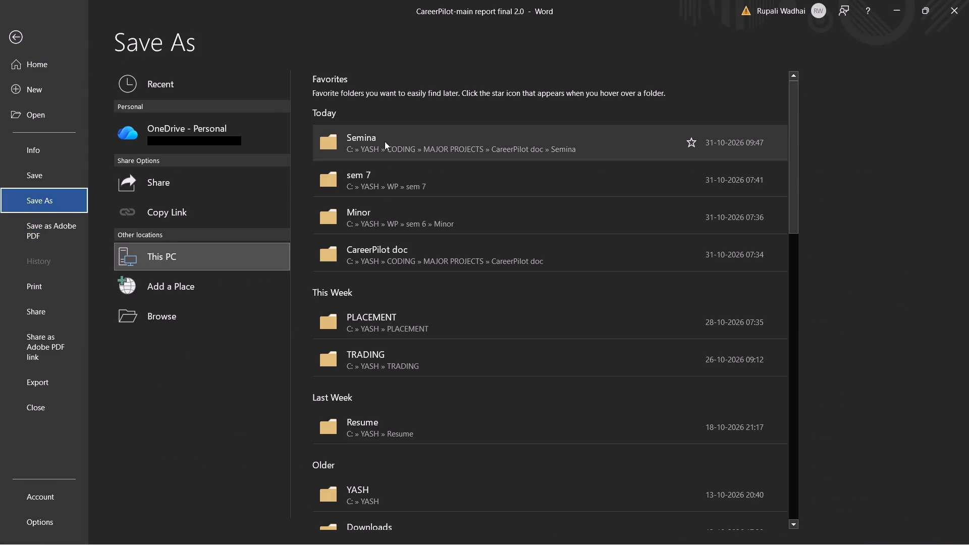
{"action": "double_click", "coordinate": [386, 134]}
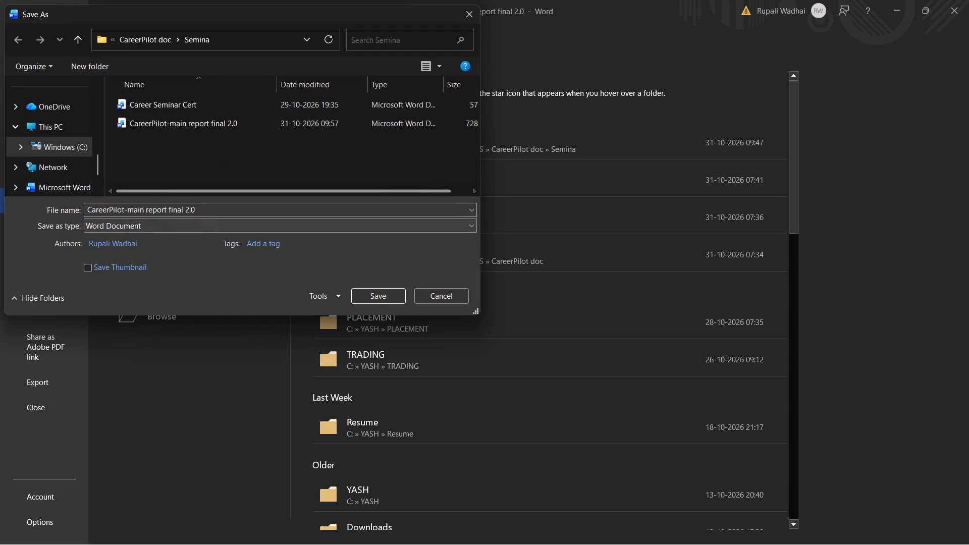
{"action": "double_click", "coordinate": [213, 208]}
{"action": "left_click", "coordinate": [213, 208]}
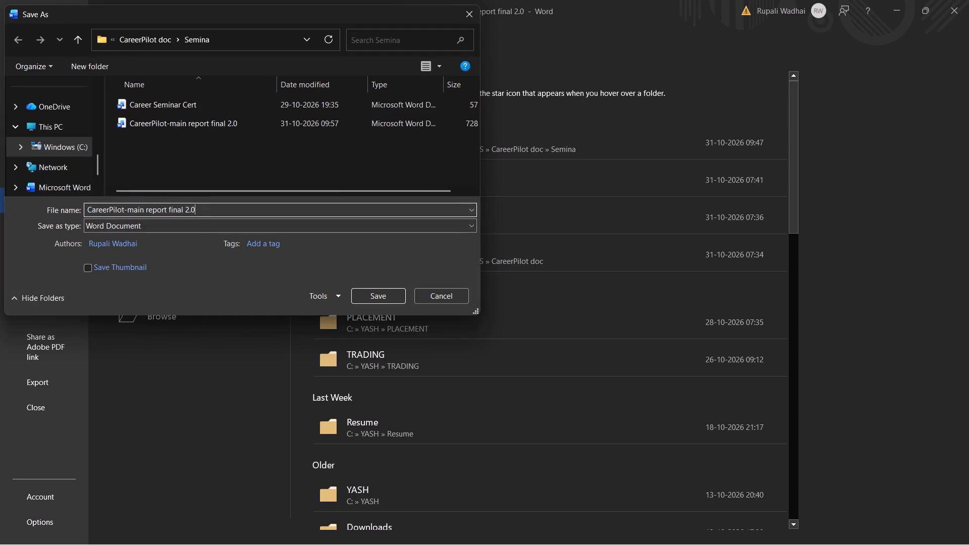
{"action": "key", "text": "space"}
{"action": "type", "text": "pdf"}
{"action": "left_click", "coordinate": [382, 301]}
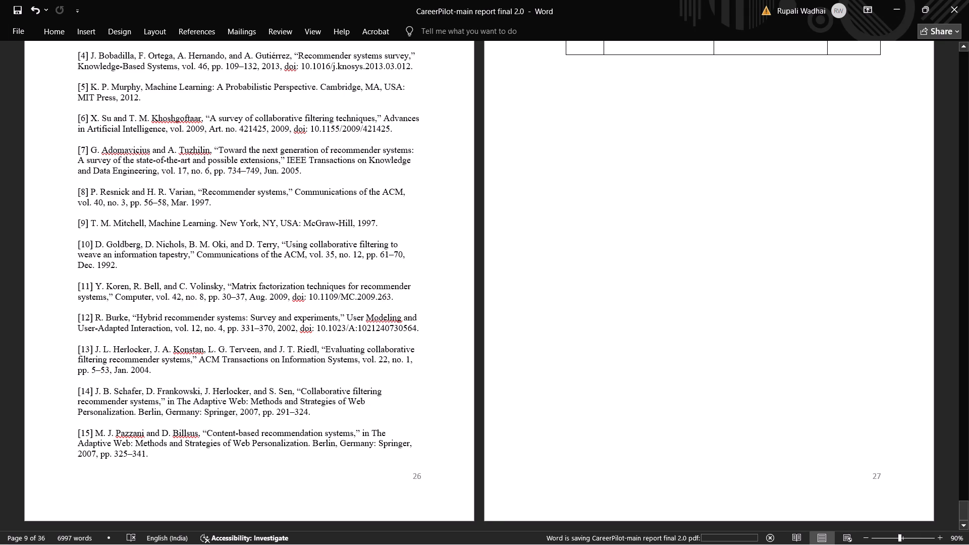
{"action": "left_click", "coordinate": [968, 0]}
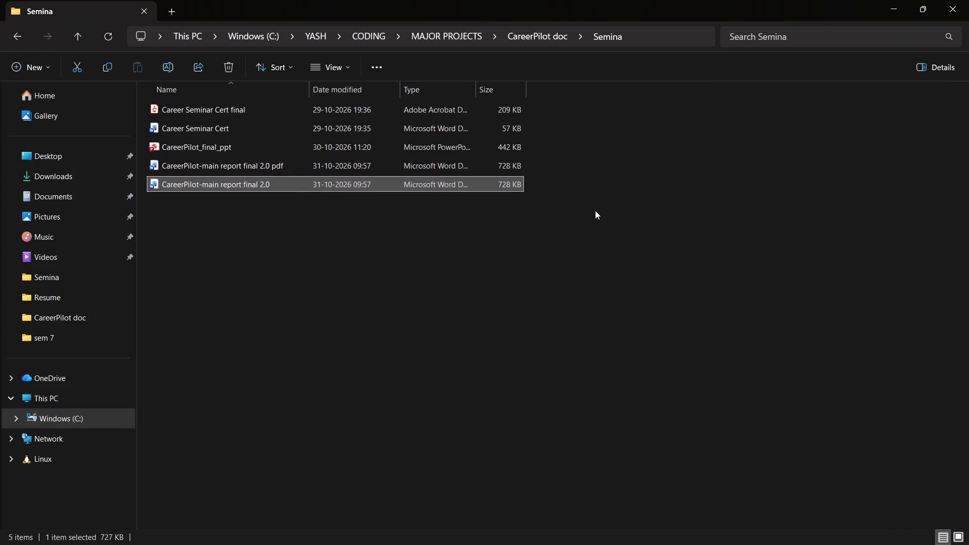
In File Explorer's Semina folder, select "CareerPilot-main report final 2.0 pdf" and "Career Seminar Cert final" and start sharing both files.
{"action": "left_click", "coordinate": [571, 233]}
{"action": "left_click", "coordinate": [164, 171]}
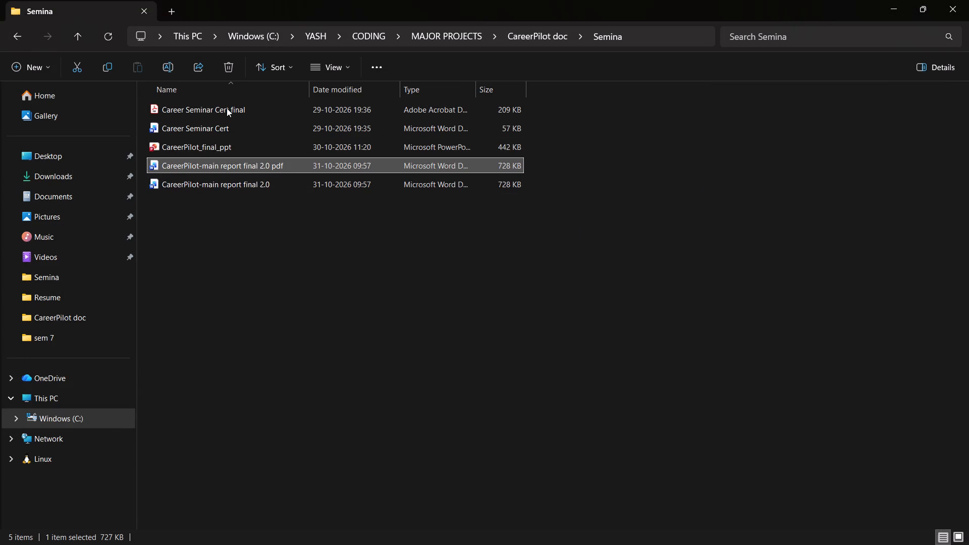
{"action": "left_click", "coordinate": [198, 115], "text": "ctrl"}
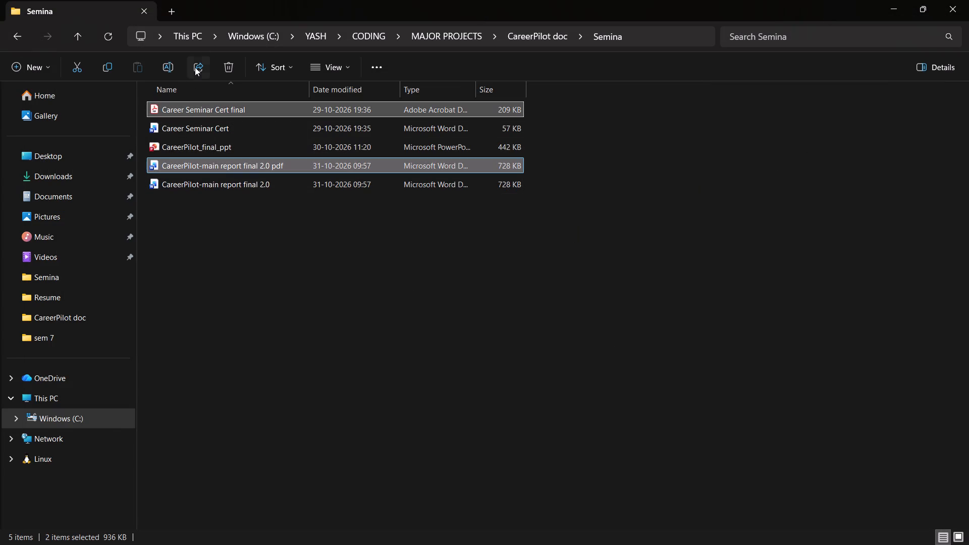
{"action": "left_click", "coordinate": [195, 67]}
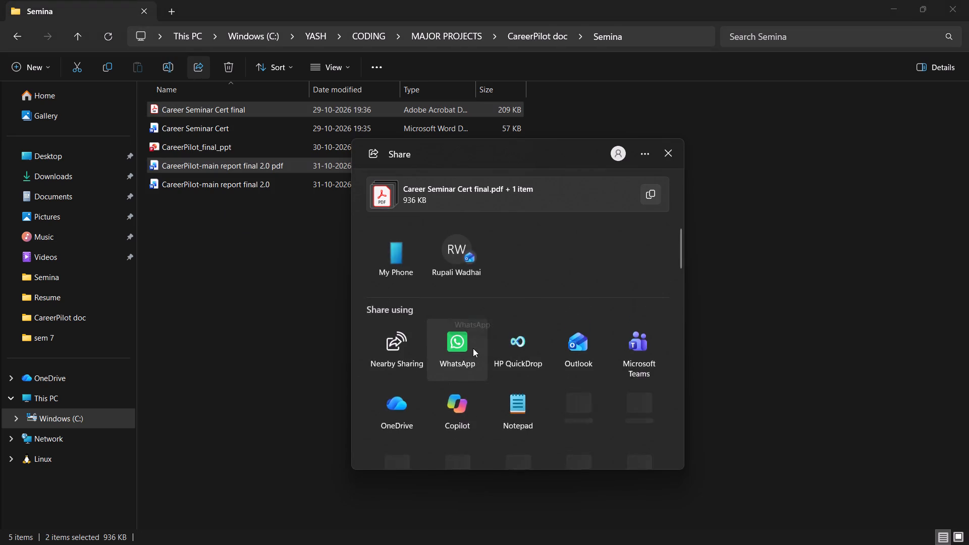
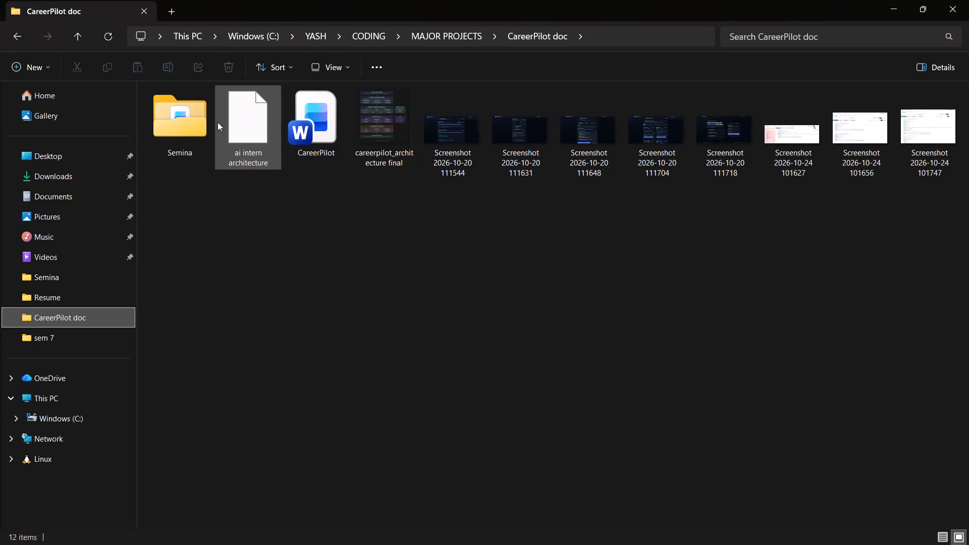
Delete the Word copy "CareerPilot-main report final 2.0 pdf" from the Semina folder inside CareerPilot doc.
{"action": "double_click", "coordinate": [181, 122]}
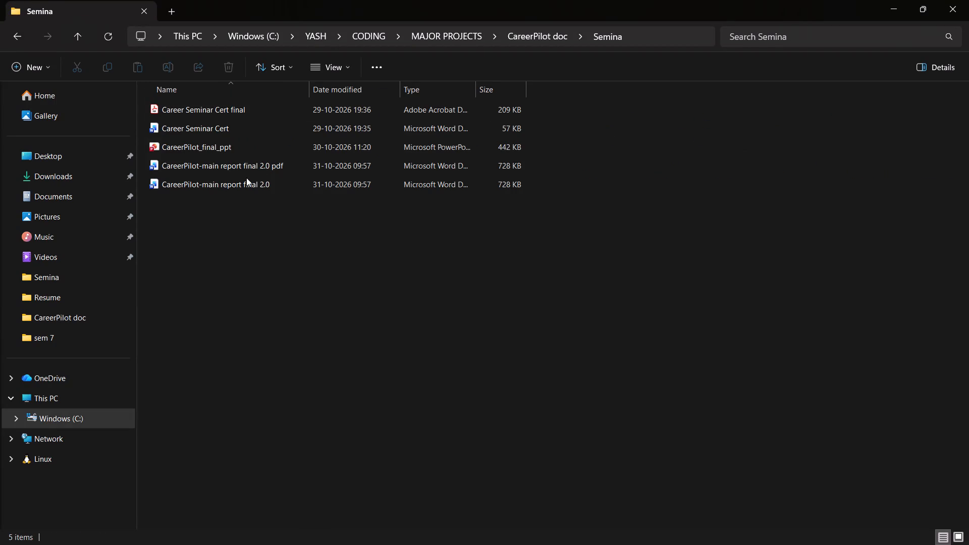
{"action": "left_click", "coordinate": [272, 160]}
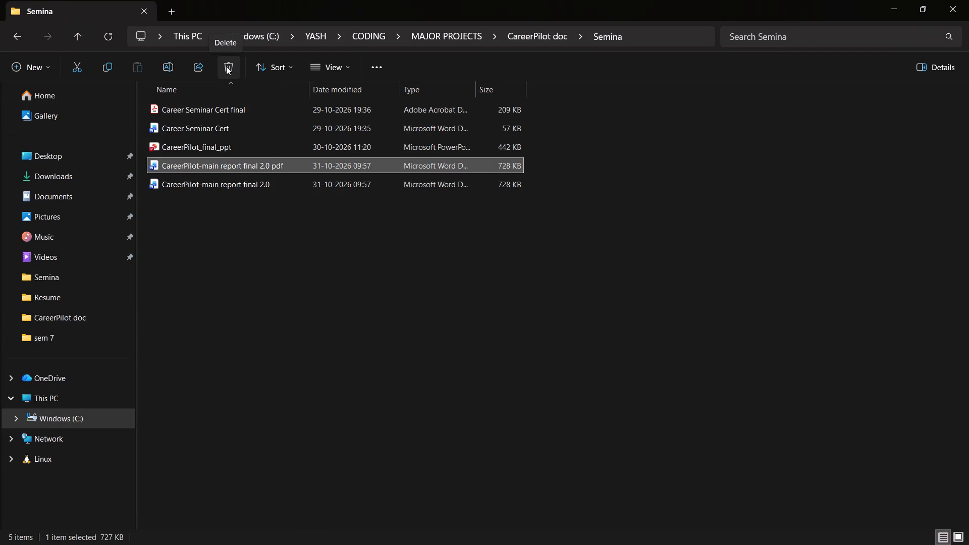
{"action": "left_click", "coordinate": [226, 66]}
Open "CareerPilot-main report final 2.0" in Word, skim it from the cover page to the Conclusion chapter, and close it.
{"action": "double_click", "coordinate": [225, 168]}
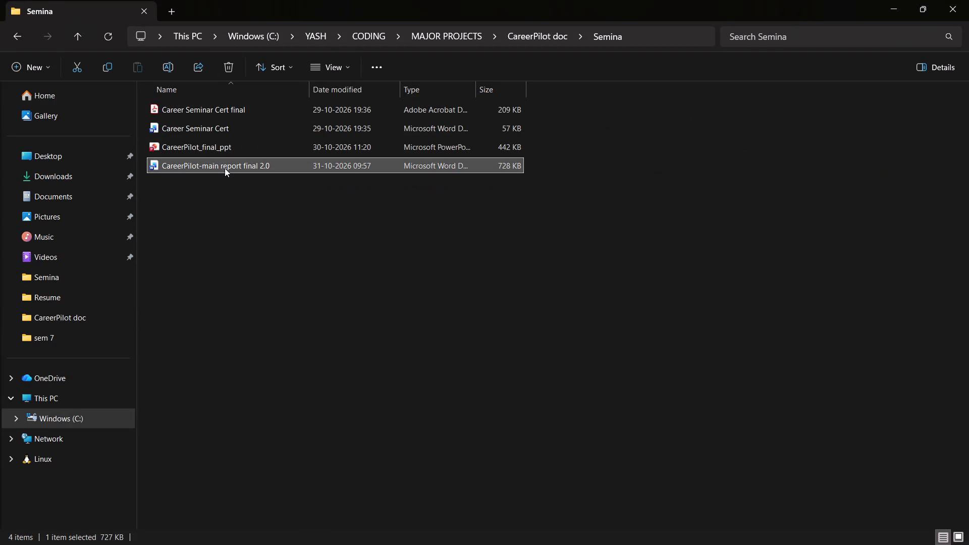
{"action": "double_click", "coordinate": [269, 170]}
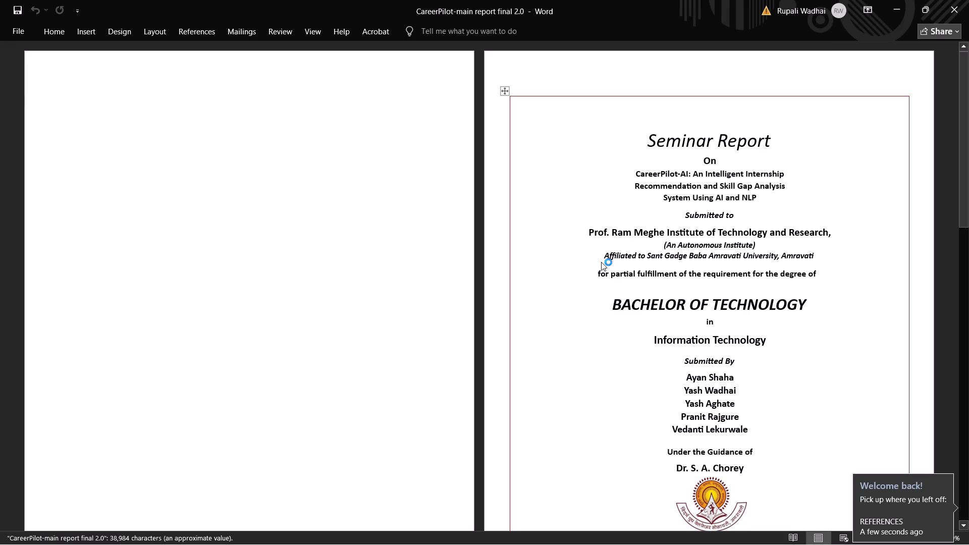
{"action": "left_click", "coordinate": [968, 113]}
{"action": "left_click_drag", "start_coordinate": [968, 71], "coordinate": [968, 110]}
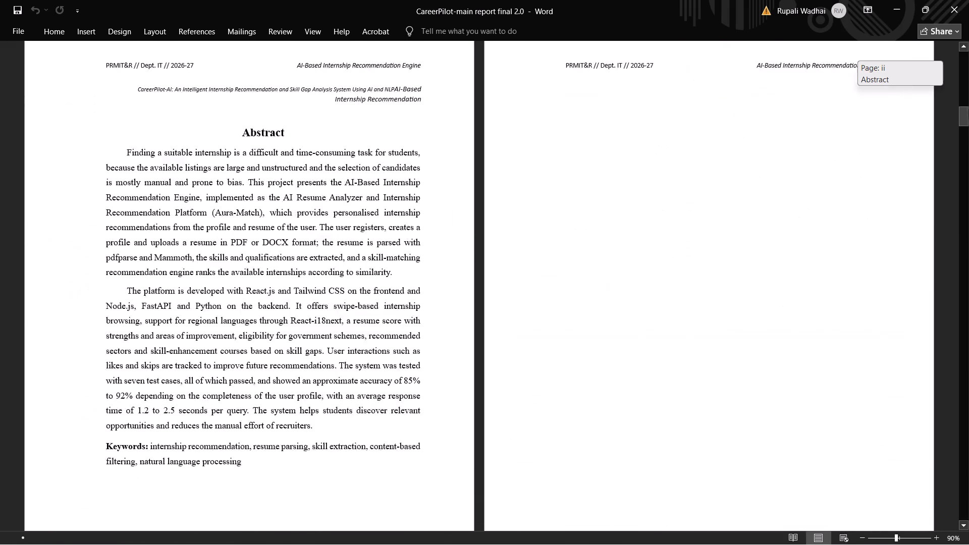
{"action": "left_click_drag", "start_coordinate": [968, 110], "coordinate": [968, 158]}
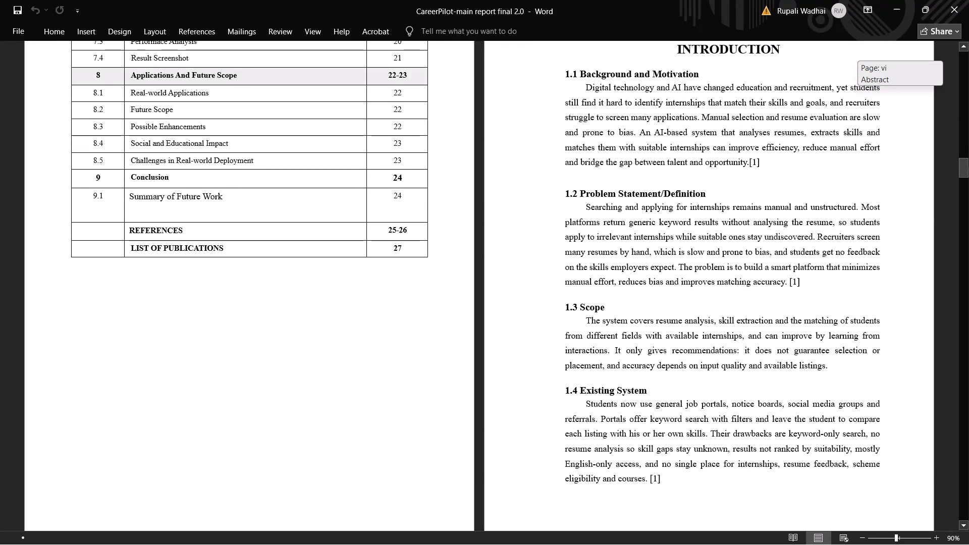
{"action": "left_click_drag", "start_coordinate": [968, 158], "coordinate": [968, 275]}
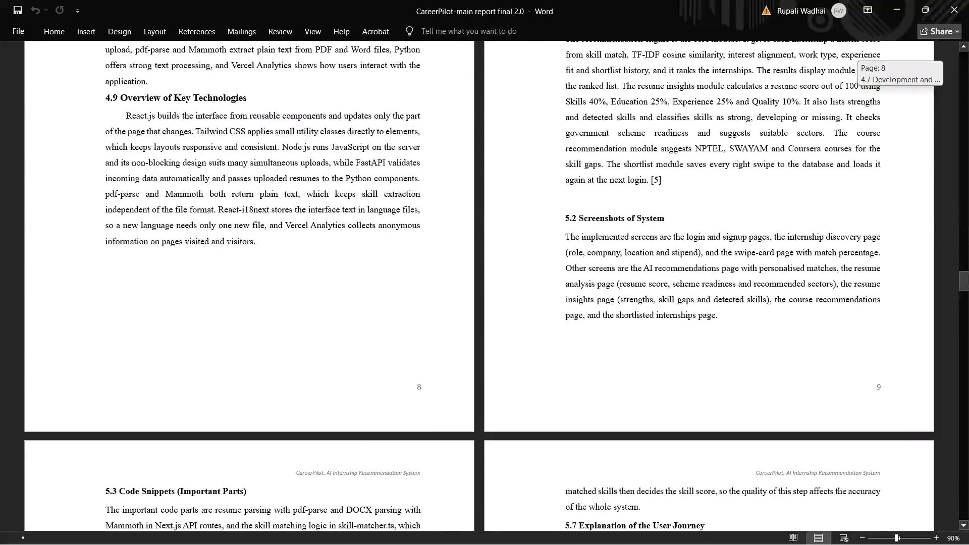
{"action": "left_click_drag", "start_coordinate": [968, 275], "coordinate": [968, 406]}
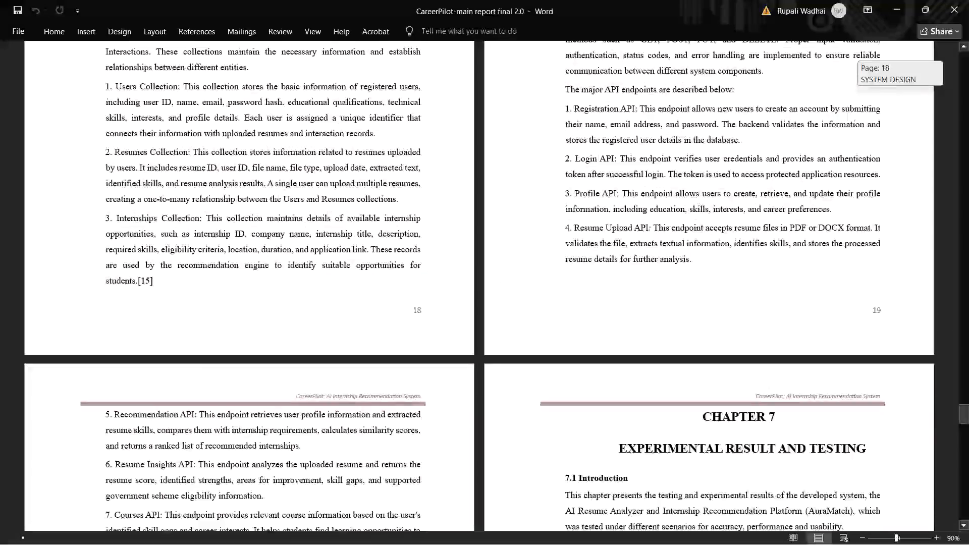
{"action": "left_click_drag", "start_coordinate": [968, 406], "coordinate": [968, 470]}
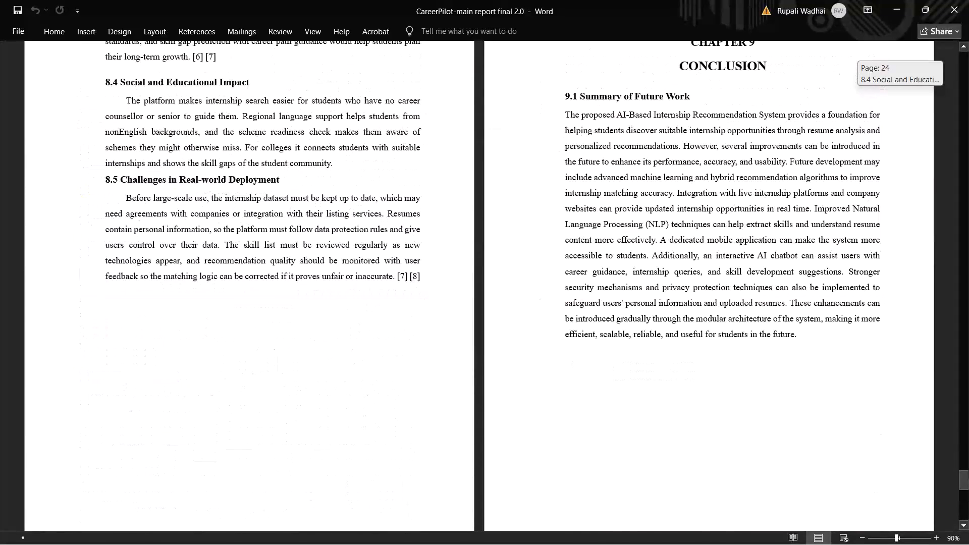
{"action": "left_click_drag", "start_coordinate": [968, 470], "coordinate": [968, 469]}
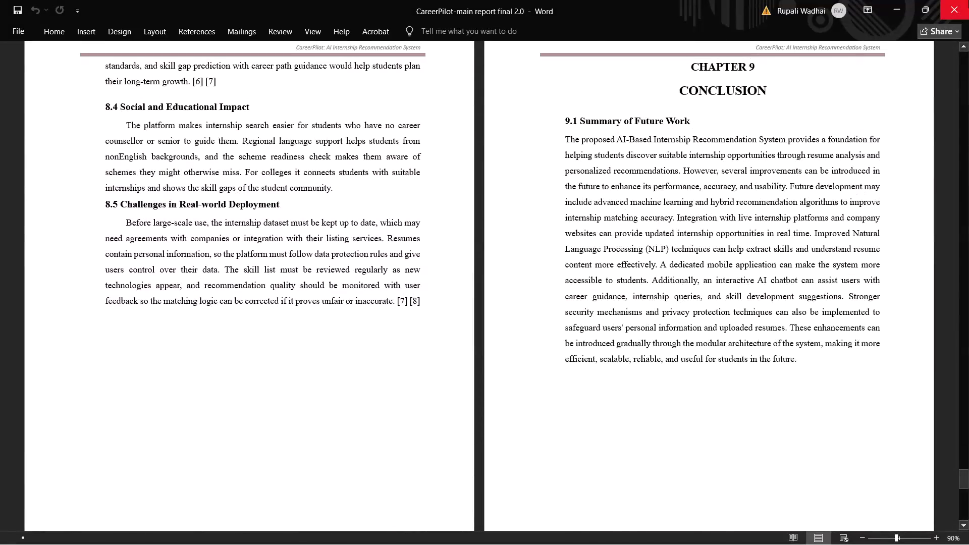
{"action": "left_click", "coordinate": [968, 0]}
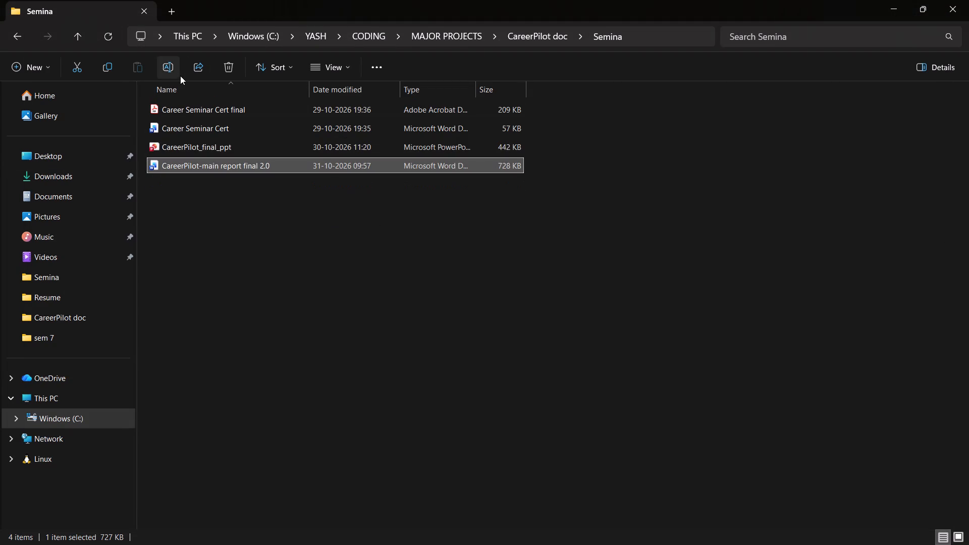
Reopen "CareerPilot-main report final 2.0" and save it as a PDF named "CareerPilot-main report final 2.0 pdf" in the Semina folder.
{"action": "double_click", "coordinate": [207, 169]}
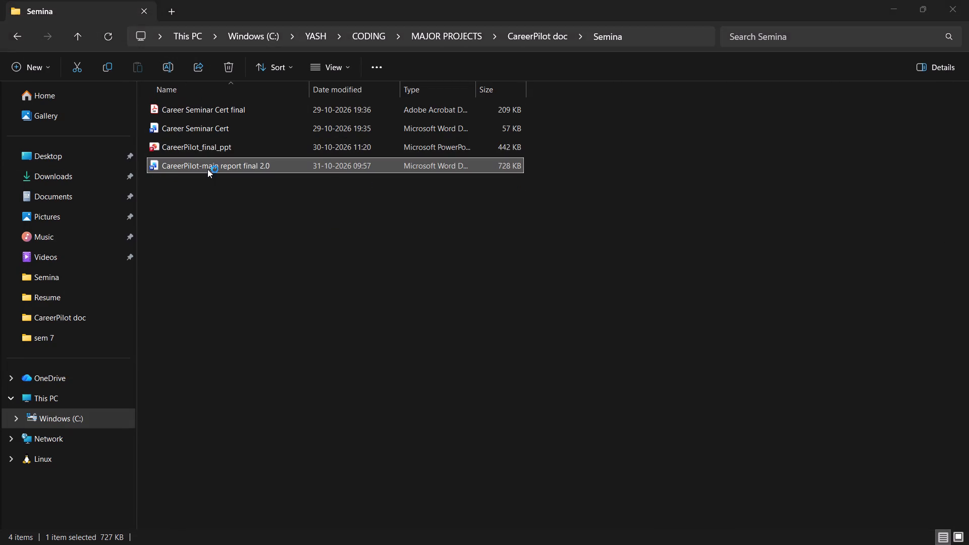
{"action": "left_click", "coordinate": [4, 29]}
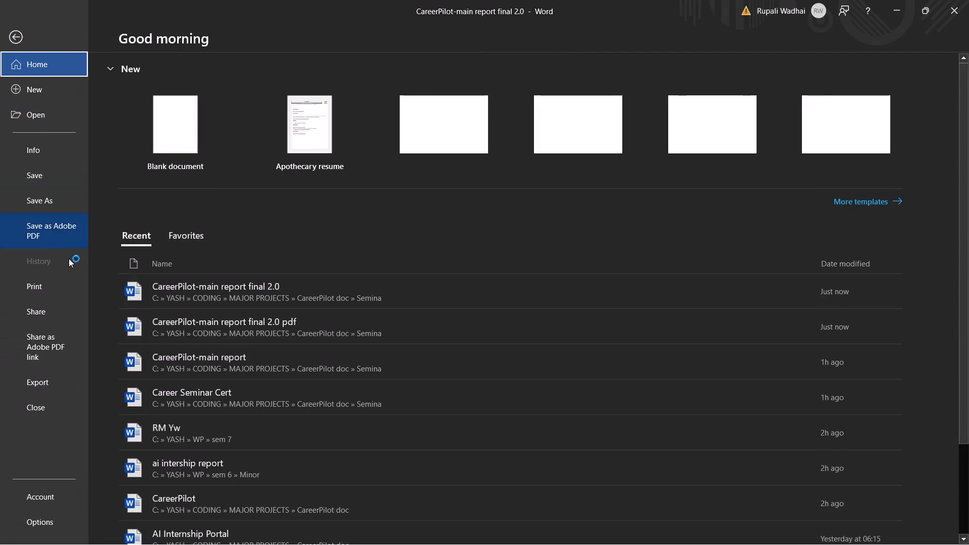
{"action": "left_click", "coordinate": [58, 203]}
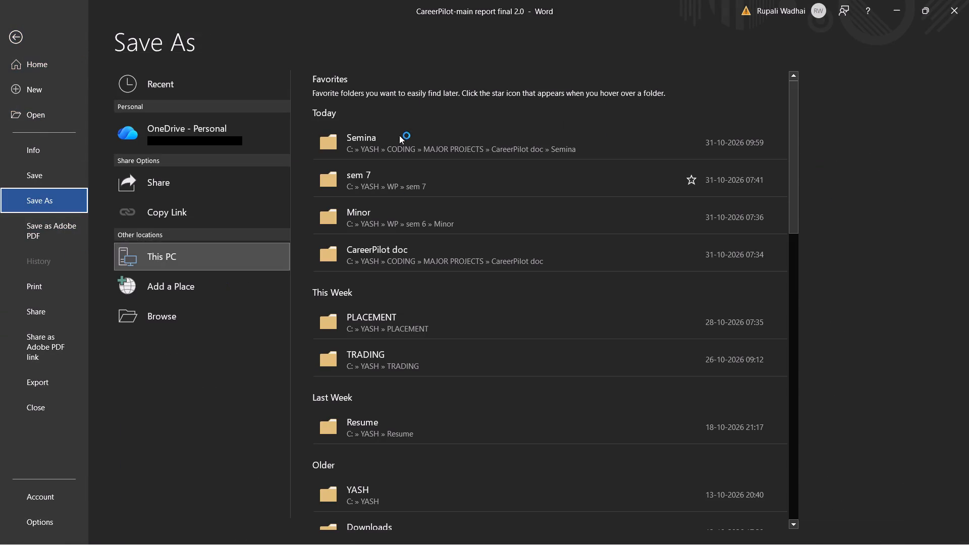
{"action": "double_click", "coordinate": [399, 135]}
{"action": "left_click", "coordinate": [175, 220]}
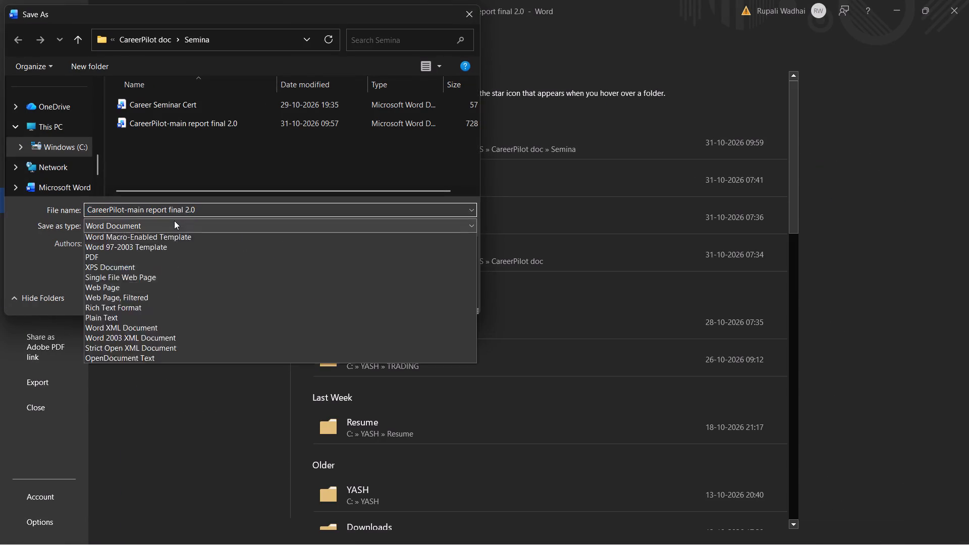
{"action": "left_click", "coordinate": [99, 299]}
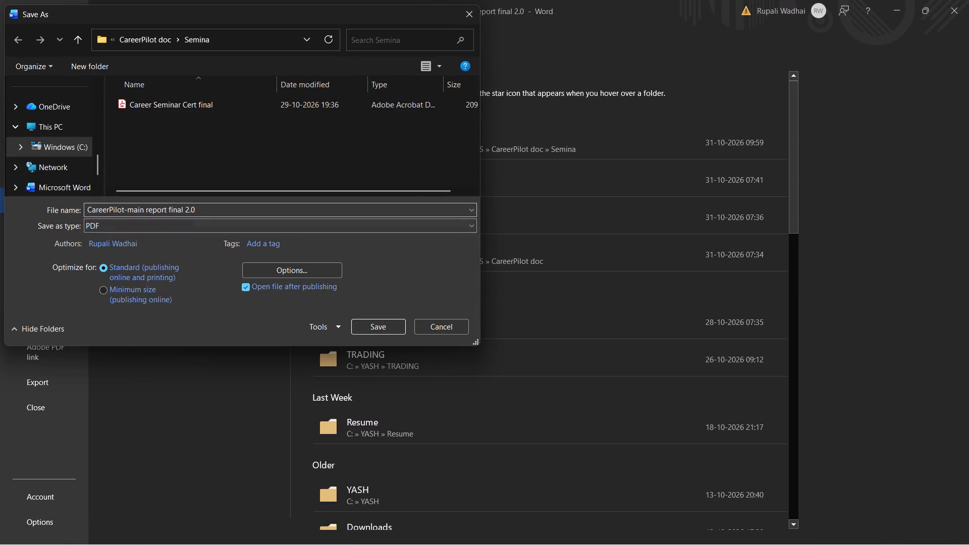
{"action": "left_click", "coordinate": [206, 211]}
{"action": "left_click", "coordinate": [206, 211]}
{"action": "left_click", "coordinate": [206, 211]}
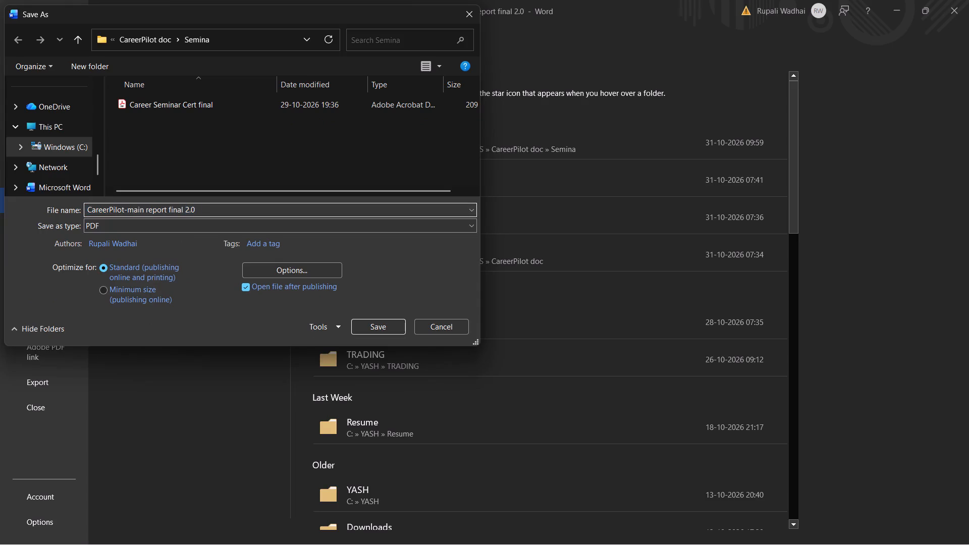
{"action": "key", "text": "space"}
{"action": "type", "text": "pdf"}
{"action": "key", "text": "Return"}
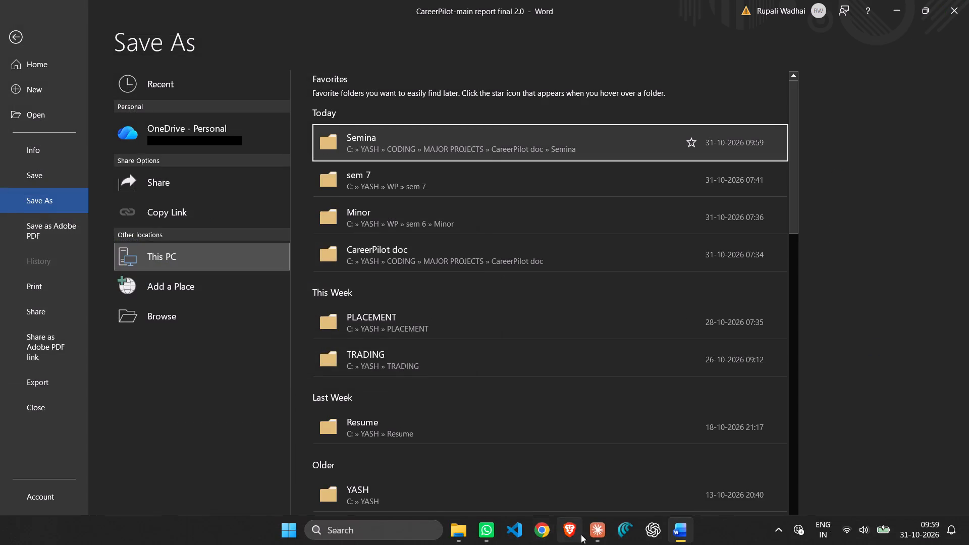
Review the exported PDF in Adobe Acrobat from the cover and certificate pages through the end of the table of contents.
{"action": "scroll", "coordinate": [617, 194], "scroll_direction": "down", "scroll_amount": 7}
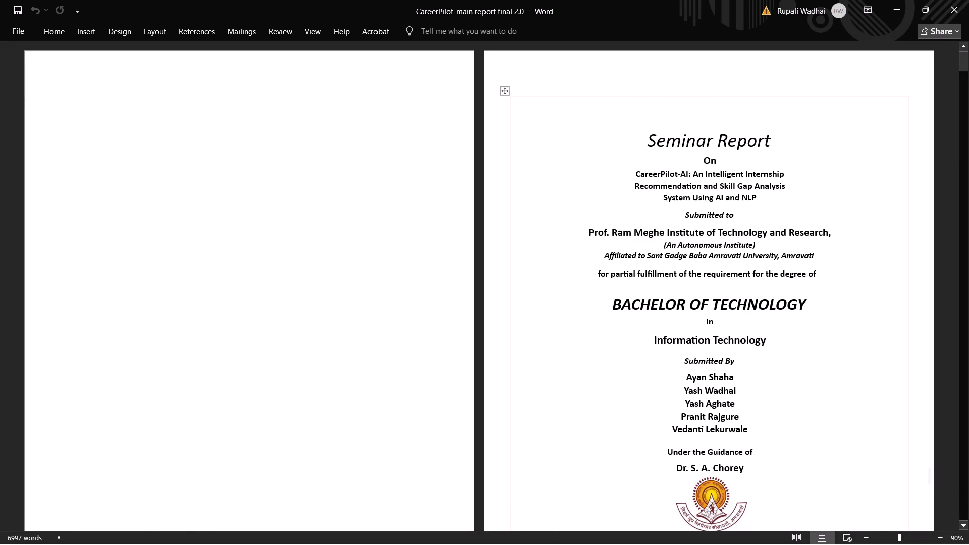
{"action": "scroll", "coordinate": [617, 194], "scroll_direction": "down", "scroll_amount": 8}
{"action": "scroll", "coordinate": [617, 194], "scroll_direction": "down", "scroll_amount": 2, "text": "ctrl"}
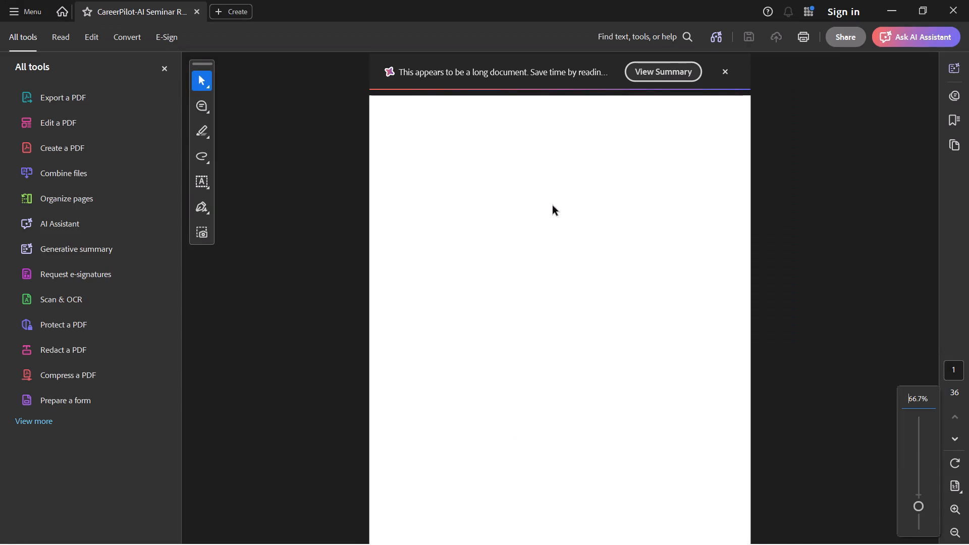
{"action": "scroll", "coordinate": [579, 229], "scroll_direction": "up", "scroll_amount": 2}
{"action": "scroll", "coordinate": [579, 229], "scroll_direction": "up", "scroll_amount": 3, "text": "ctrl"}
{"action": "scroll", "coordinate": [579, 229], "scroll_direction": "down", "scroll_amount": 1, "text": "ctrl"}
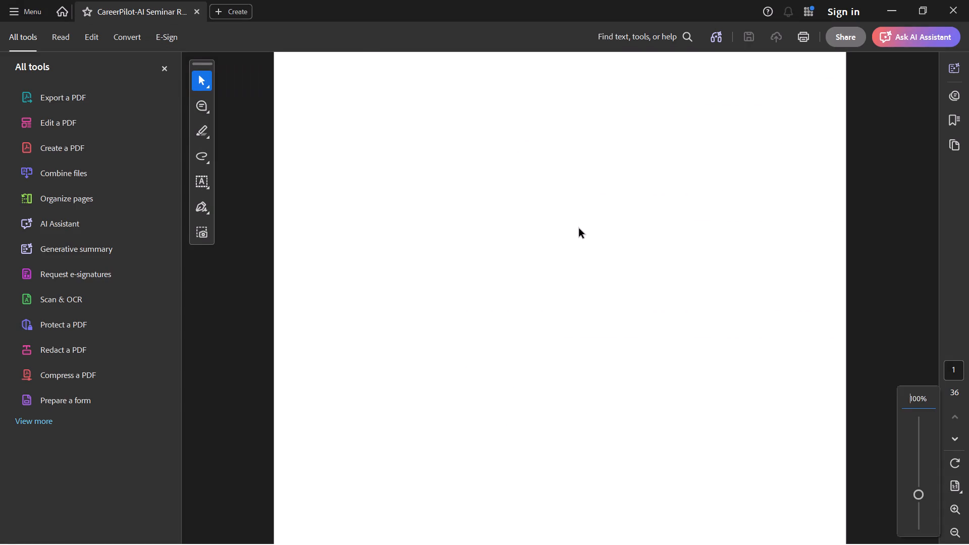
{"action": "scroll", "coordinate": [479, 239], "scroll_direction": "down", "scroll_amount": 4}
{"action": "scroll", "coordinate": [480, 239], "scroll_direction": "up", "scroll_amount": 1}
{"action": "scroll", "coordinate": [482, 238], "scroll_direction": "down", "scroll_amount": 20}
{"action": "scroll", "coordinate": [482, 238], "scroll_direction": "down", "scroll_amount": 3}
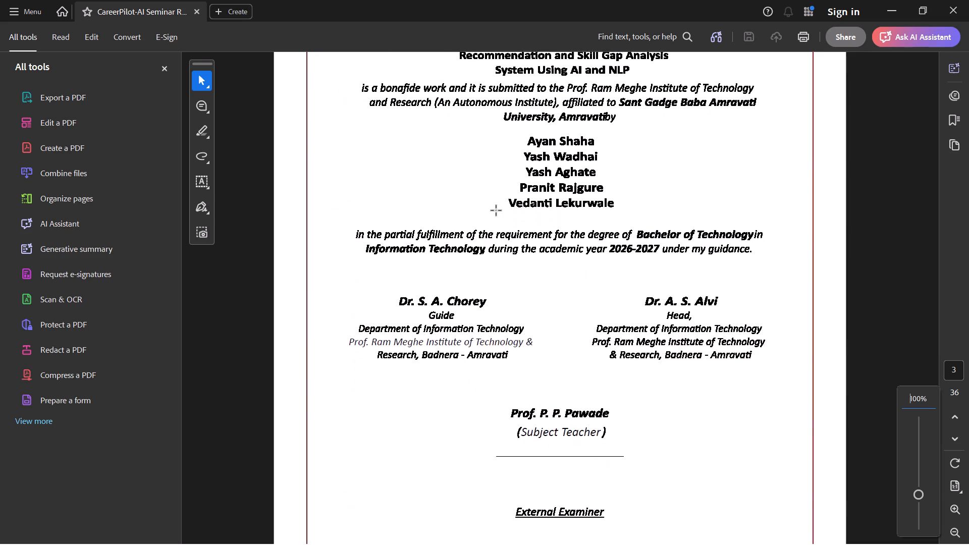
{"action": "scroll", "coordinate": [497, 211], "scroll_direction": "down", "scroll_amount": 3}
{"action": "scroll", "coordinate": [497, 211], "scroll_direction": "up", "scroll_amount": 1}
{"action": "scroll", "coordinate": [497, 211], "scroll_direction": "down", "scroll_amount": 4}
{"action": "scroll", "coordinate": [497, 211], "scroll_direction": "down", "scroll_amount": 20}
{"action": "scroll", "coordinate": [497, 211], "scroll_direction": "down", "scroll_amount": 16}
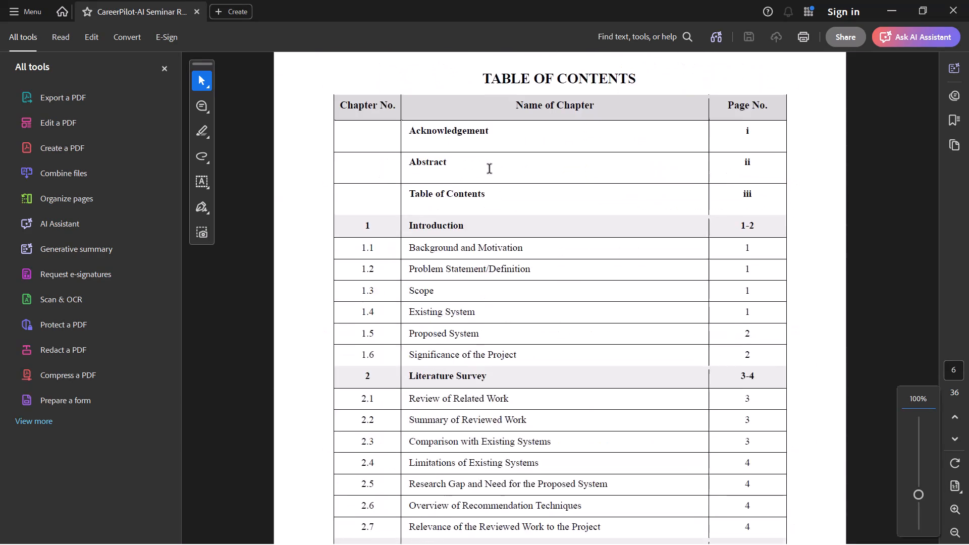
{"action": "scroll", "coordinate": [490, 170], "scroll_direction": "down", "scroll_amount": 9}
{"action": "scroll", "coordinate": [490, 170], "scroll_direction": "up", "scroll_amount": 13}
{"action": "scroll", "coordinate": [490, 170], "scroll_direction": "down", "scroll_amount": 7}
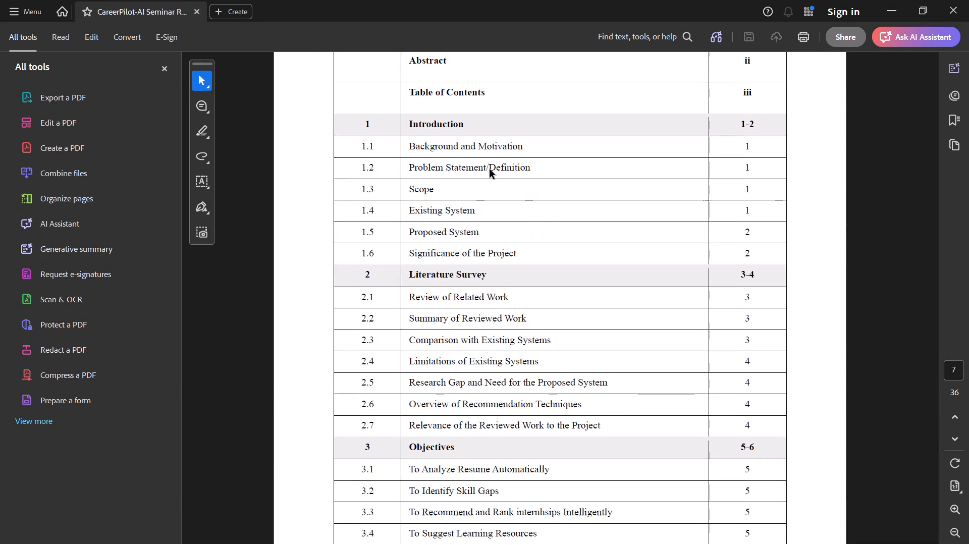
{"action": "scroll", "coordinate": [490, 170], "scroll_direction": "down", "scroll_amount": 19}
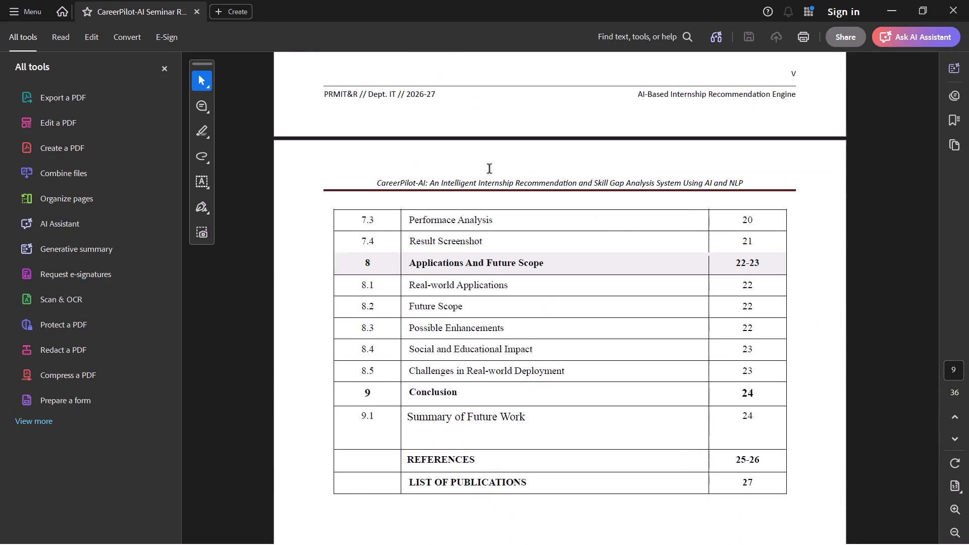
Check the PDF's chapter pages from the Introduction through the data flow diagram and the system module descriptions.
{"action": "scroll", "coordinate": [490, 170], "scroll_direction": "down", "scroll_amount": 15}
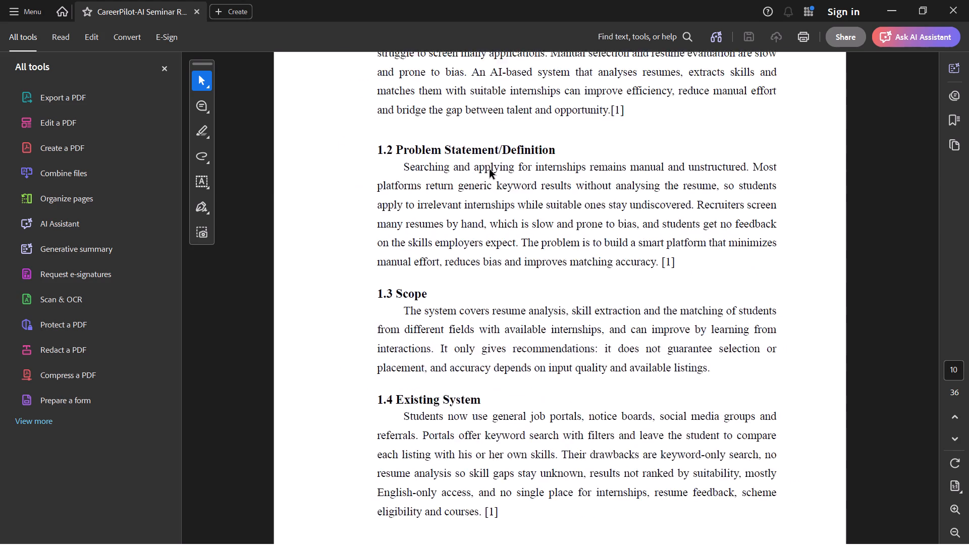
{"action": "scroll", "coordinate": [490, 170], "scroll_direction": "down", "scroll_amount": 16}
{"action": "scroll", "coordinate": [490, 170], "scroll_direction": "down", "scroll_amount": 10}
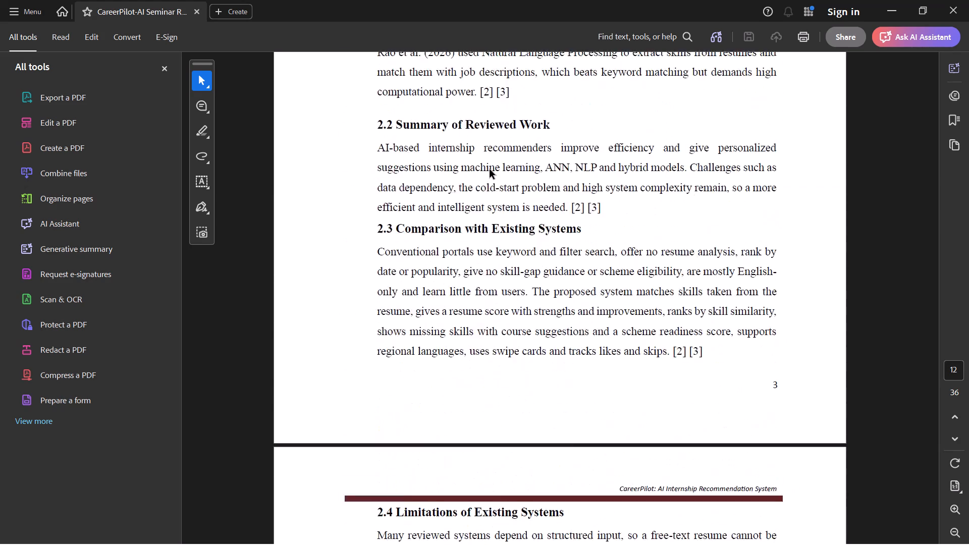
{"action": "scroll", "coordinate": [490, 170], "scroll_direction": "down", "scroll_amount": 8}
{"action": "scroll", "coordinate": [490, 170], "scroll_direction": "up", "scroll_amount": 7}
{"action": "scroll", "coordinate": [490, 170], "scroll_direction": "down", "scroll_amount": 18}
{"action": "scroll", "coordinate": [490, 171], "scroll_direction": "down", "scroll_amount": 8}
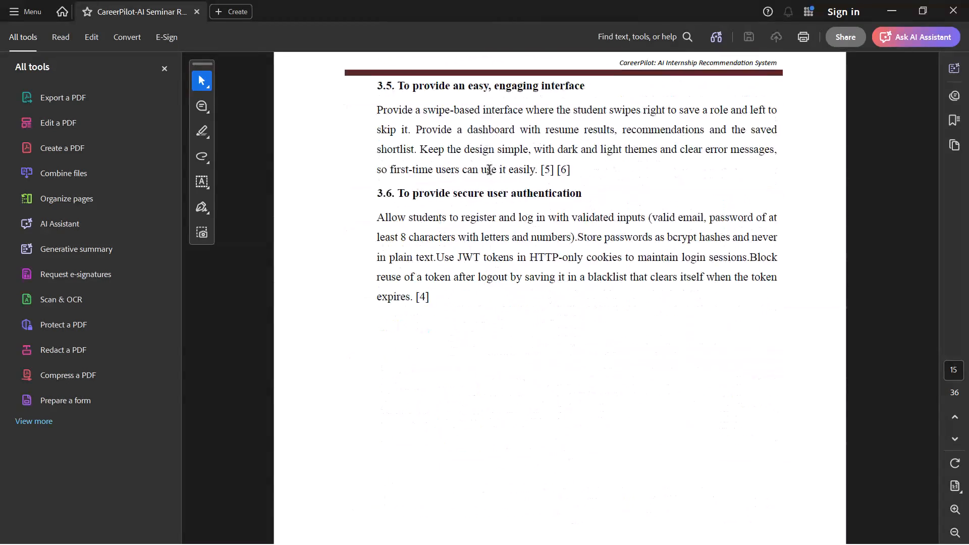
{"action": "scroll", "coordinate": [490, 171], "scroll_direction": "down", "scroll_amount": 11}
{"action": "scroll", "coordinate": [490, 173], "scroll_direction": "down", "scroll_amount": 18}
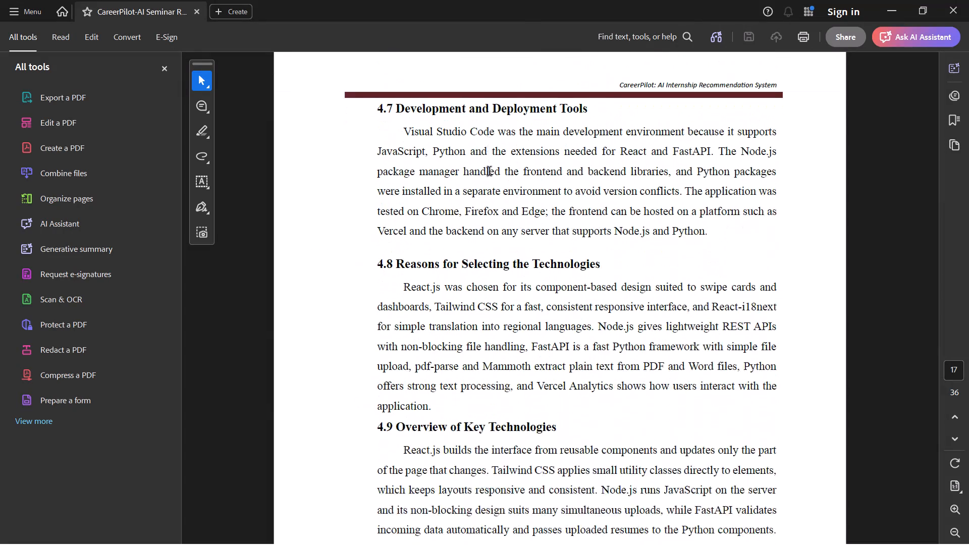
{"action": "scroll", "coordinate": [490, 172], "scroll_direction": "down", "scroll_amount": 17}
{"action": "scroll", "coordinate": [490, 175], "scroll_direction": "down", "scroll_amount": 8}
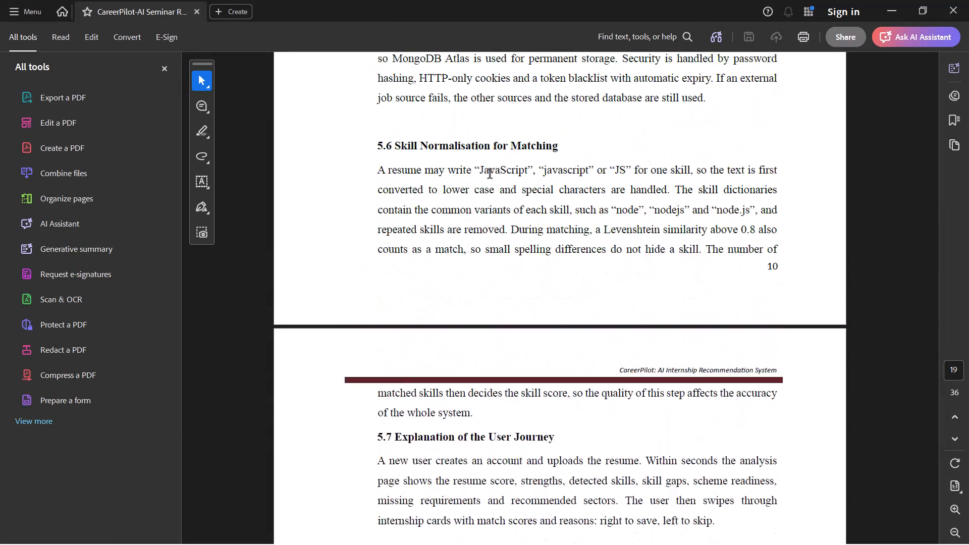
{"action": "scroll", "coordinate": [490, 175], "scroll_direction": "down", "scroll_amount": 16}
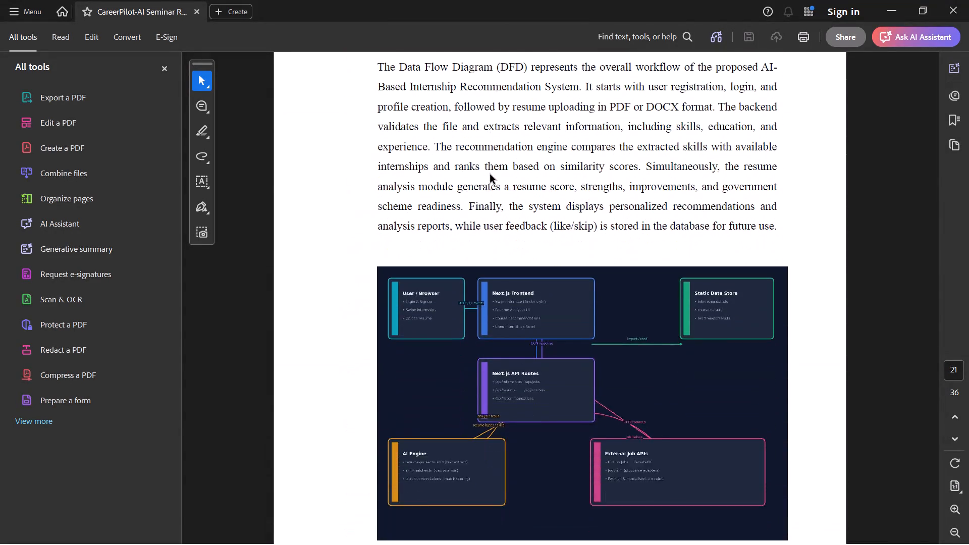
{"action": "scroll", "coordinate": [490, 175], "scroll_direction": "down", "scroll_amount": 16}
{"action": "scroll", "coordinate": [490, 175], "scroll_direction": "down", "scroll_amount": 13}
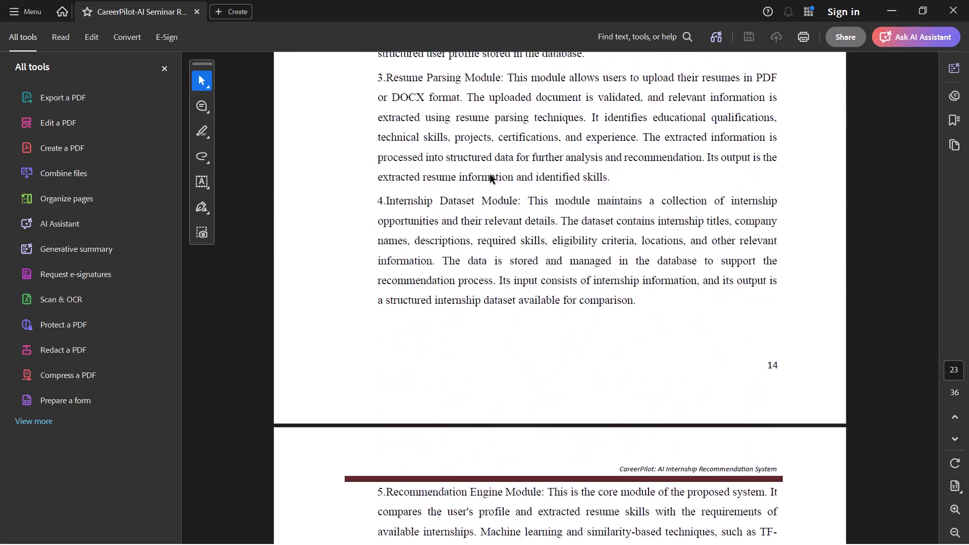
Check the PDF's remaining system module descriptions, flowchart, API endpoint descriptions and results section.
{"action": "scroll", "coordinate": [490, 175], "scroll_direction": "down", "scroll_amount": 16}
{"action": "scroll", "coordinate": [490, 175], "scroll_direction": "down", "scroll_amount": 17}
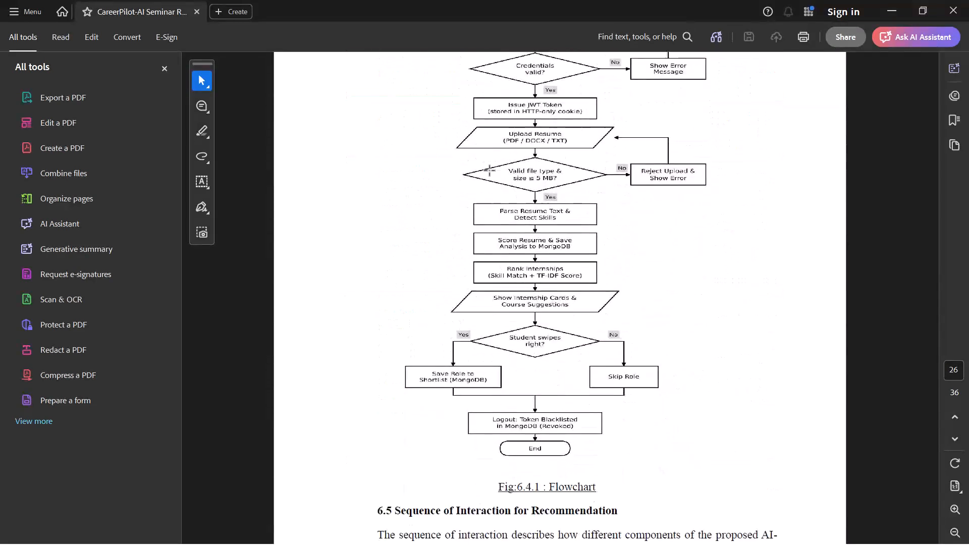
{"action": "scroll", "coordinate": [490, 171], "scroll_direction": "down", "scroll_amount": 20}
{"action": "scroll", "coordinate": [490, 171], "scroll_direction": "down", "scroll_amount": 6}
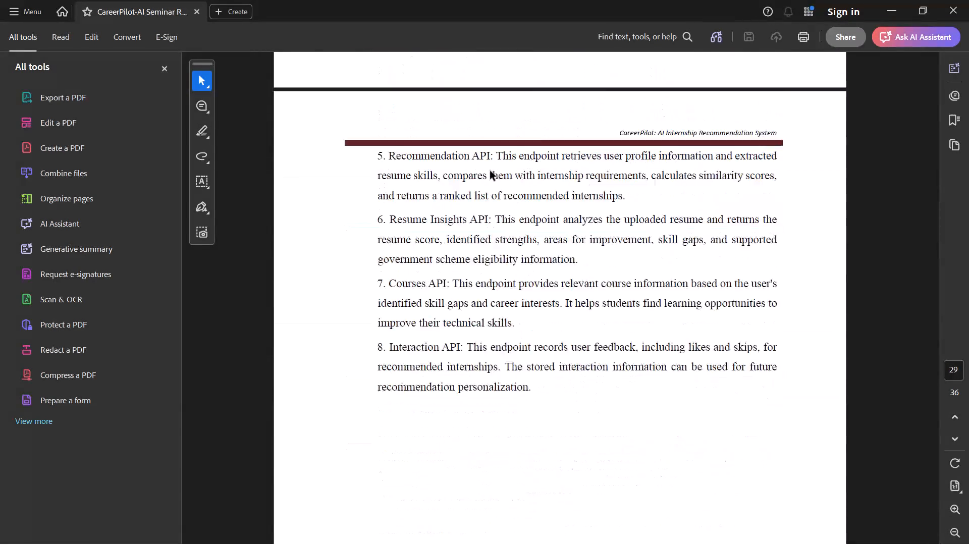
{"action": "scroll", "coordinate": [490, 171], "scroll_direction": "down", "scroll_amount": 18}
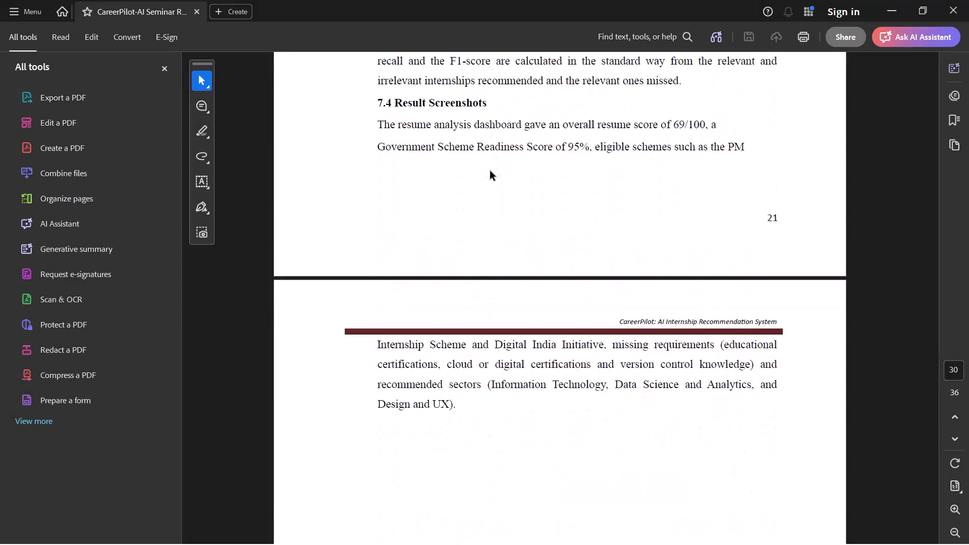
{"action": "scroll", "coordinate": [490, 171], "scroll_direction": "down", "scroll_amount": 17}
{"action": "scroll", "coordinate": [490, 171], "scroll_direction": "up", "scroll_amount": 6}
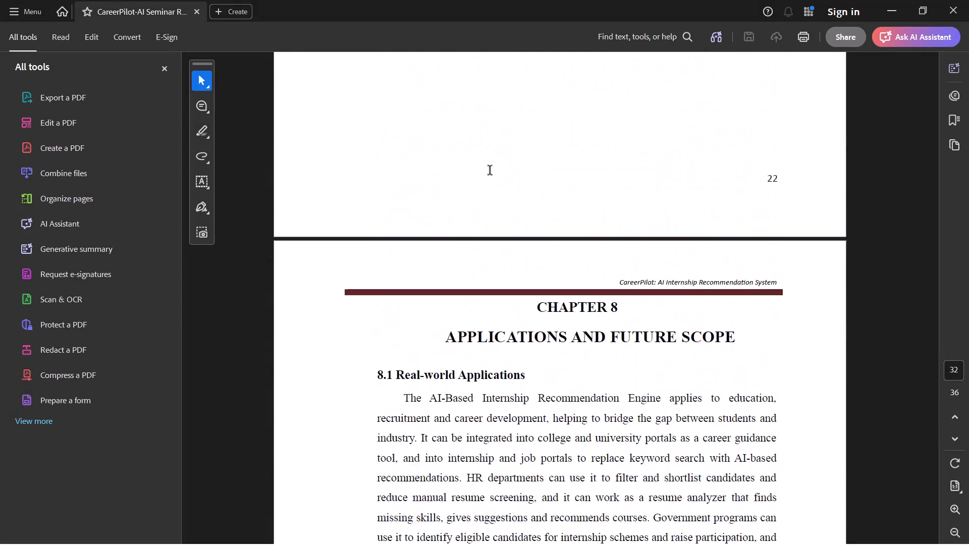
{"action": "scroll", "coordinate": [490, 171], "scroll_direction": "down", "scroll_amount": 6}
{"action": "scroll", "coordinate": [490, 171], "scroll_direction": "down", "scroll_amount": 16}
{"action": "scroll", "coordinate": [494, 173], "scroll_direction": "up", "scroll_amount": 1}
{"action": "scroll", "coordinate": [498, 169], "scroll_direction": "down", "scroll_amount": 11}
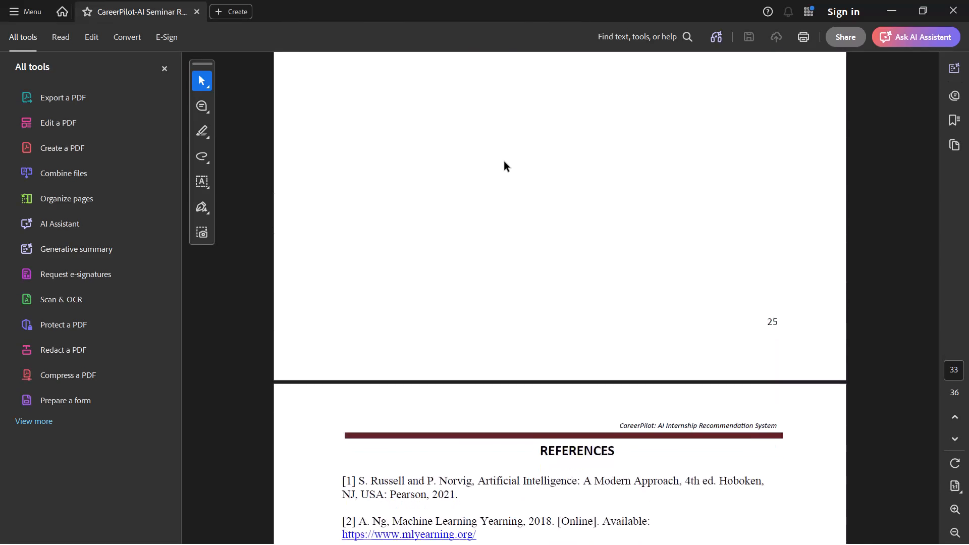
{"action": "scroll", "coordinate": [504, 162], "scroll_direction": "down", "scroll_amount": 16}
{"action": "scroll", "coordinate": [504, 162], "scroll_direction": "up", "scroll_amount": 1}
{"action": "scroll", "coordinate": [504, 162], "scroll_direction": "down", "scroll_amount": 9}
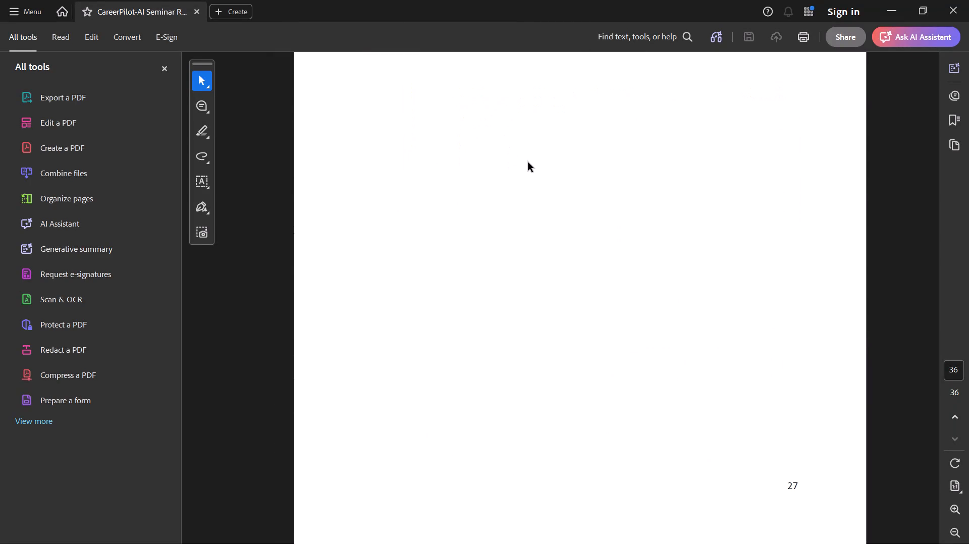
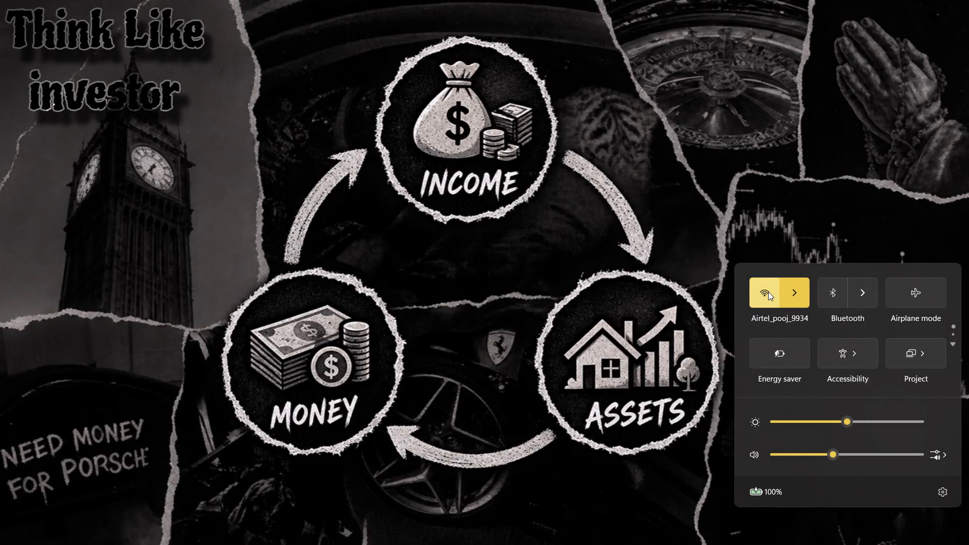
Turn off the computer's Wi-Fi connection and return to the desktop.
{"action": "left_click", "coordinate": [768, 292]}
{"action": "left_click", "coordinate": [678, 156]}
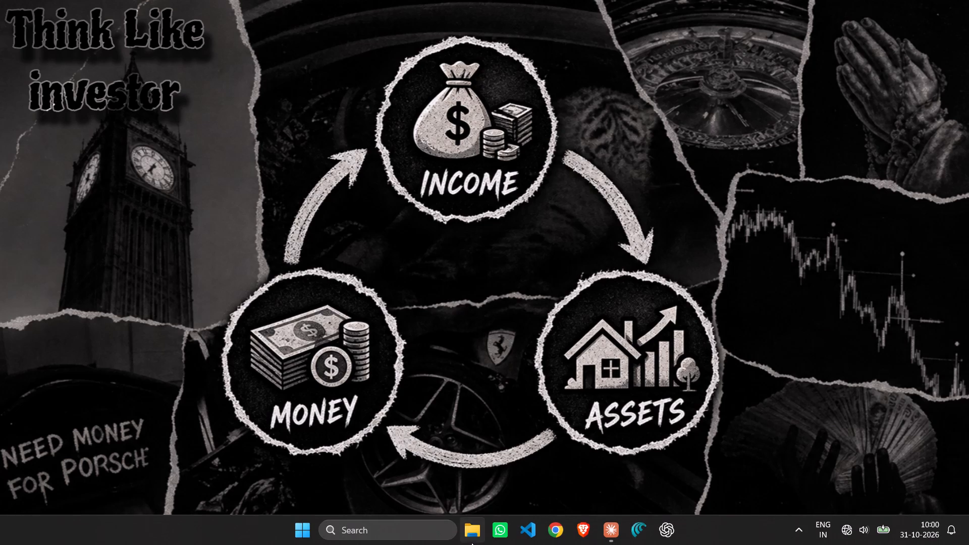
Open the CareerPilot doc folder in File Explorer.
{"action": "left_click", "coordinate": [471, 542]}
{"action": "left_click", "coordinate": [46, 311]}
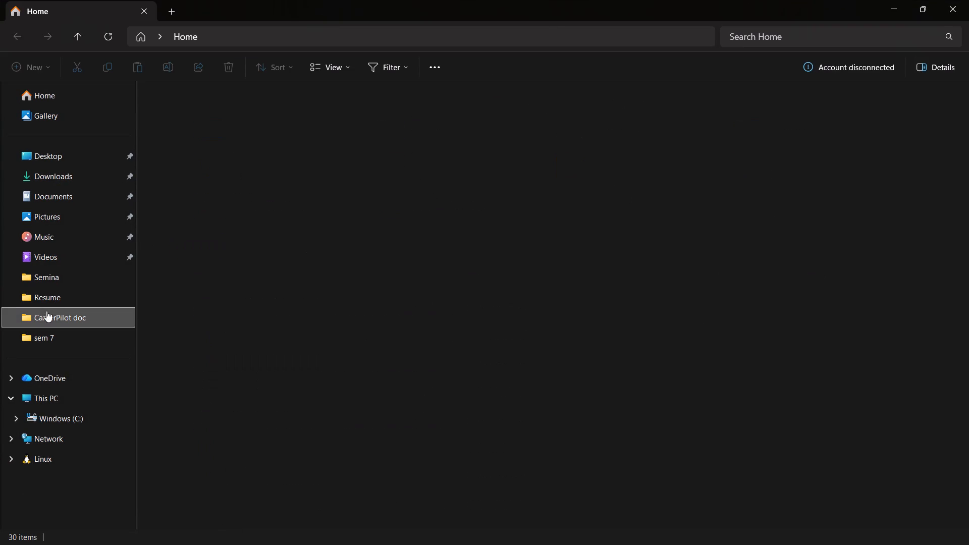
Open the Semina folder in File Explorer and bring up the sharing options for "CareerPilot-main report final 2.0 pdf".
{"action": "double_click", "coordinate": [184, 106]}
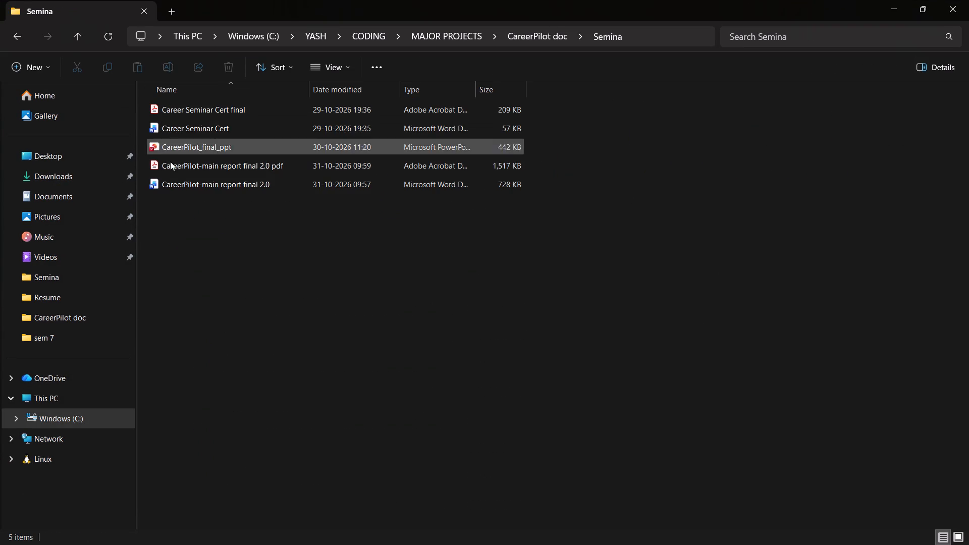
{"action": "left_click", "coordinate": [265, 172]}
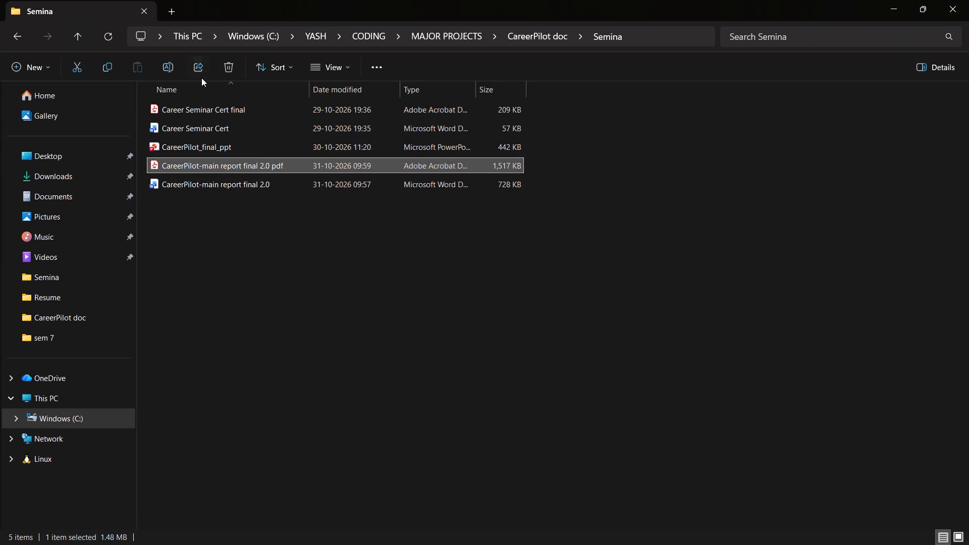
{"action": "left_click", "coordinate": [200, 73]}
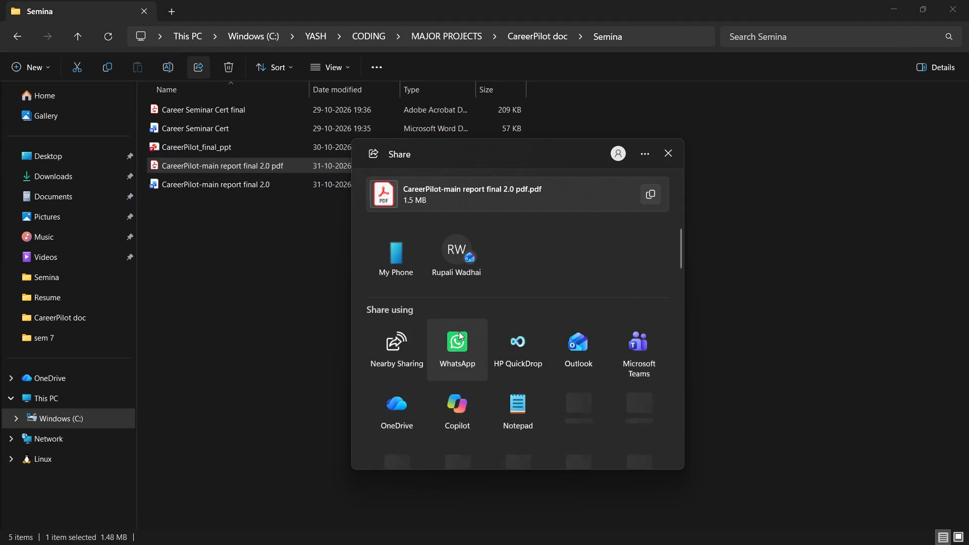